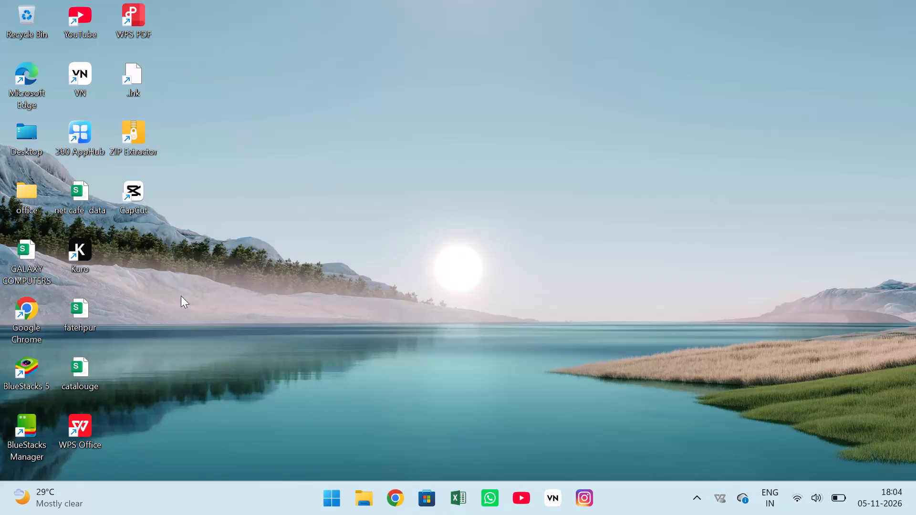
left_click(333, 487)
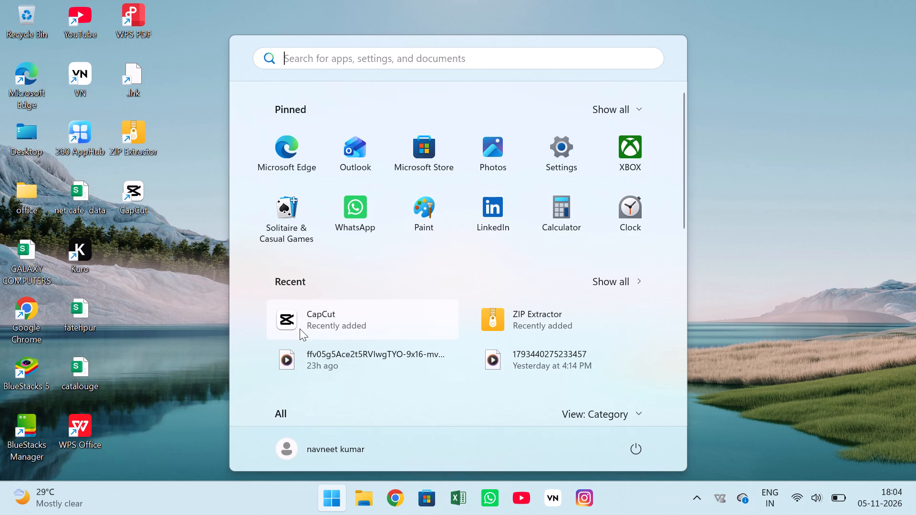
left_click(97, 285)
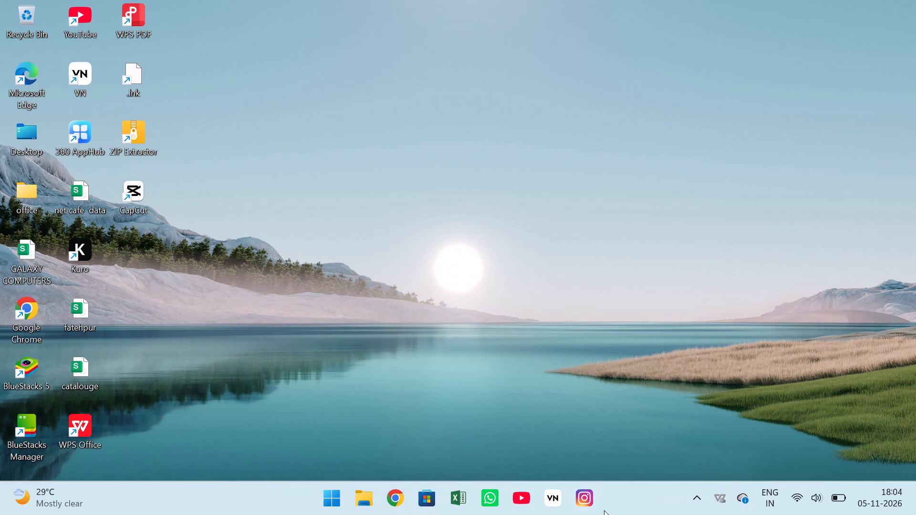
Launch the VN video editor, maximize its window and create a new empty project.
double_click(547, 505)
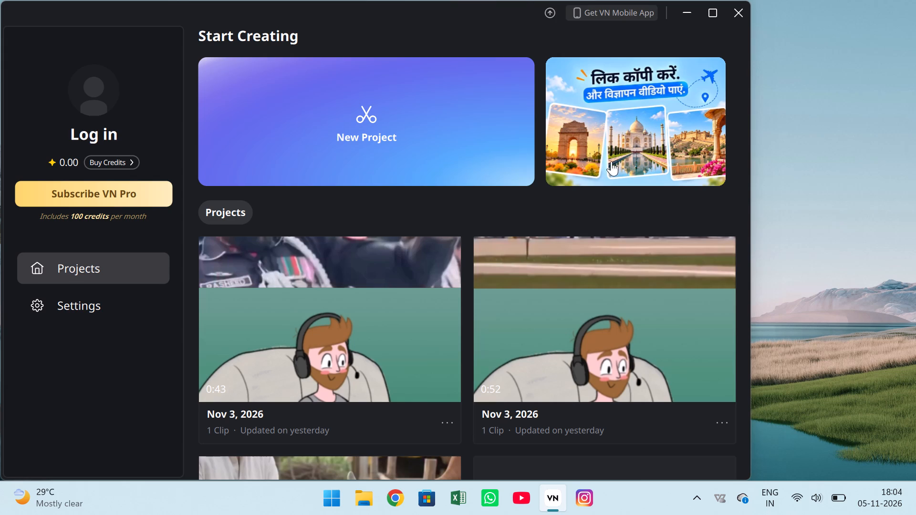
left_click(708, 13)
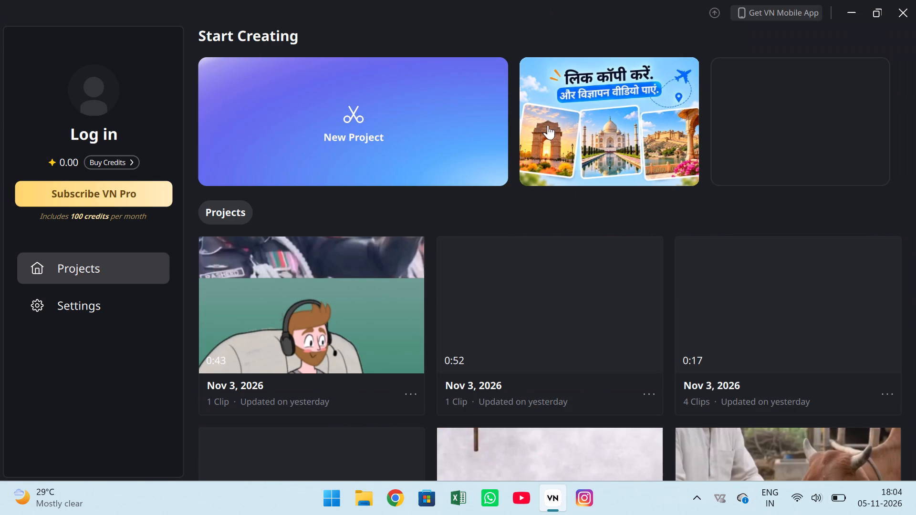
left_click(337, 131)
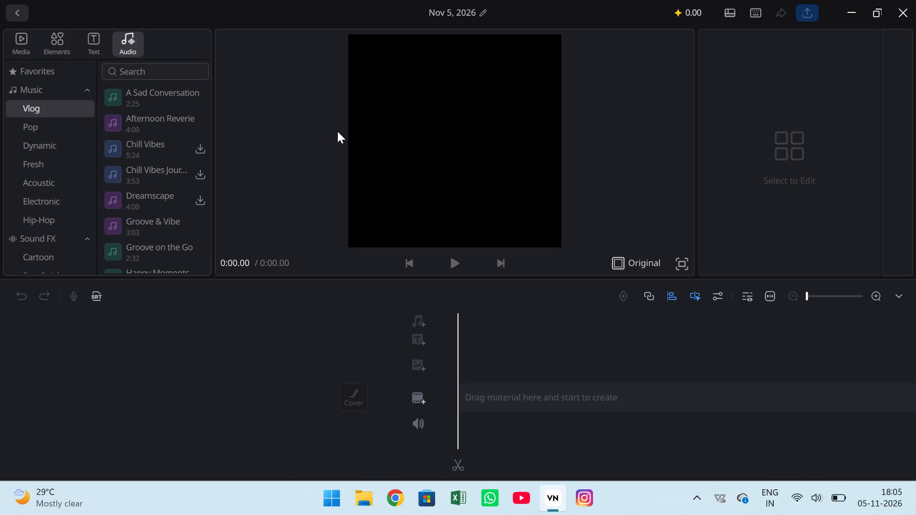
scroll(395, 154, "up", 2)
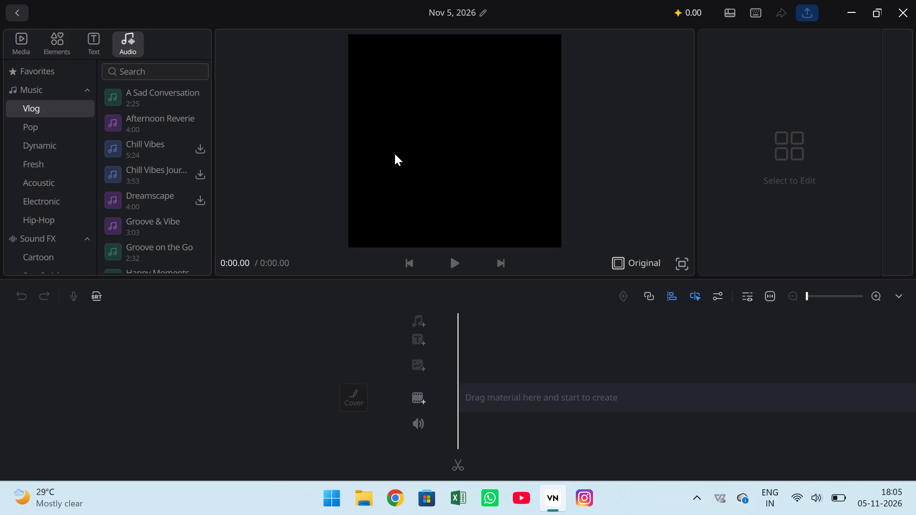
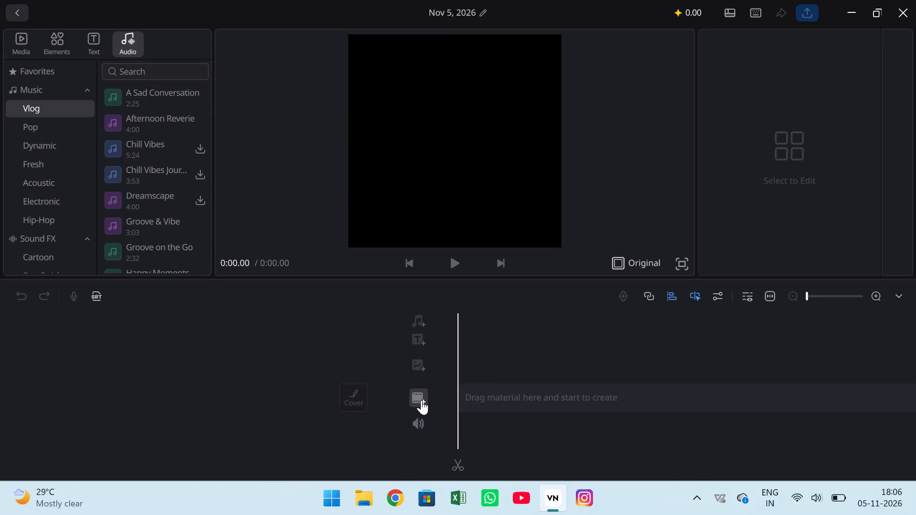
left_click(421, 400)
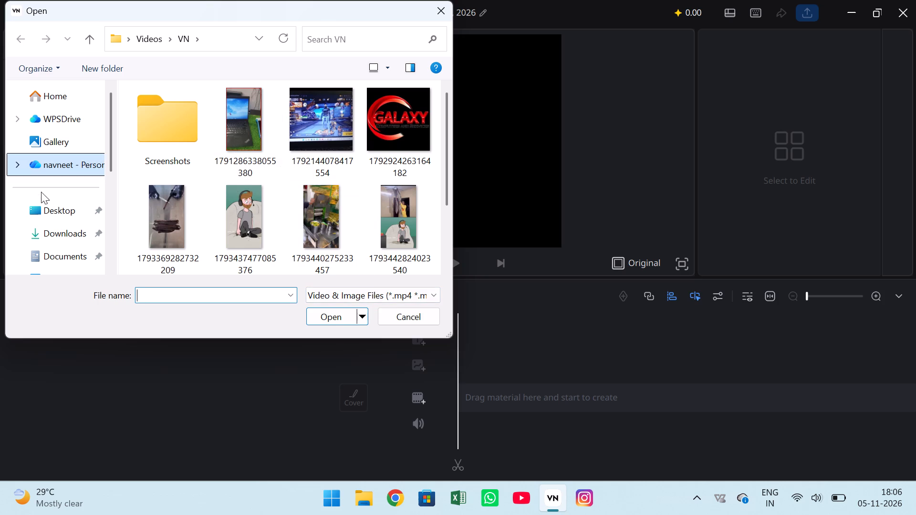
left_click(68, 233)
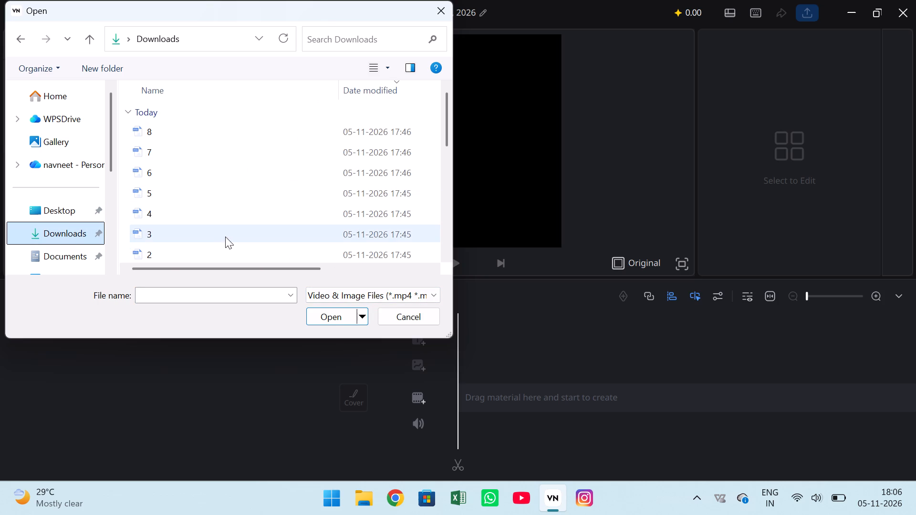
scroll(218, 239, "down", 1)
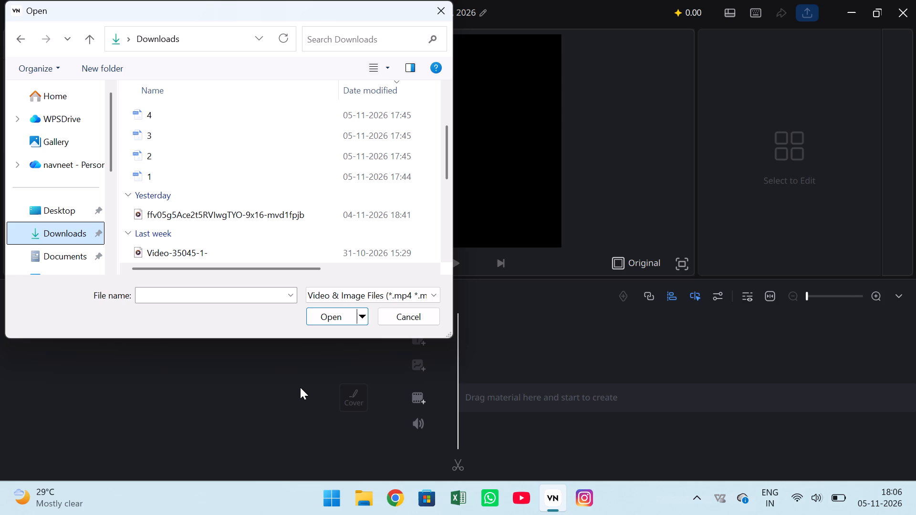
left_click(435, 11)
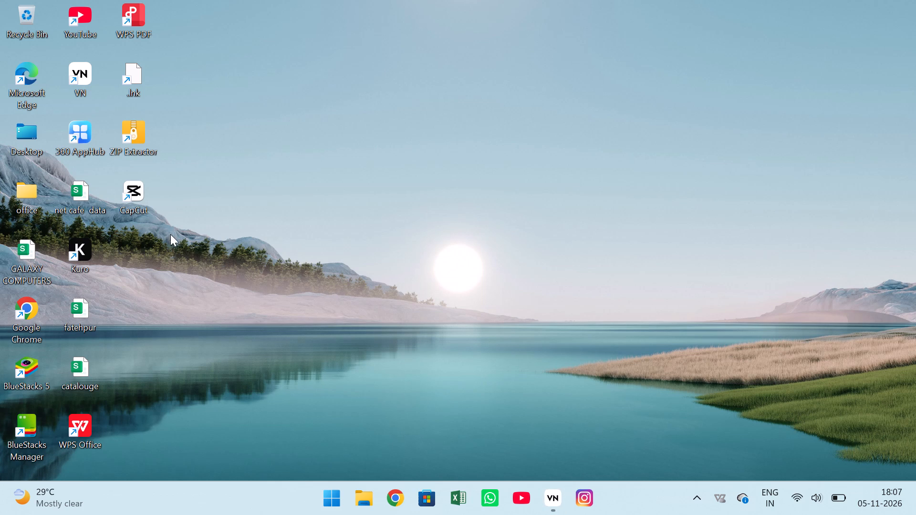
Switch to the desktop and launch the Kuro application.
triple_click(71, 239)
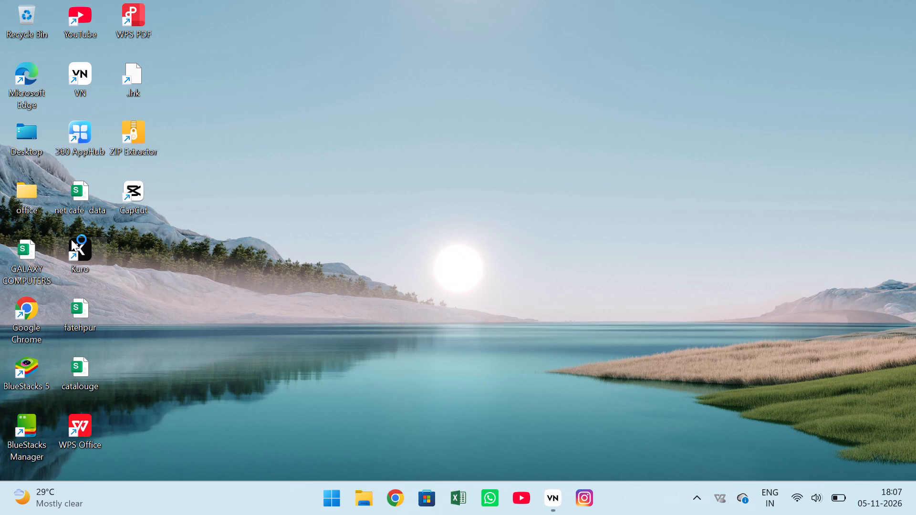
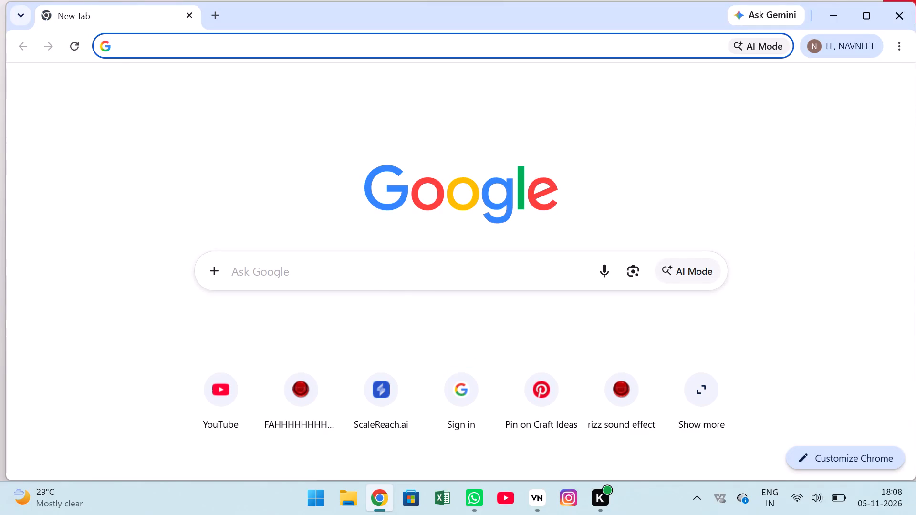
Search Google for "hp elitebook ryzen 5 pro 4650u price" and switch to the image results.
left_click(298, 276)
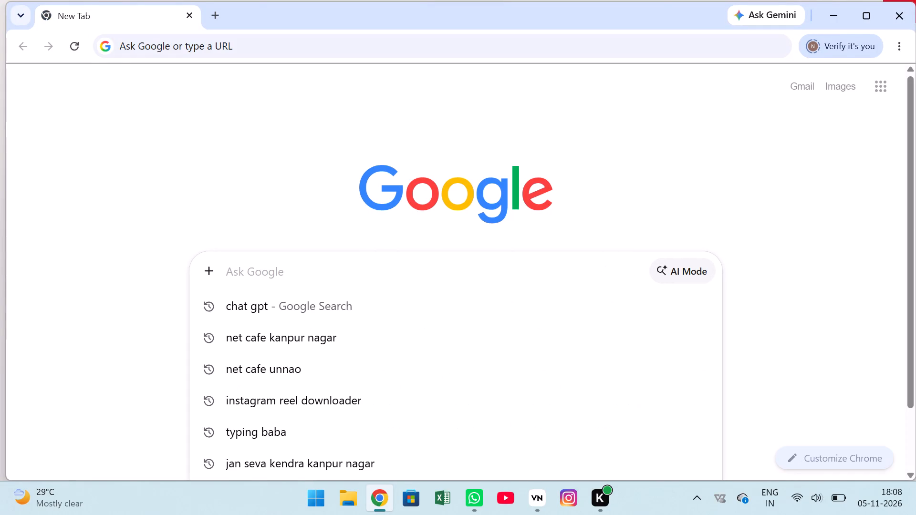
key("h")
key("p")
key("space")
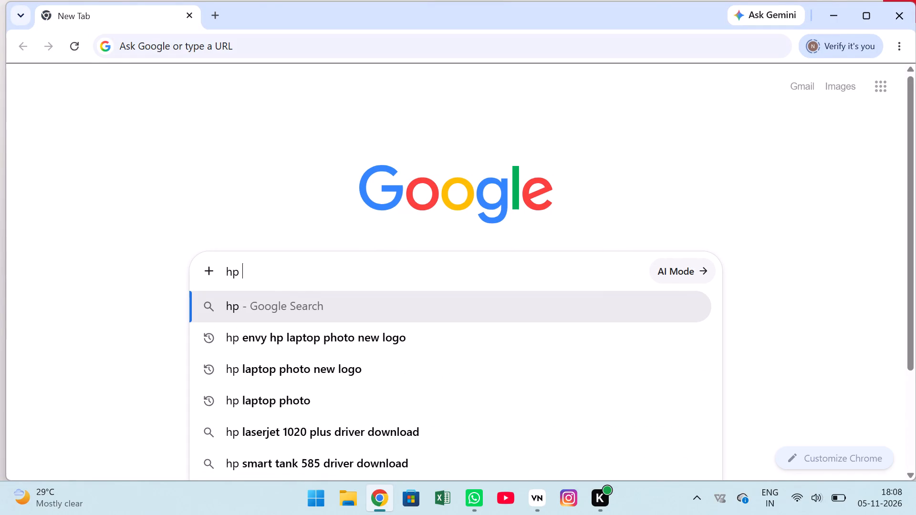
type("elit")
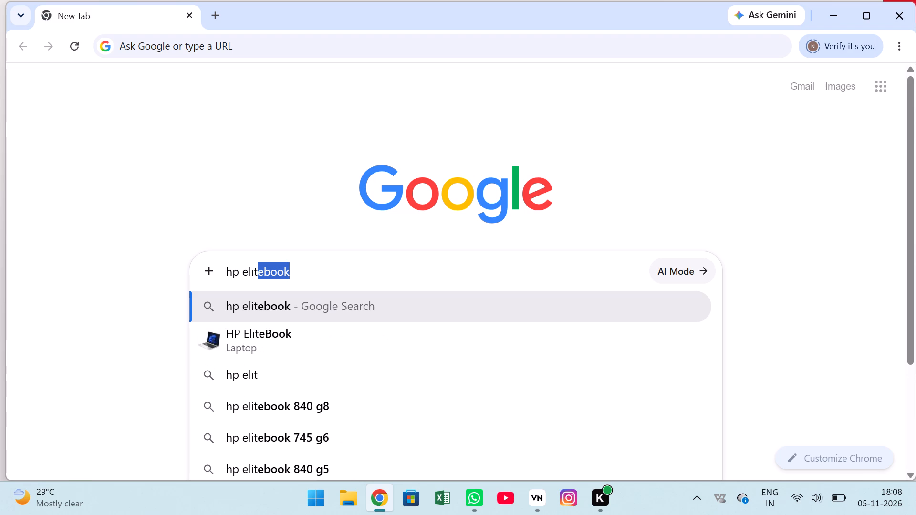
left_click(311, 271)
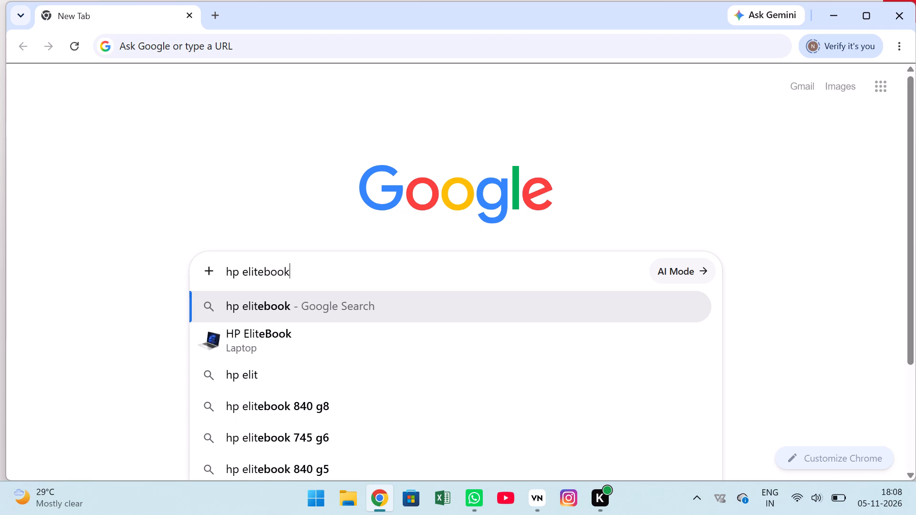
key("space")
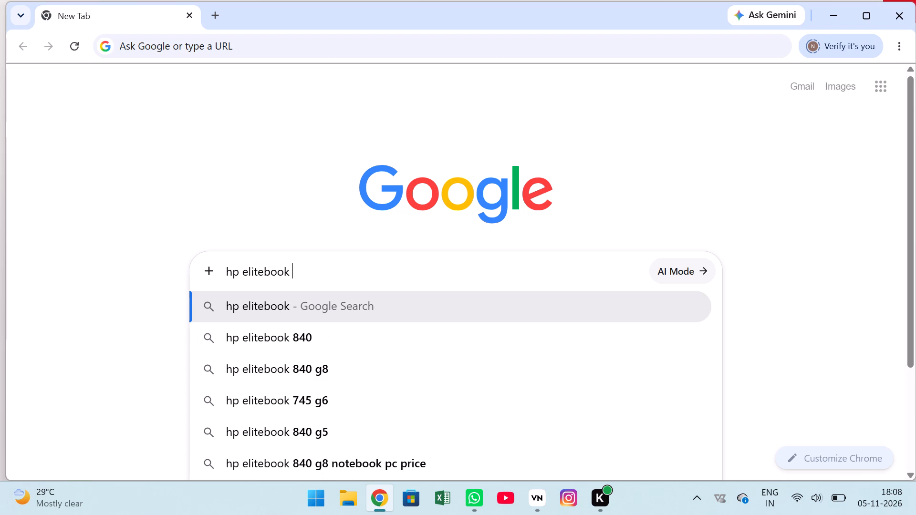
key("r")
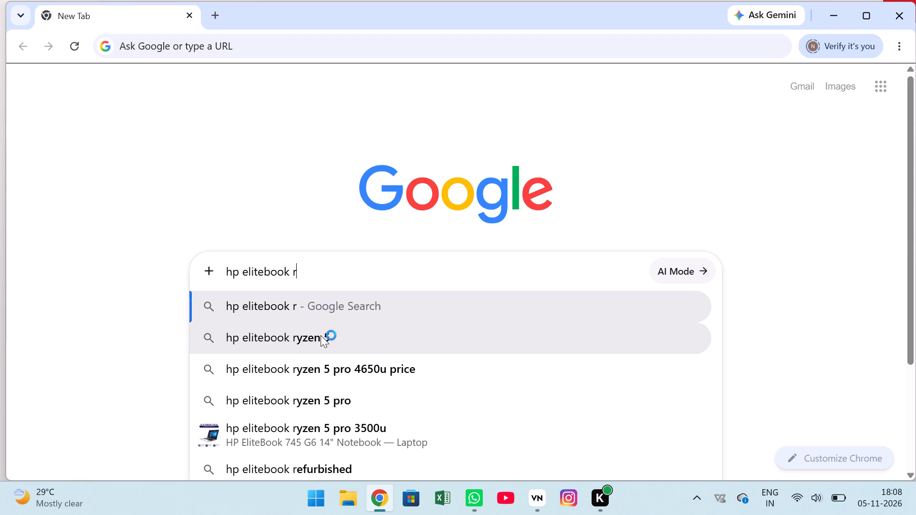
left_click(322, 375)
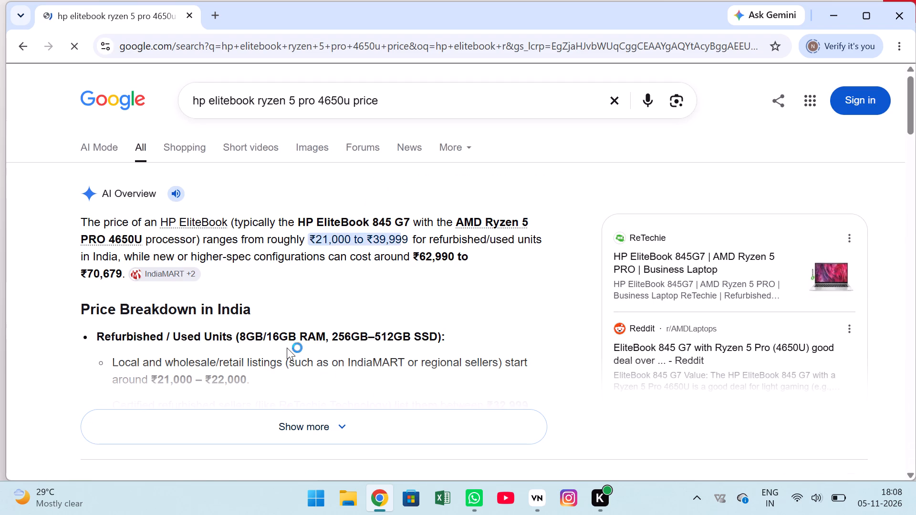
left_click(305, 147)
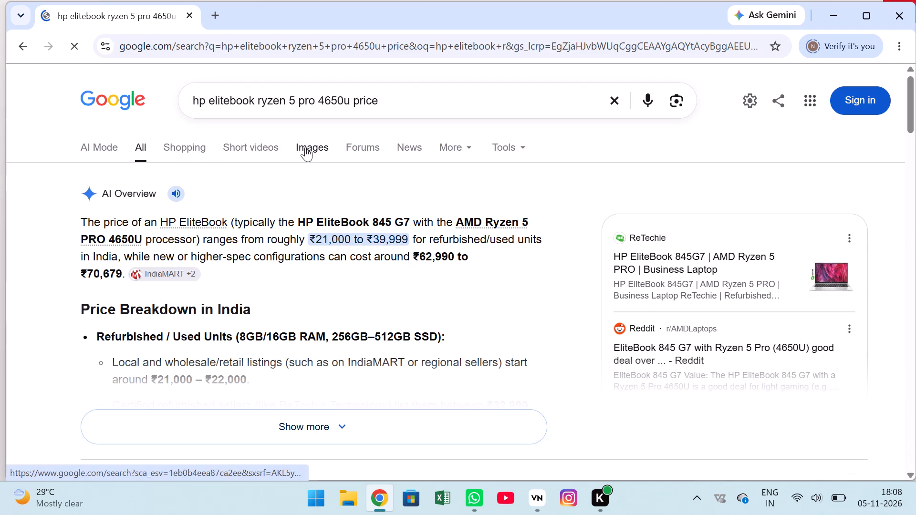
Examine the Amazon listing for the HP ProBook 445 14 inch G11 from the sponsored products, and close it.
scroll(406, 219, "down", 1)
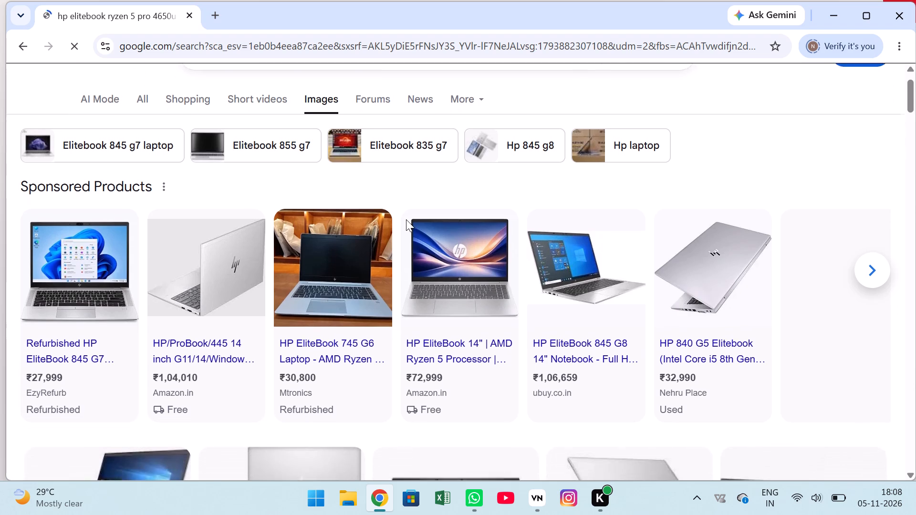
scroll(406, 219, "down", 1)
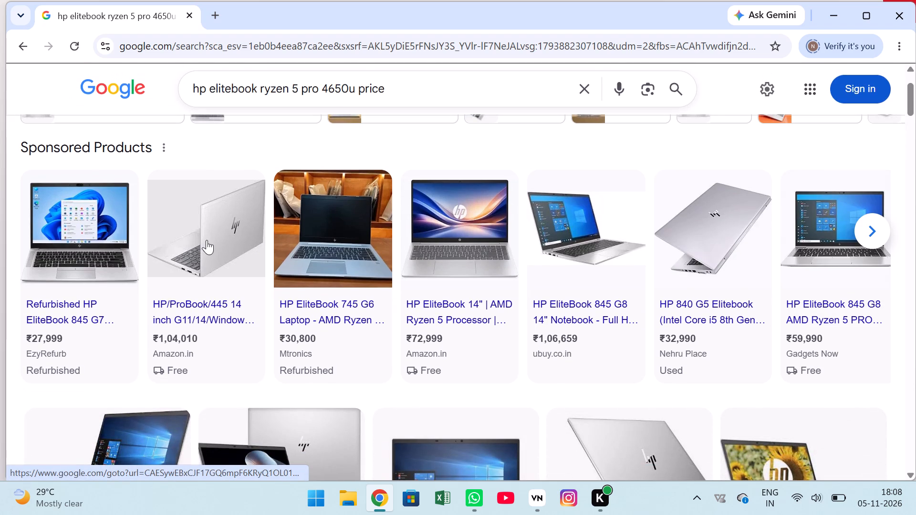
left_click(207, 240)
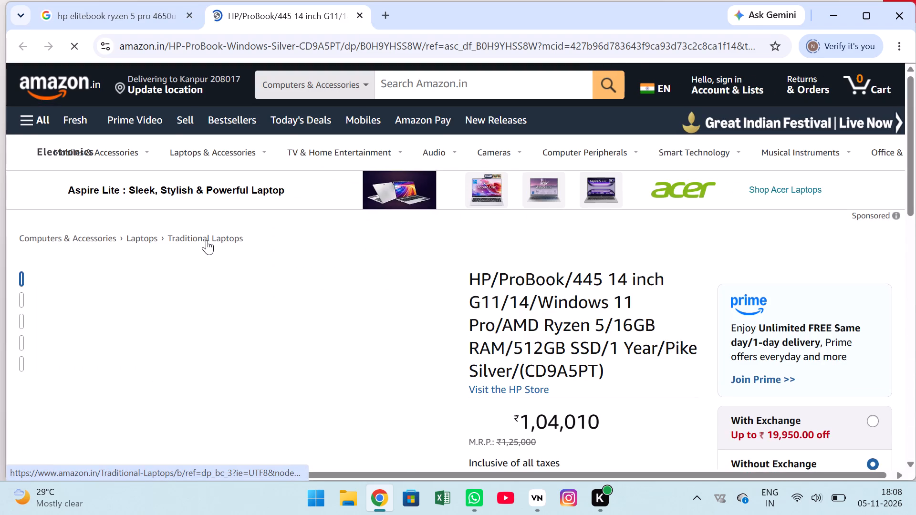
scroll(320, 382, "down", 3)
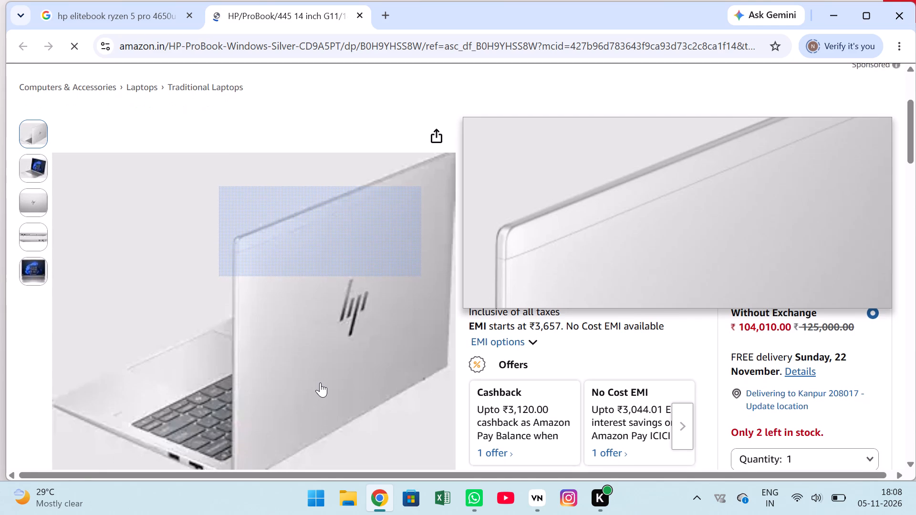
scroll(320, 382, "down", 1)
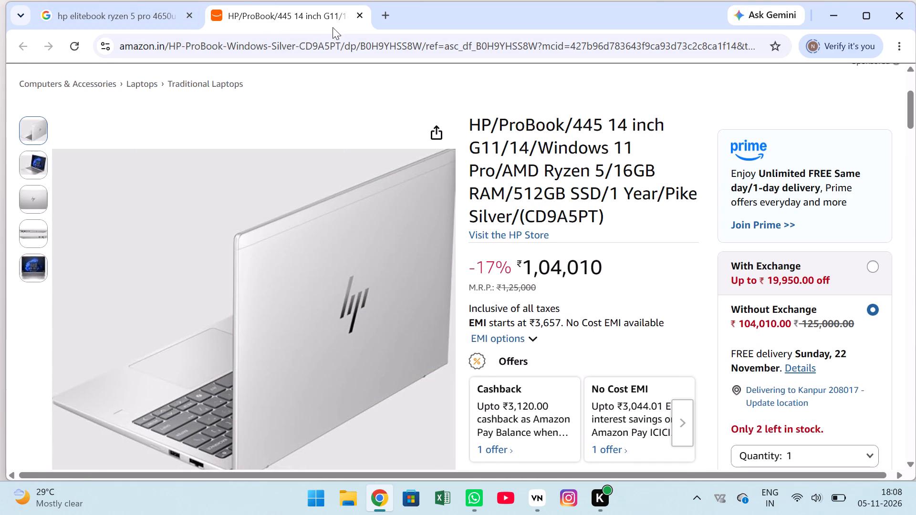
left_click(360, 12)
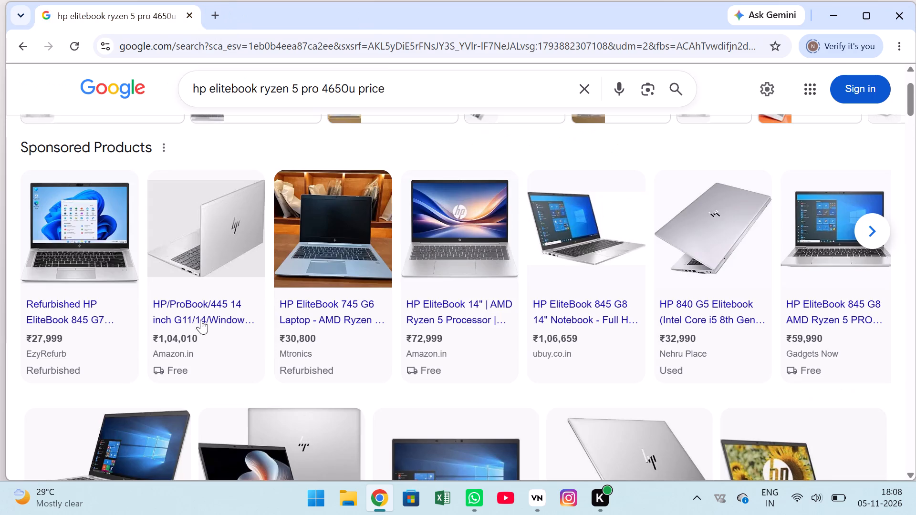
Change the image search query to "hp elitebook ryzen 5 pro 4650u image" and run it.
scroll(405, 185, "up", 1)
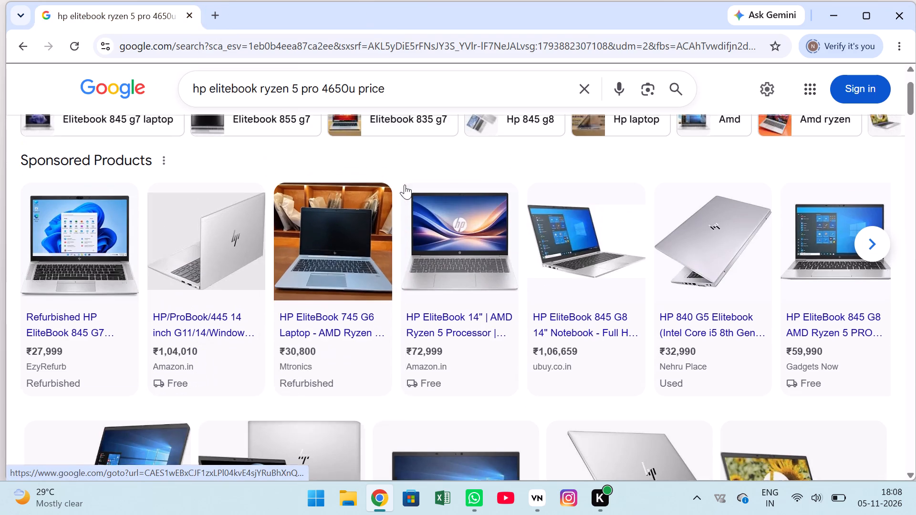
scroll(405, 185, "up", 2)
left_click(396, 98)
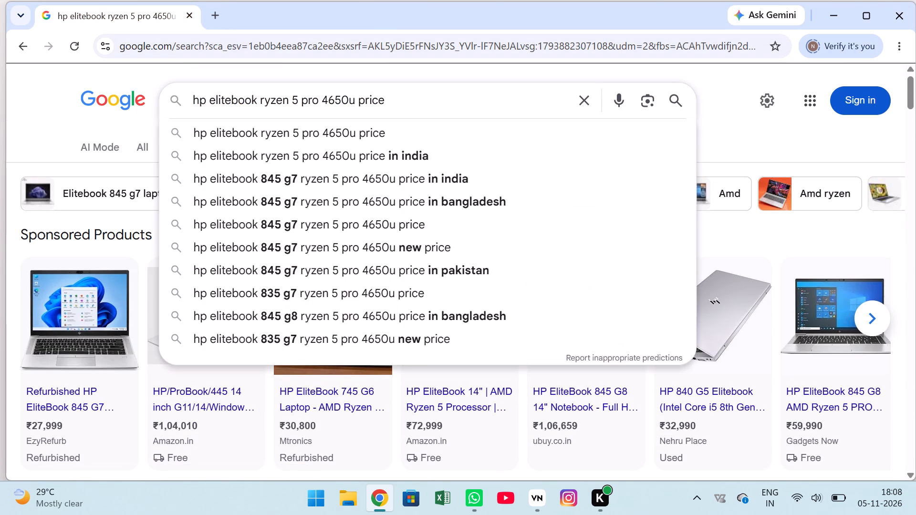
key("BackSpace")
key("BackSpace")
key("BackSpace")
key("BackSpace")
key("BackSpace")
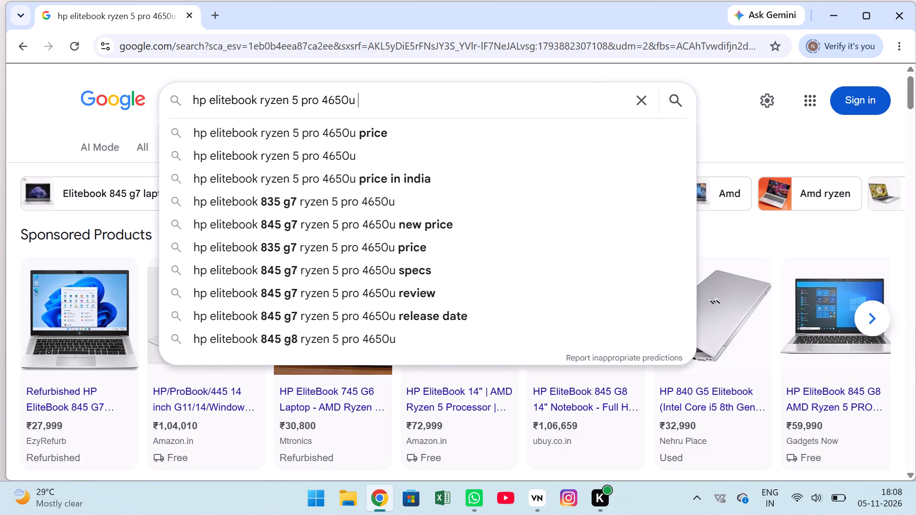
key("i")
key("m")
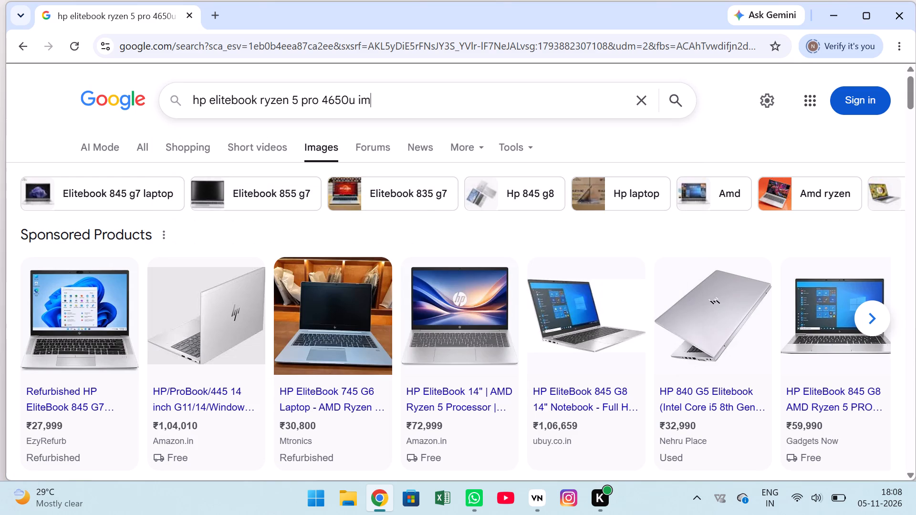
type("age")
key("Return")
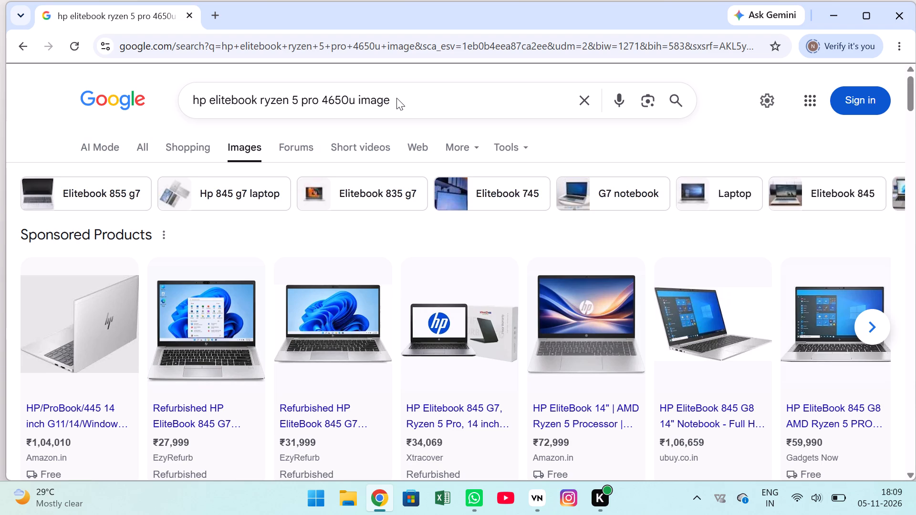
Save the Amazon.in image of the HP EliteBook 845 G7 seen from behind to Downloads as "hp 1".
scroll(396, 98, "up", 1)
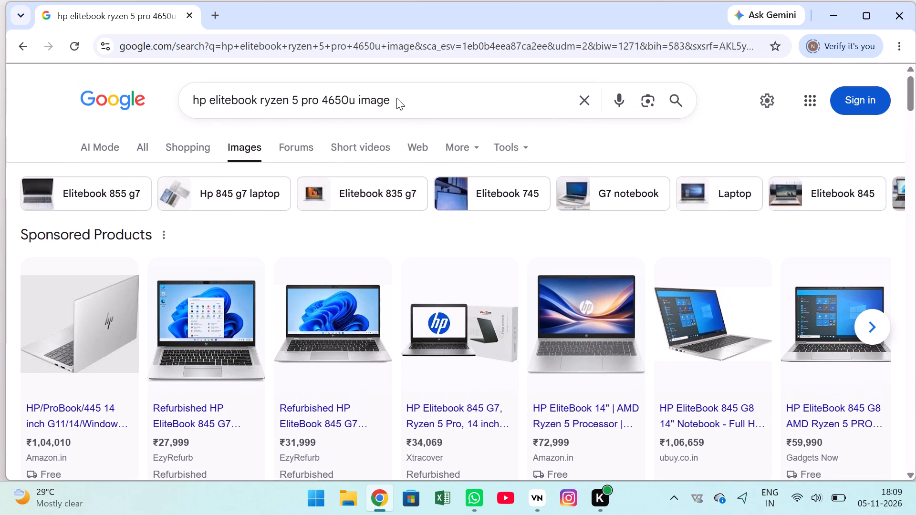
scroll(396, 98, "down", 4)
left_click(323, 236)
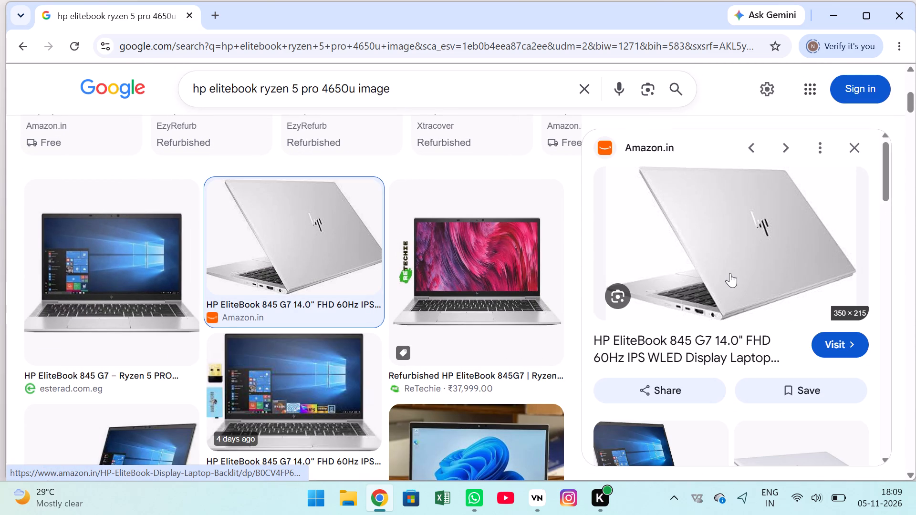
right_click(730, 273)
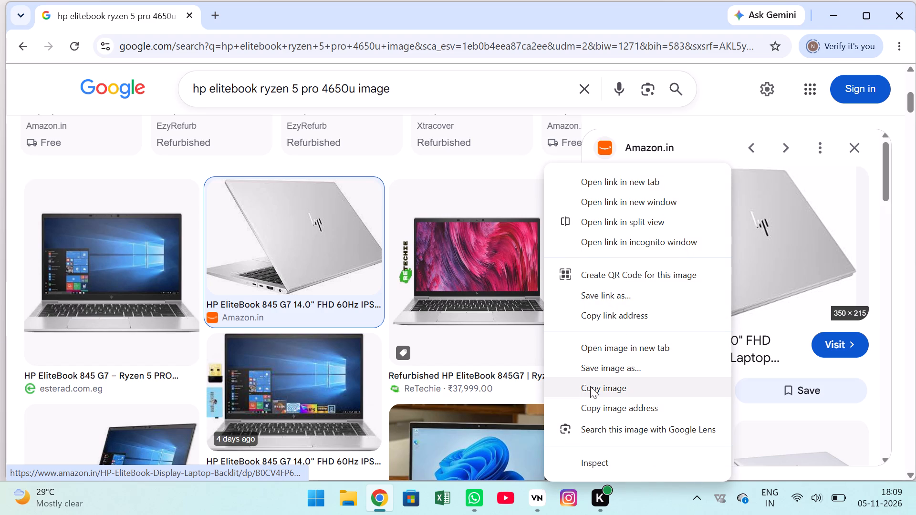
left_click(600, 370)
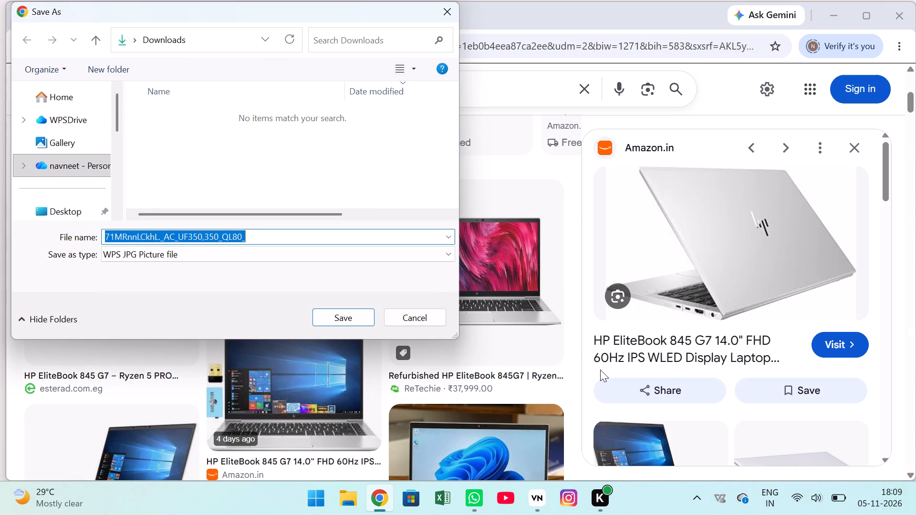
key("h")
key("p")
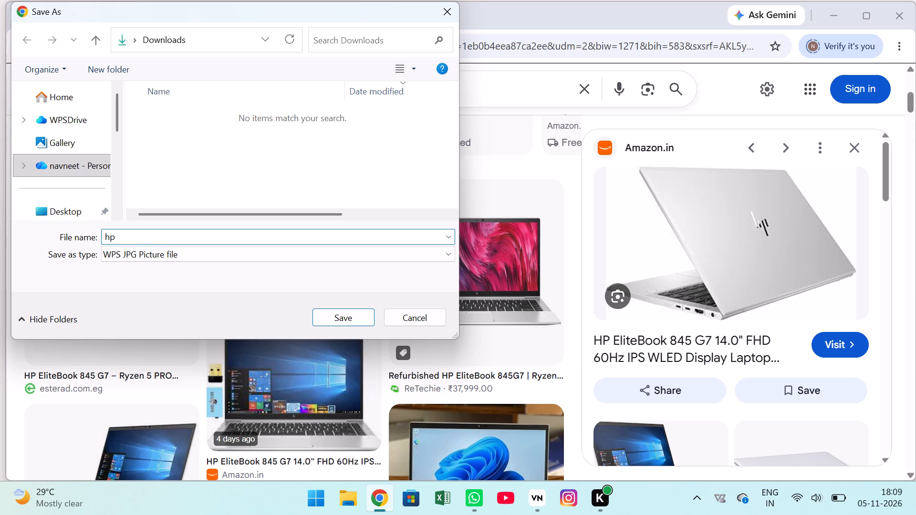
key("space")
key("1")
key("Return")
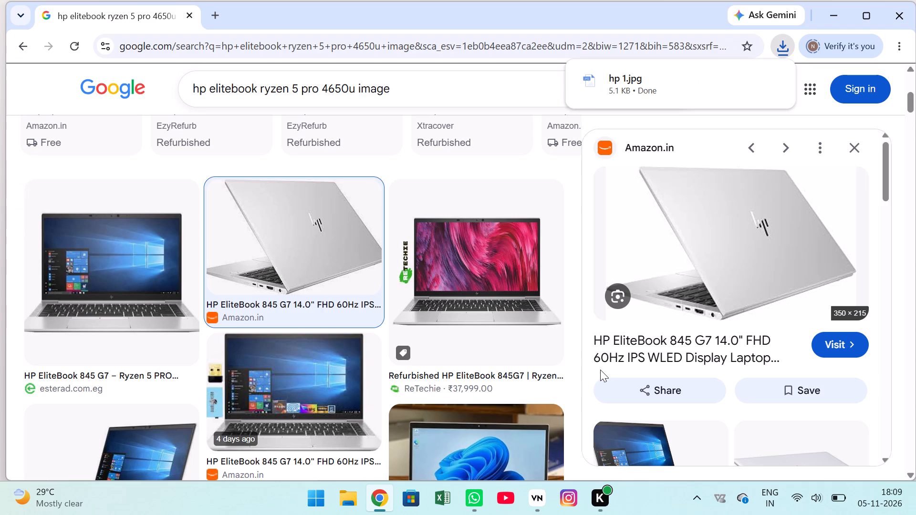
Save the Zones image of the HP EliteBook 845 G7 Notebook to Downloads as "hp2".
scroll(600, 370, "down", 2)
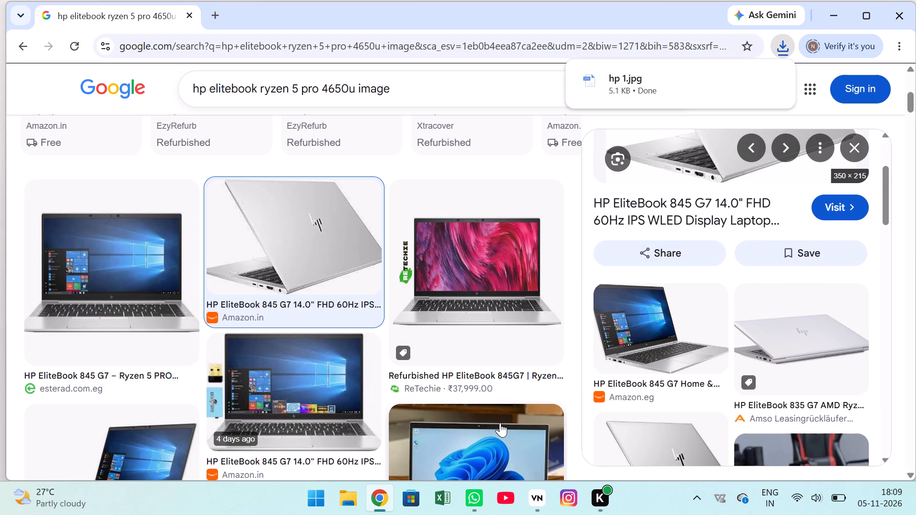
scroll(437, 365, "down", 2)
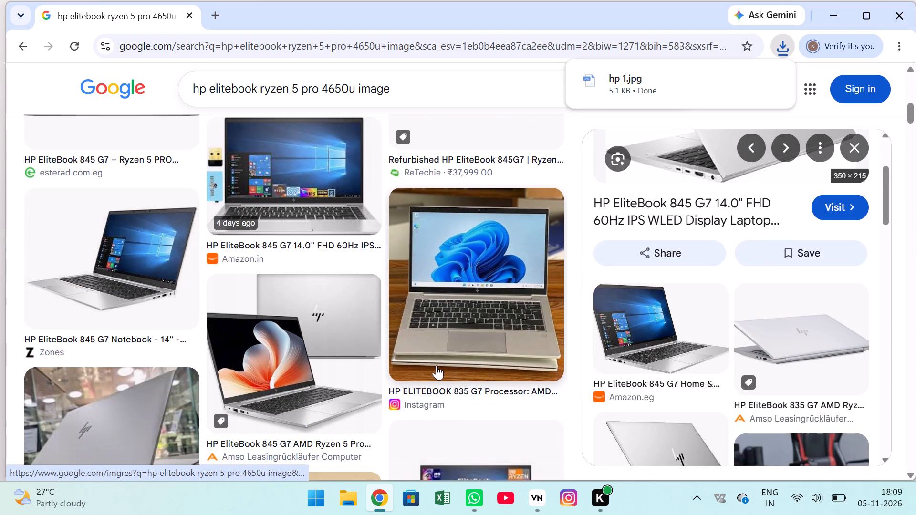
scroll(437, 365, "down", 1)
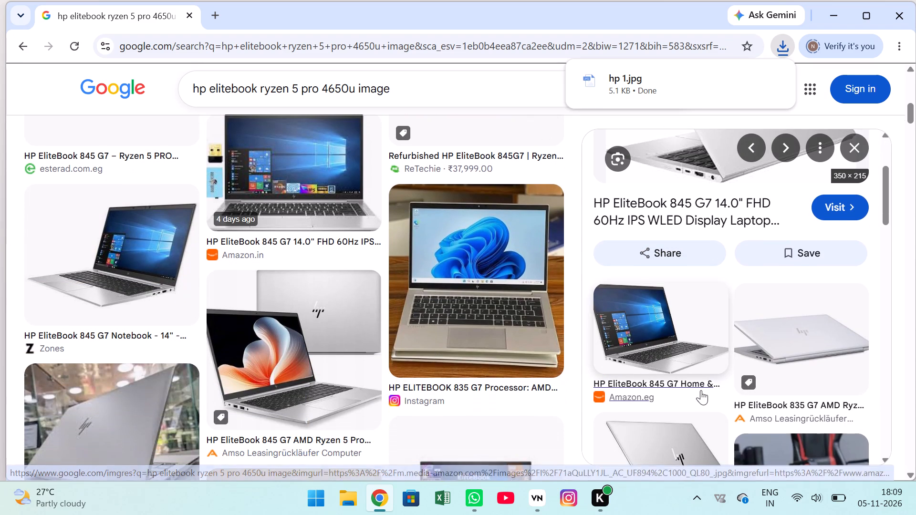
scroll(701, 390, "down", 1)
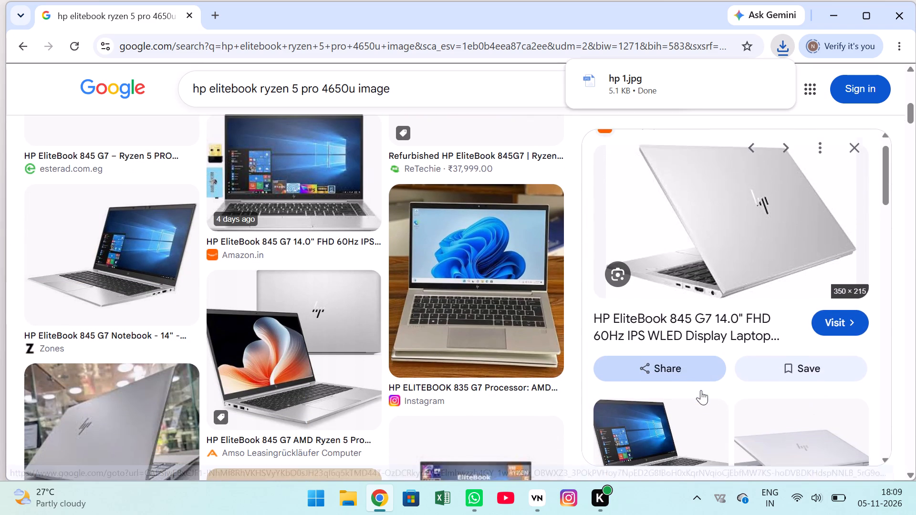
scroll(701, 390, "down", 1)
scroll(246, 465, "down", 2)
scroll(246, 465, "up", 2)
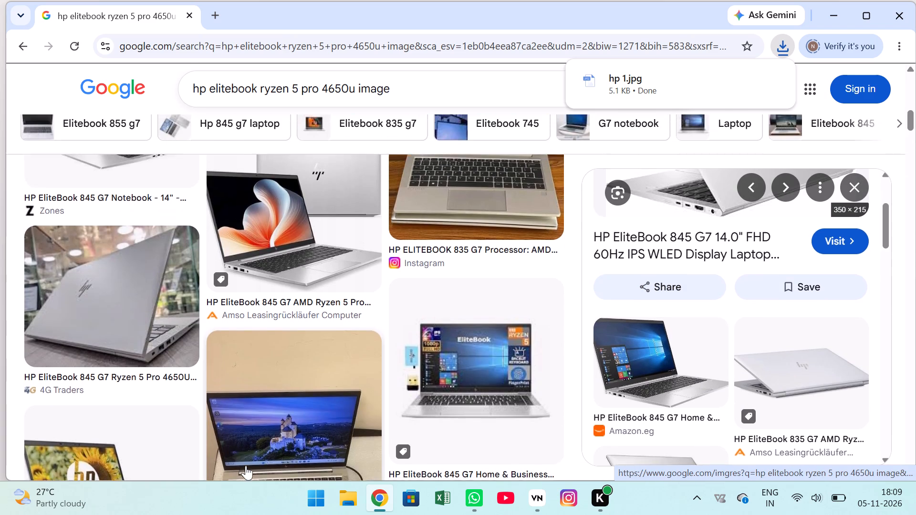
scroll(246, 465, "up", 2)
left_click(102, 262)
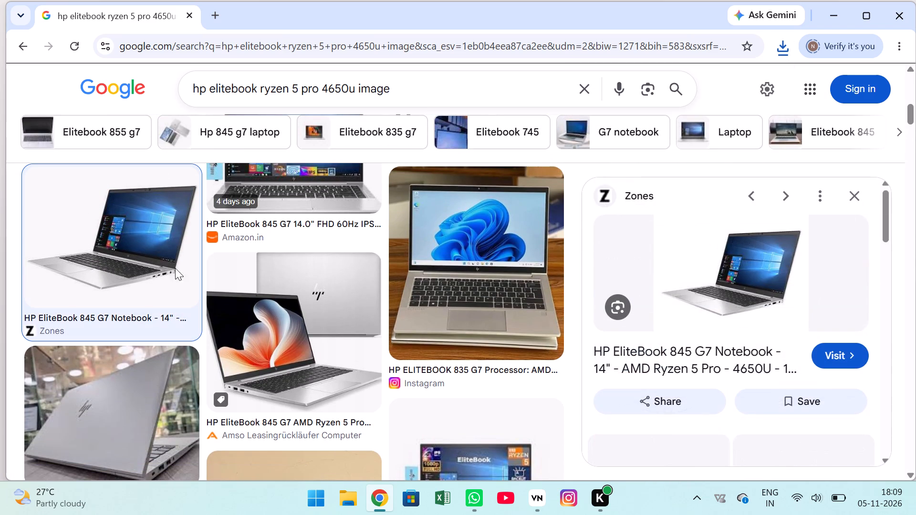
right_click(706, 266)
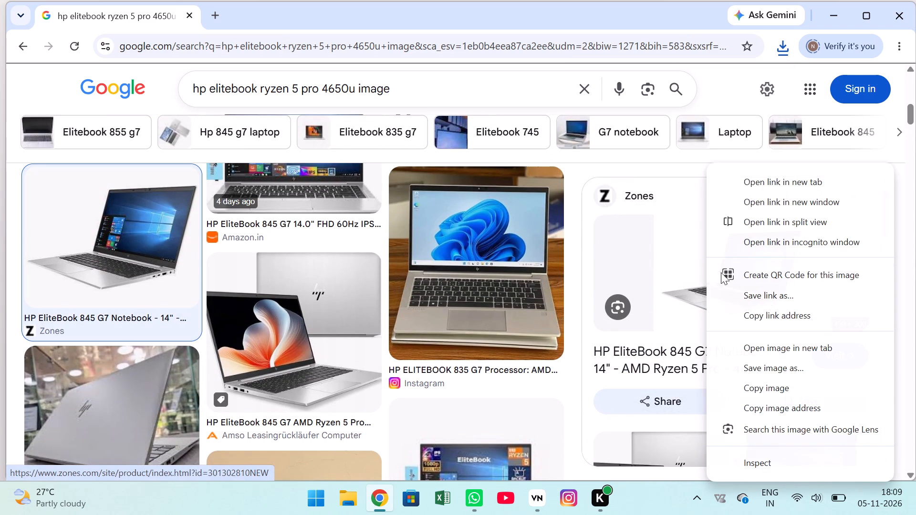
left_click(785, 367)
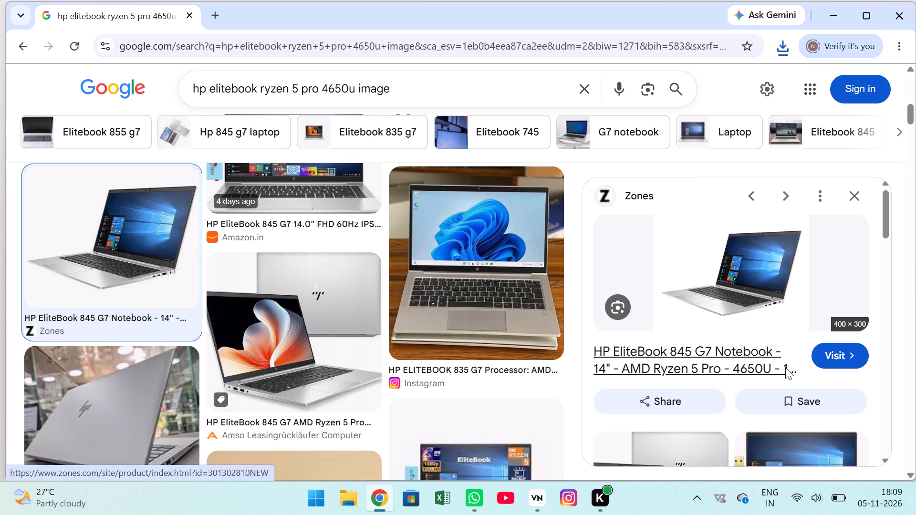
key("h")
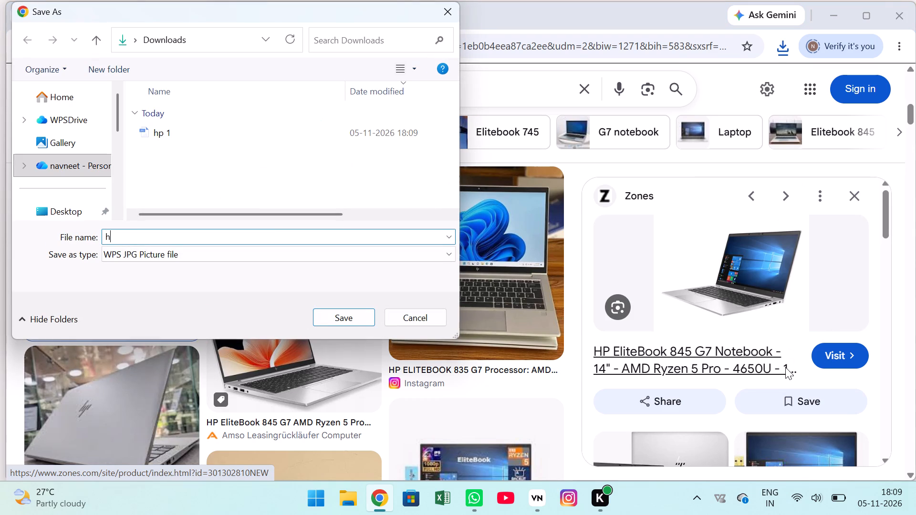
type("p2")
key("Return")
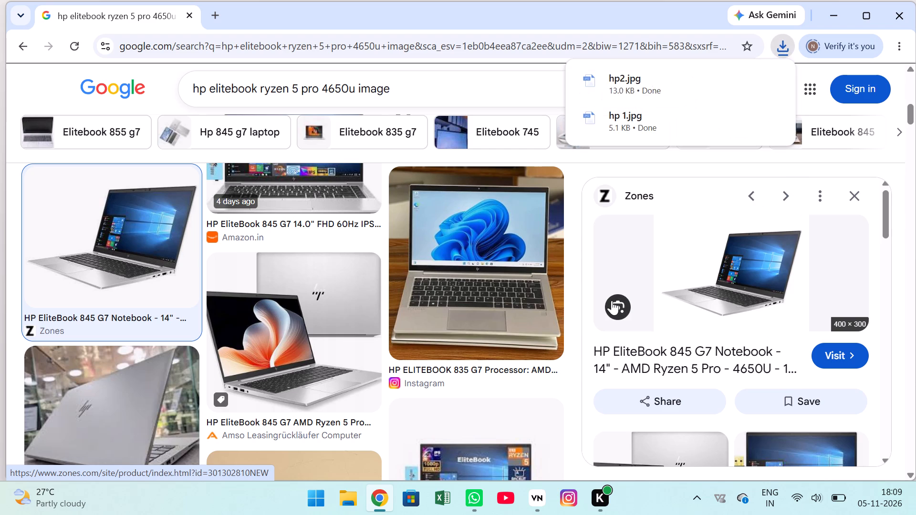
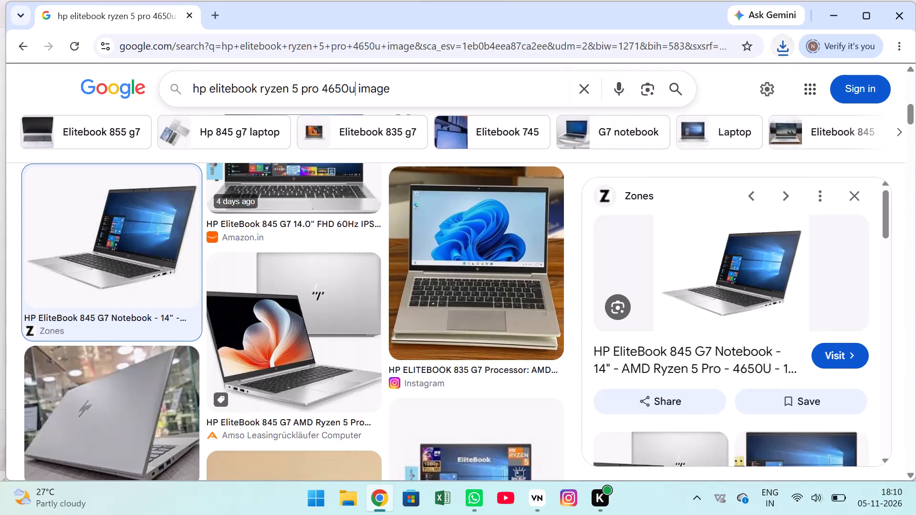
Change the image search query to "lenovo thinkpad p15s image" and run it.
key("BackSpace")
key("BackSpace")
key("BackSpace")
key("BackSpace")
key("BackSpace")
key("BackSpace")
key("BackSpace")
key("BackSpace")
key("BackSpace")
key("BackSpace")
key("BackSpace")
key("BackSpace")
key("BackSpace")
key("BackSpace")
key("BackSpace")
key("BackSpace")
key("BackSpace")
key("BackSpace")
key("BackSpace")
key("BackSpace")
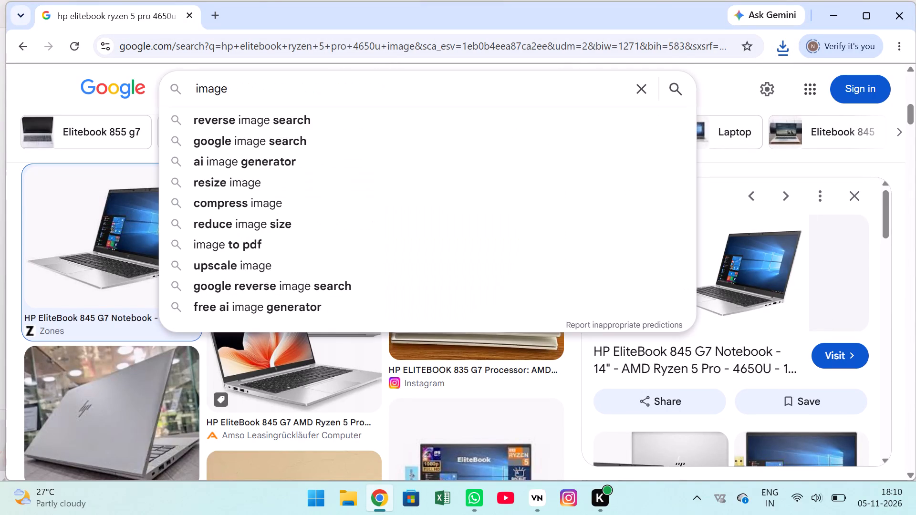
type("len")
type("ovo")
key("space")
type("thinkpad")
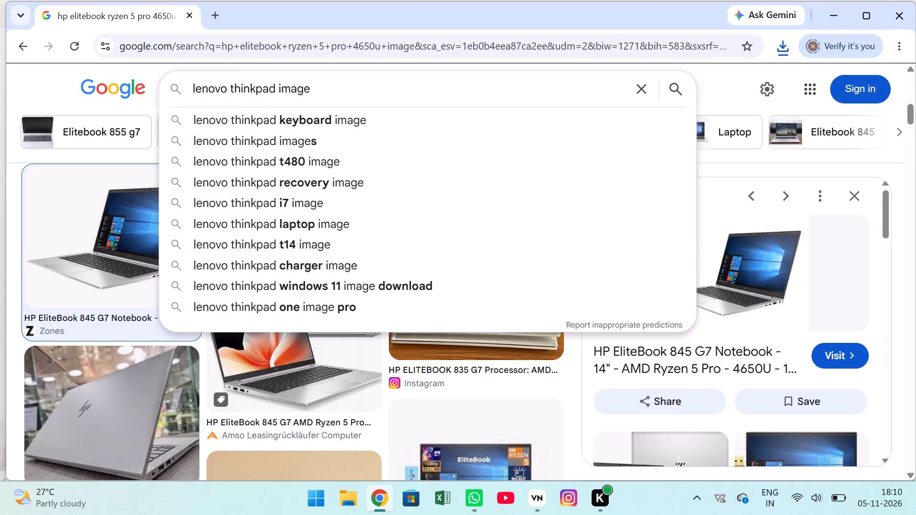
key("space")
type("p1")
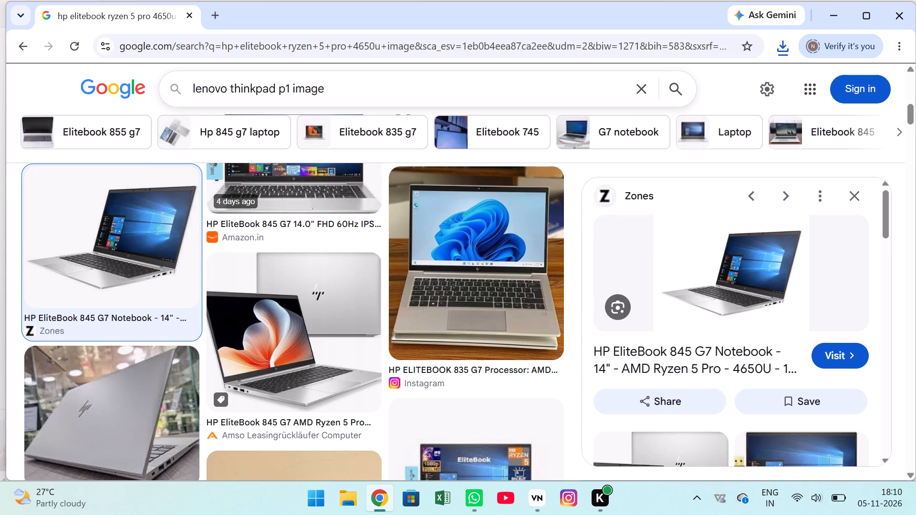
key("5")
key("s")
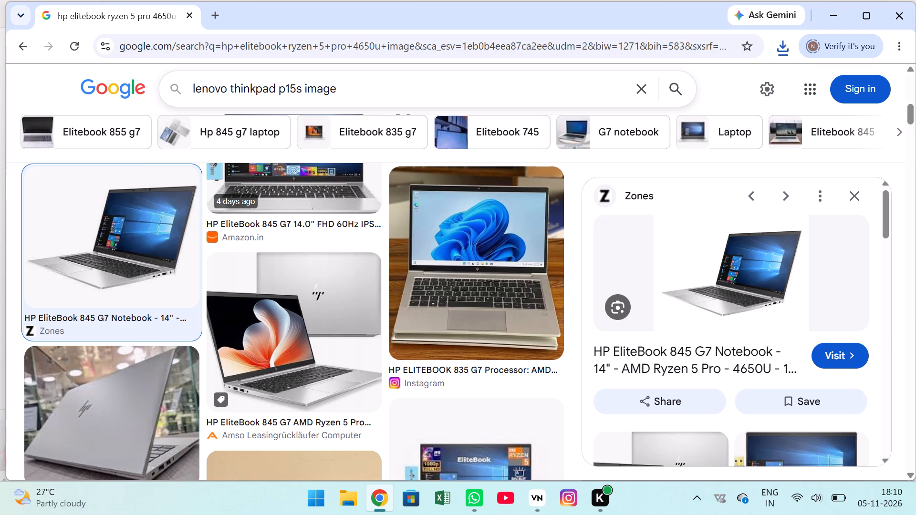
key("Return")
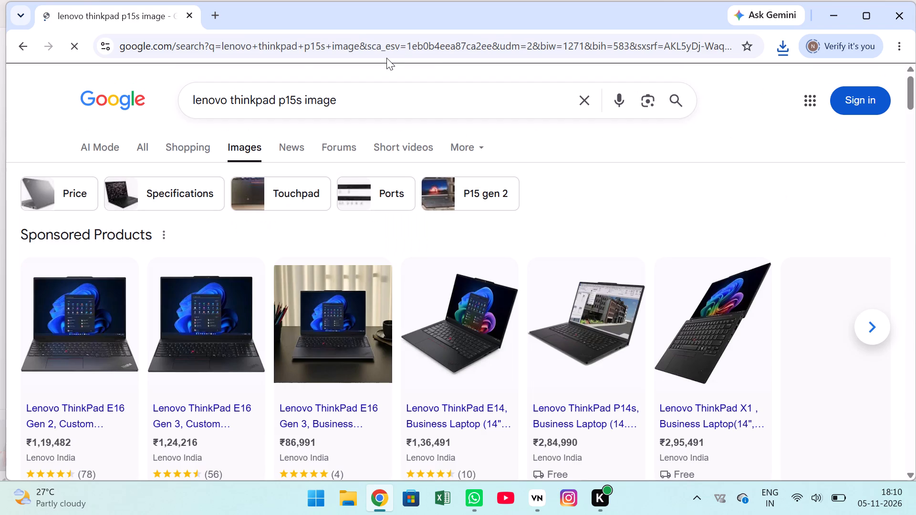
Save the first Lenovo ThinkPad P15s image, with the open laptop seen at an angle, to Downloads as "lenovo 1".
scroll(382, 217, "down", 6)
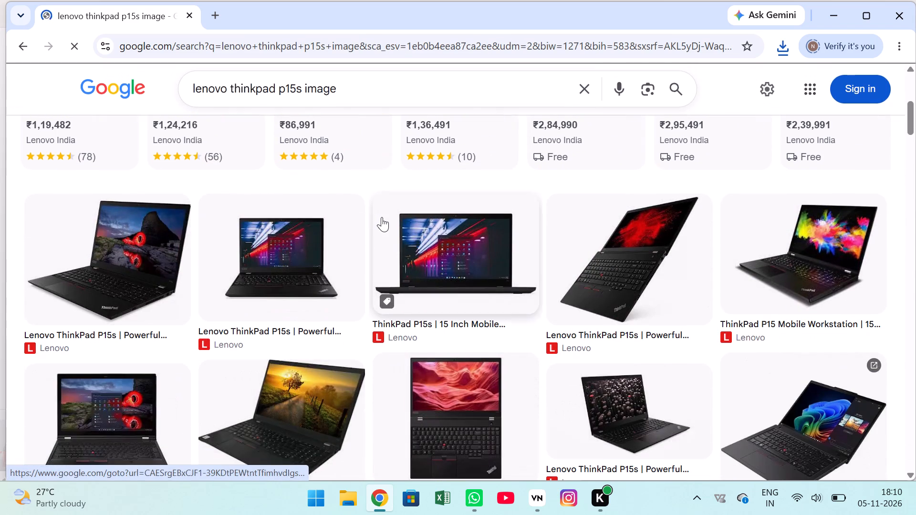
left_click(160, 219)
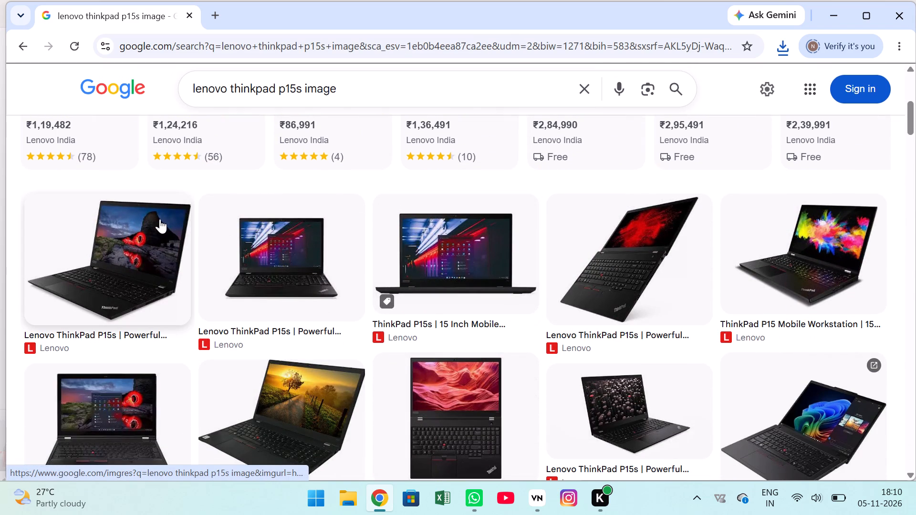
right_click(727, 289)
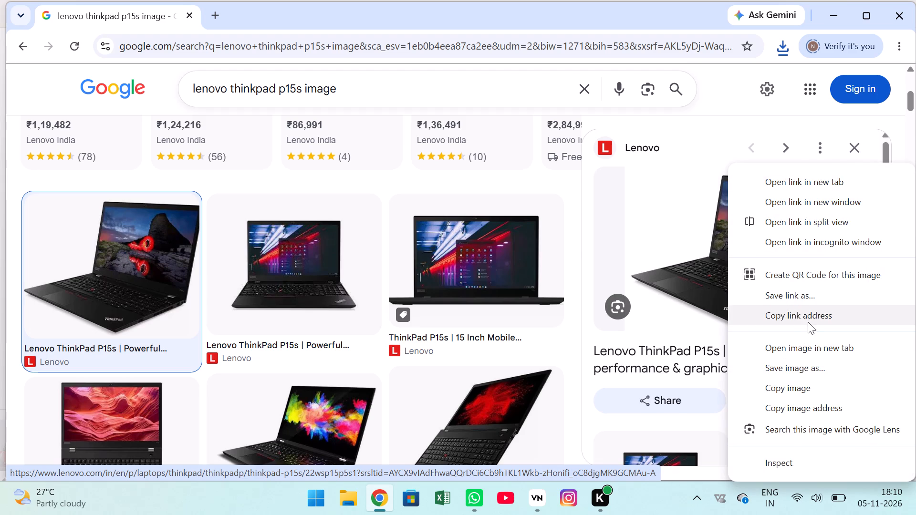
left_click(785, 367)
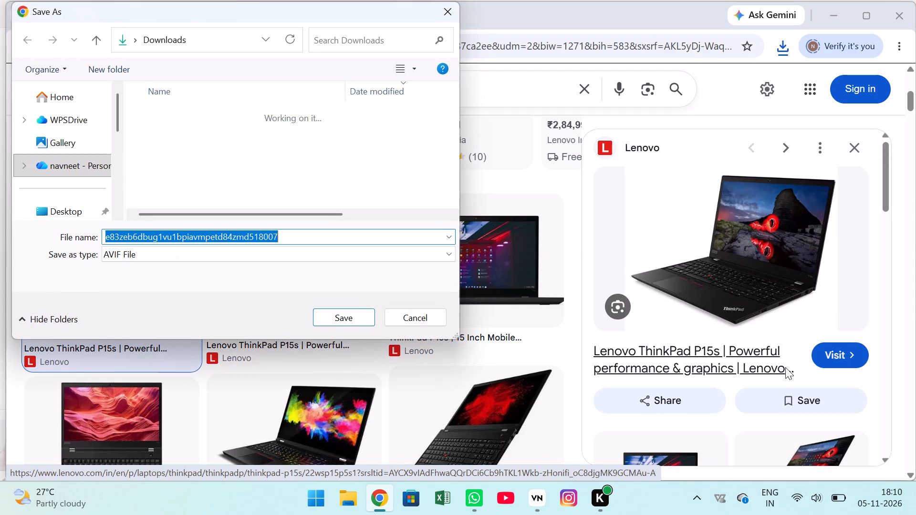
type("len")
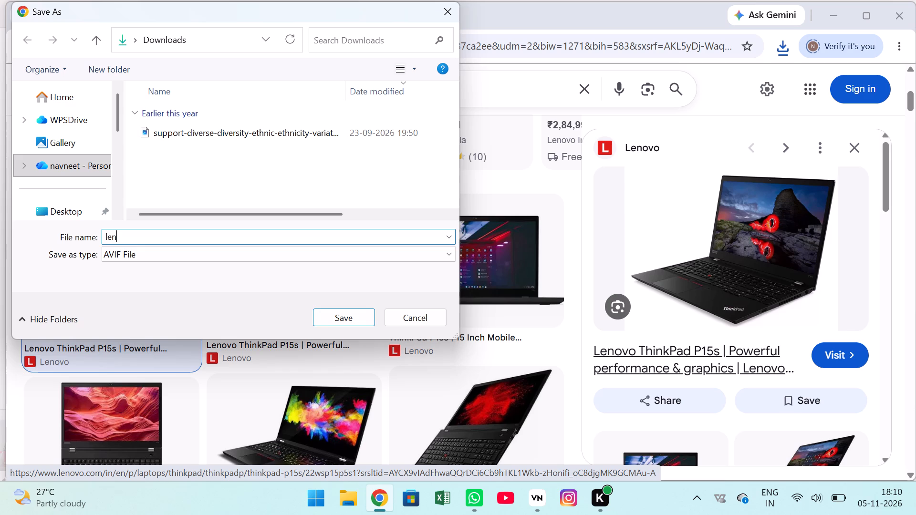
type("ov")
key("o")
key("space")
type("1")
key("Return")
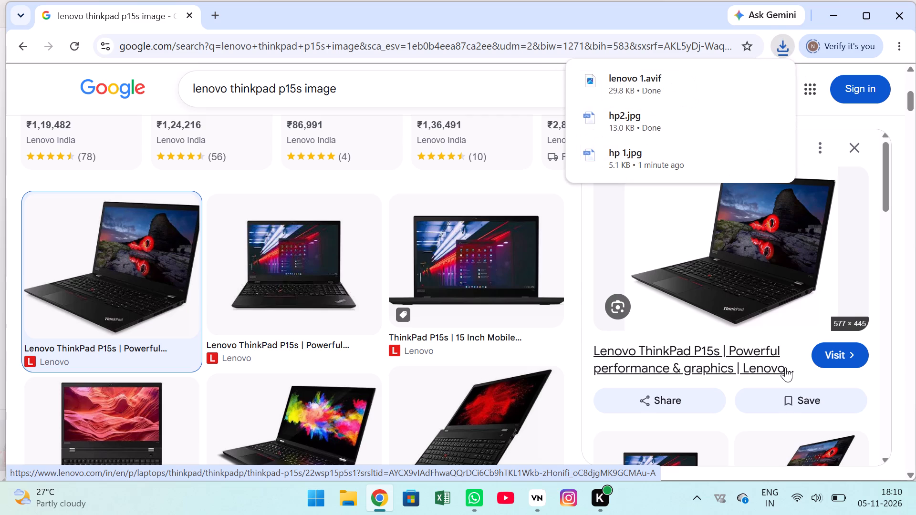
Save the Bharathi Systems image of the refurbished Lenovo ThinkPad P15s seen from behind to Downloads as "lenovo 2".
scroll(477, 313, "down", 1)
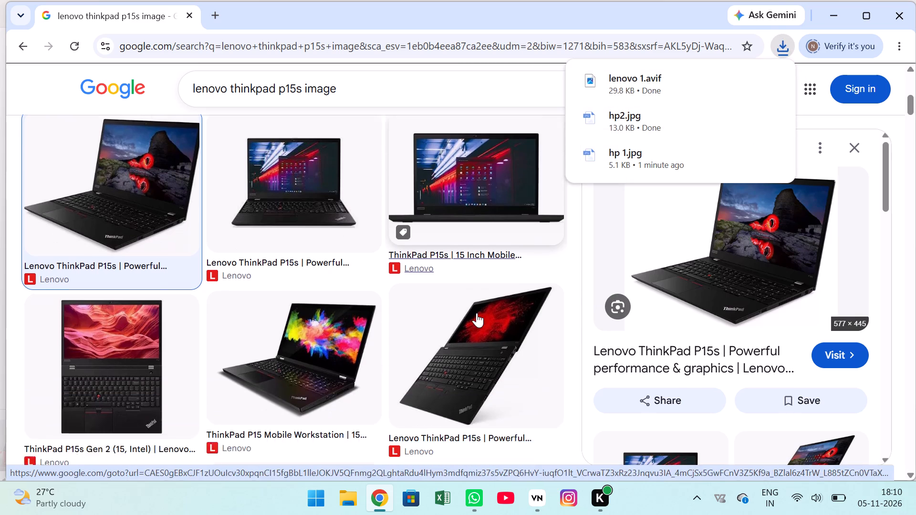
scroll(477, 313, "down", 5)
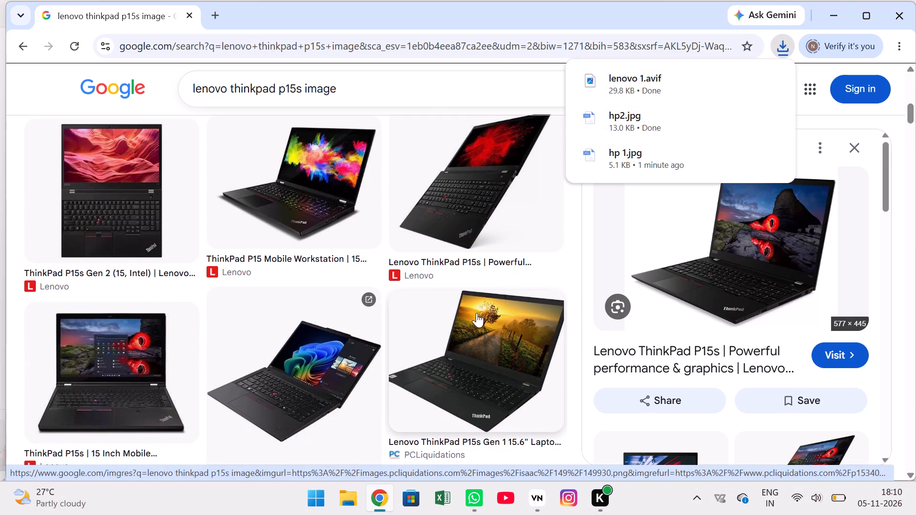
scroll(477, 313, "down", 8)
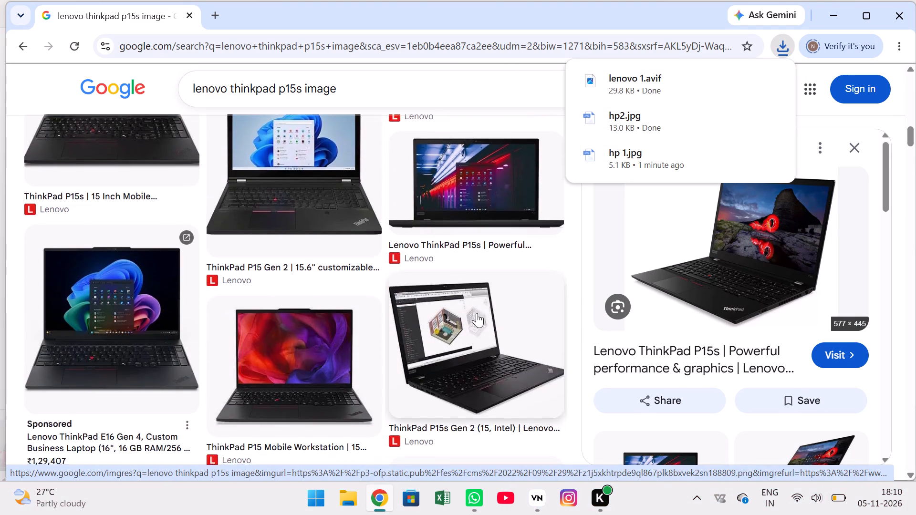
scroll(477, 313, "down", 1)
left_click(271, 245)
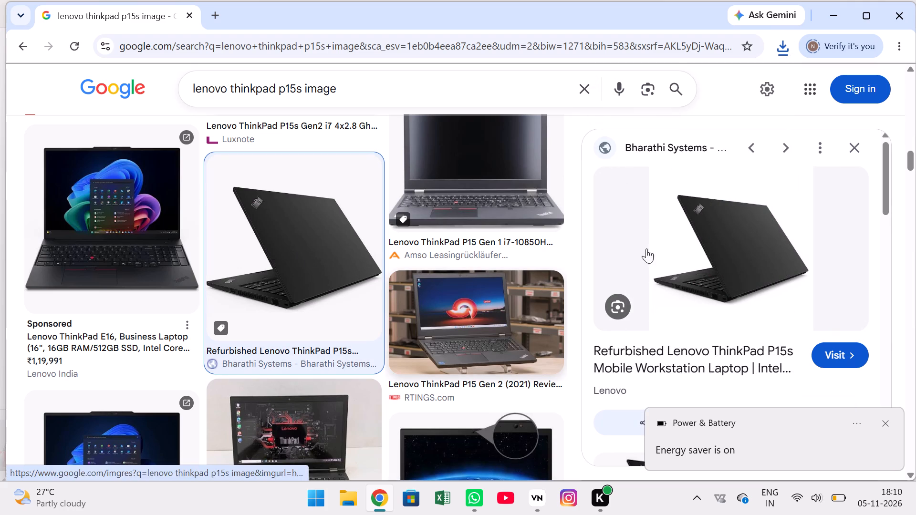
right_click(728, 245)
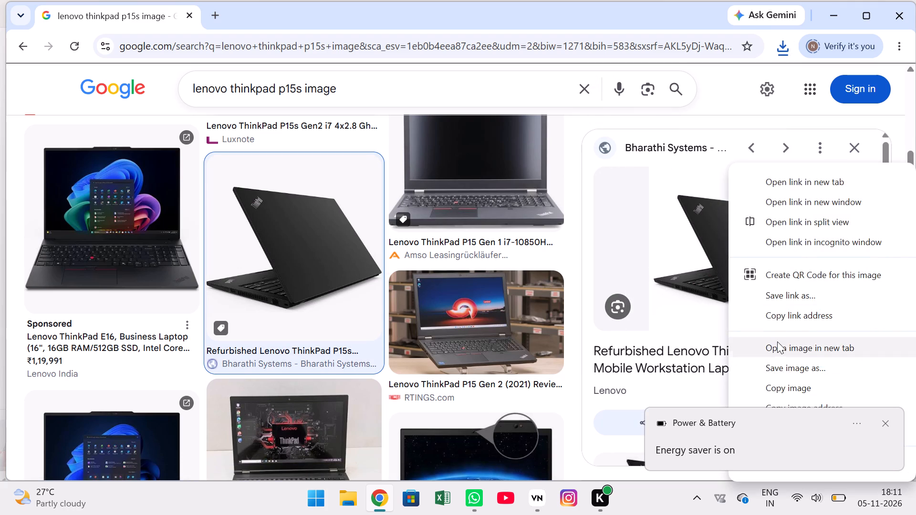
left_click(806, 367)
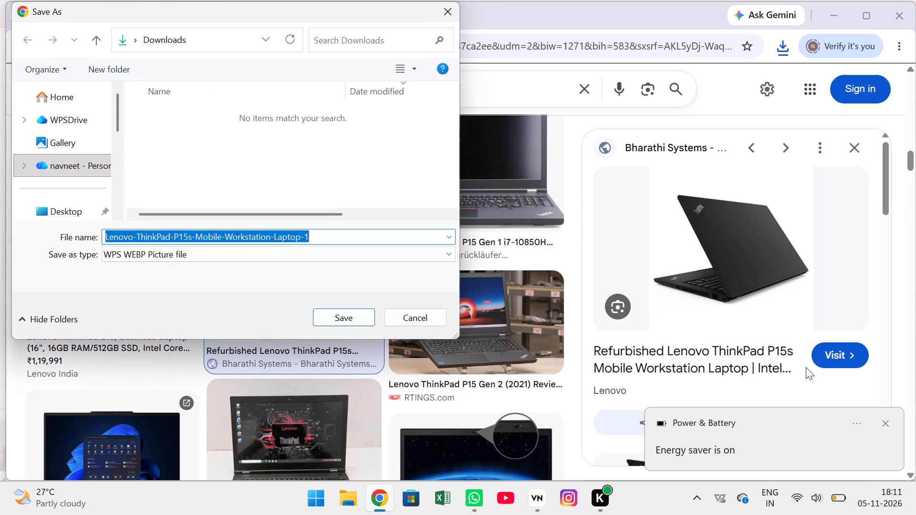
type("leno")
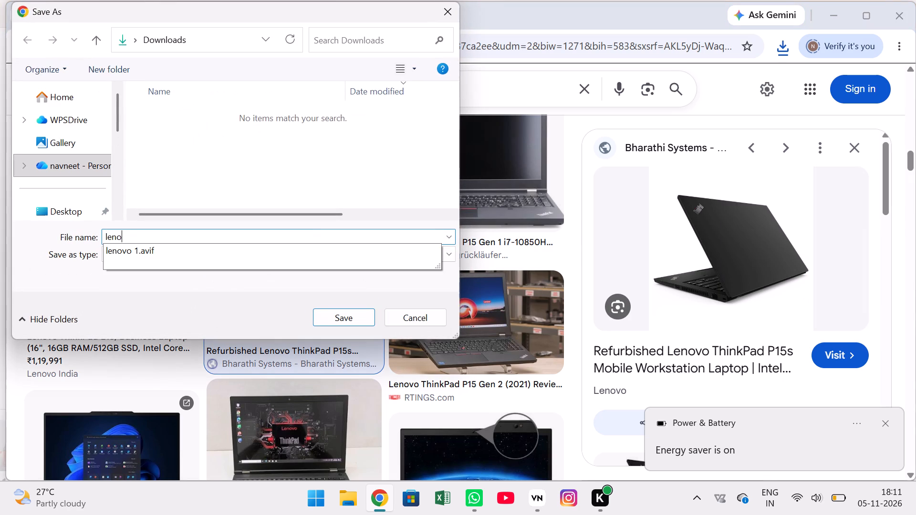
type("vo")
key("space")
type("2")
key("Return")
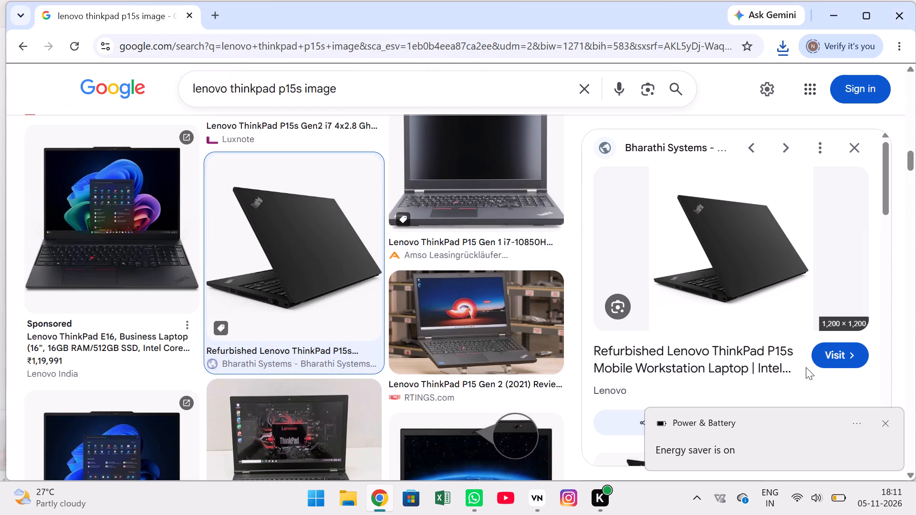
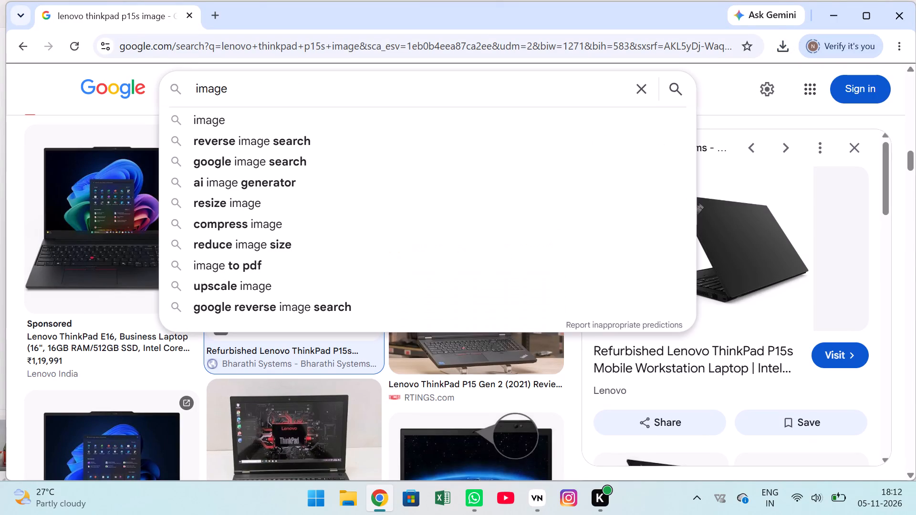
Change the image search query to "hp probook image" and run it.
type("hp pro")
key("n")
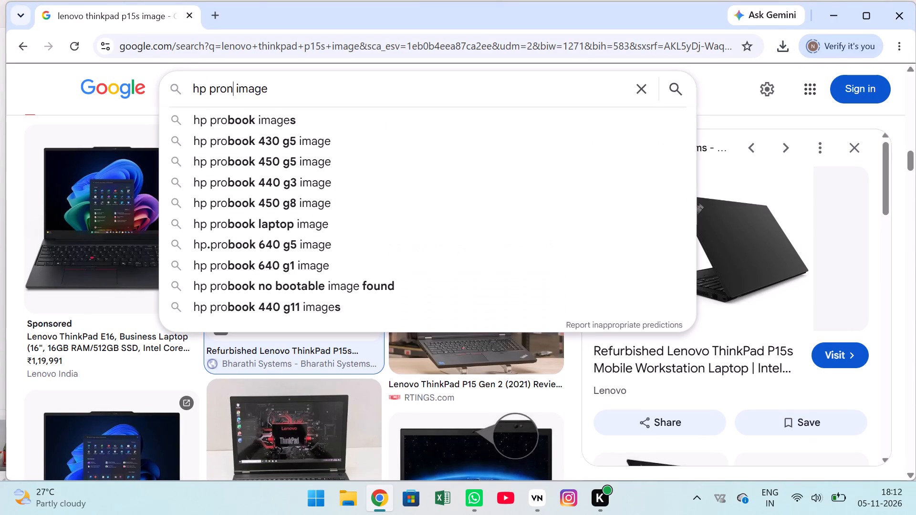
key("BackSpace")
key("b")
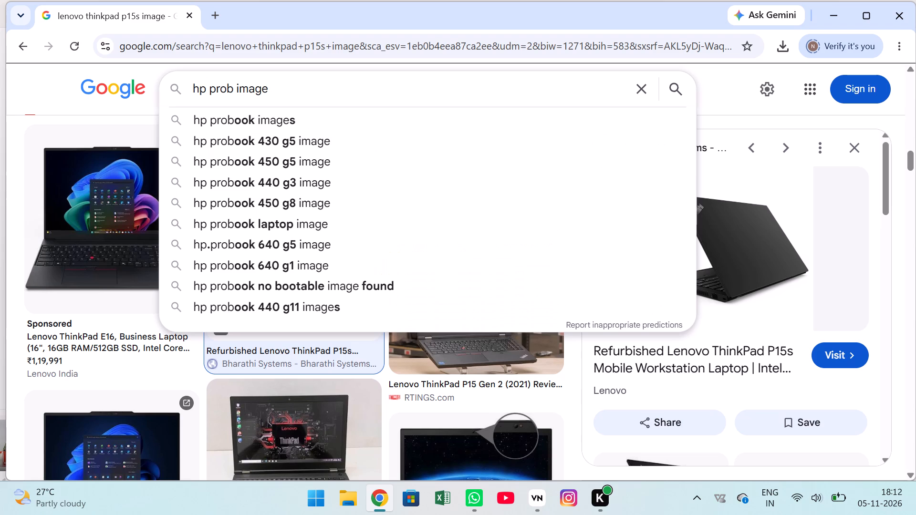
type("ook")
key("Return")
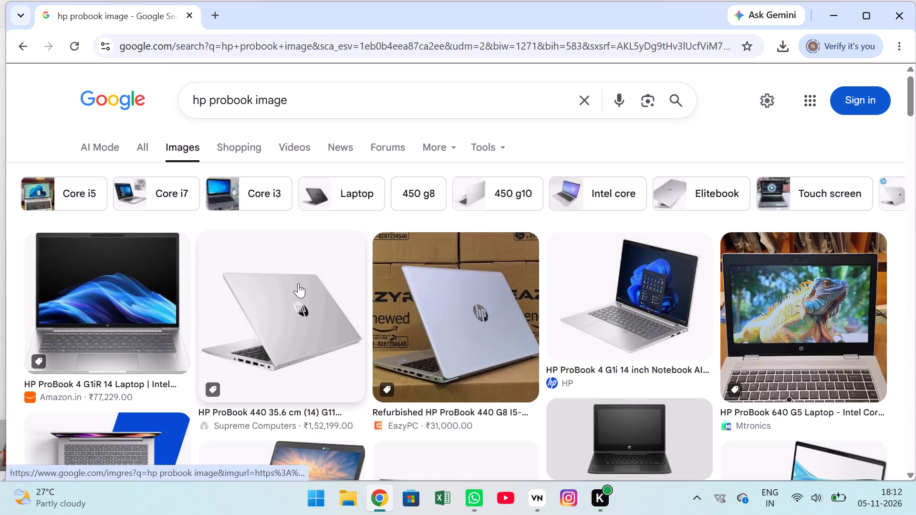
Save the Supreme Computers image of the silver HP ProBook 440 G11 seen from behind to Downloads as "hp 3".
scroll(298, 283, "down", 3)
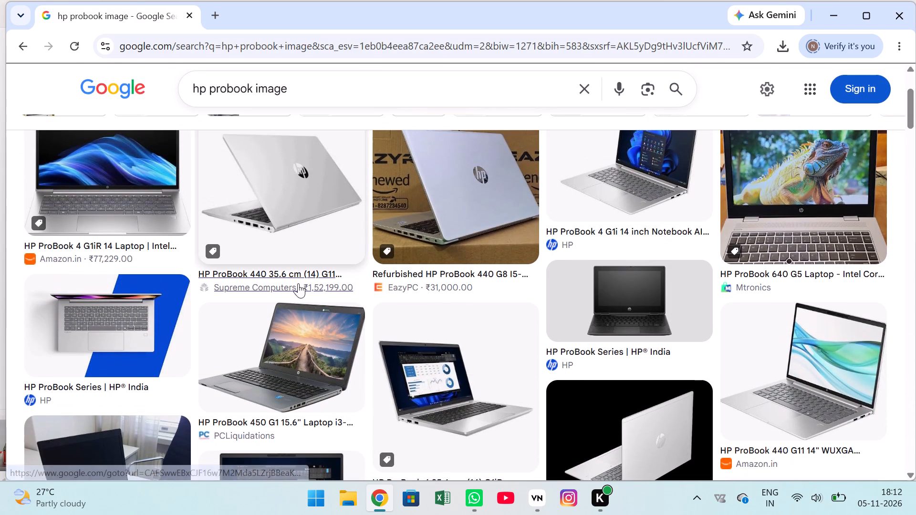
scroll(298, 283, "down", 2)
scroll(292, 297, "up", 2)
left_click(294, 262)
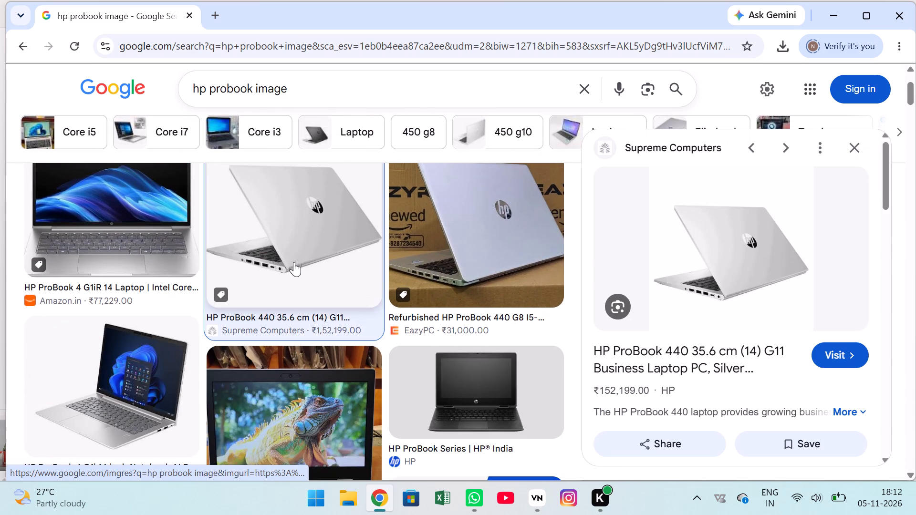
right_click(756, 268)
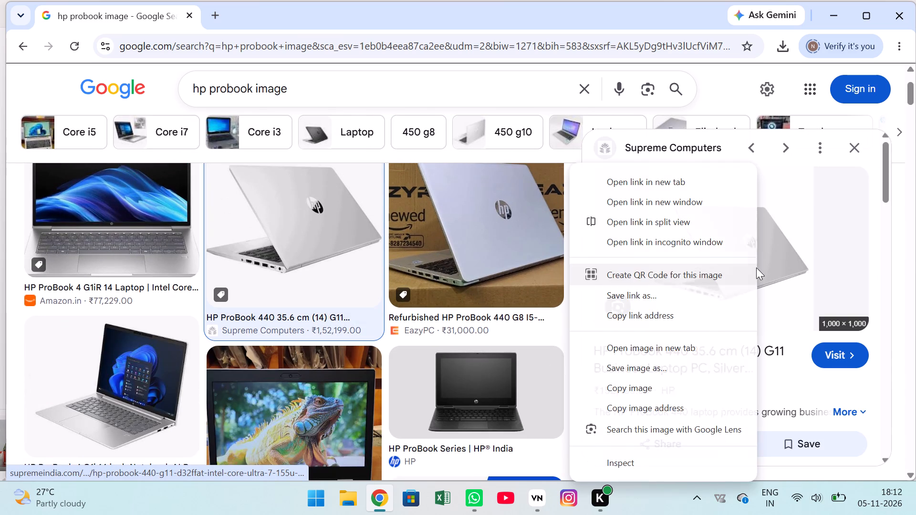
left_click(632, 372)
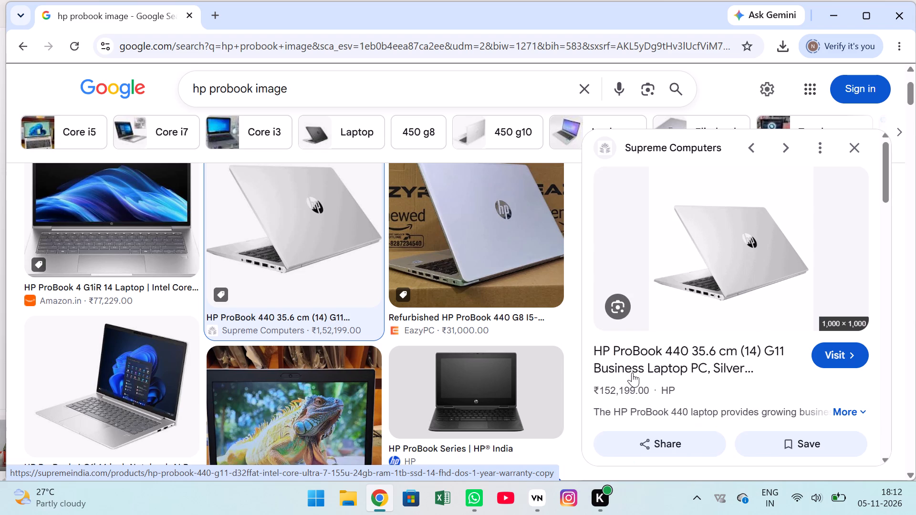
type("hp")
key("space")
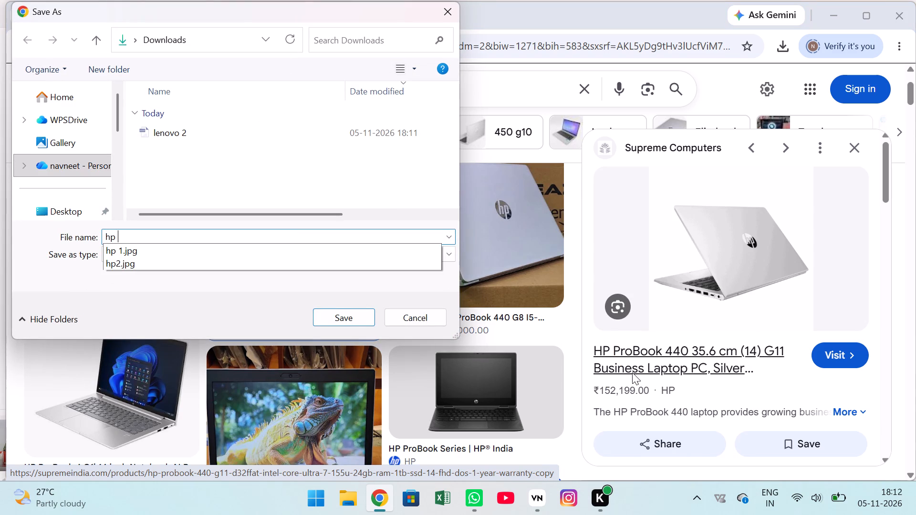
type("3")
key("Return")
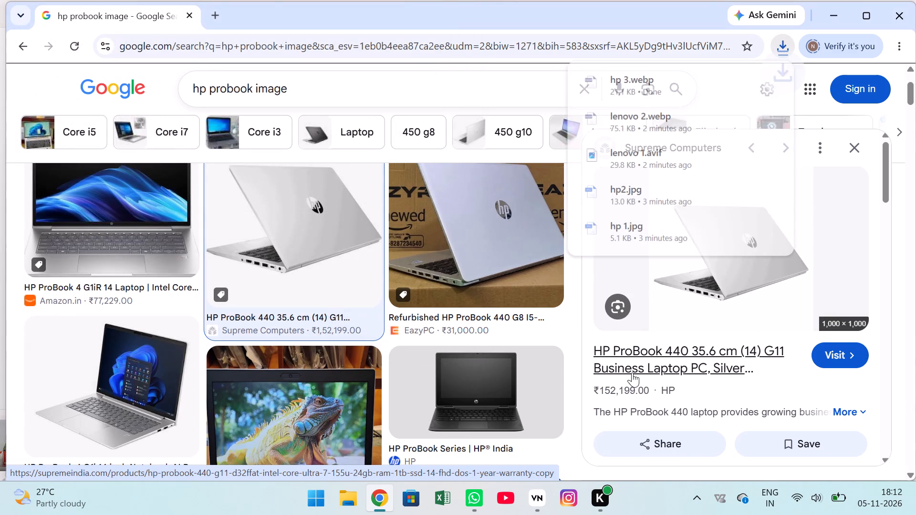
Save the HP image of the open HP ProBook 4 G1i 14 inch with the blue wave wallpaper to Downloads as "hp 5".
scroll(812, 314, "down", 4)
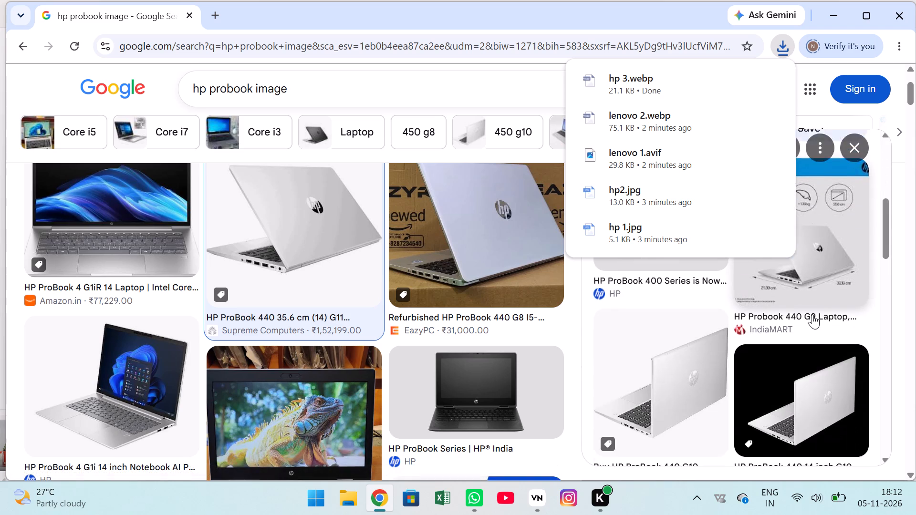
scroll(812, 314, "down", 7)
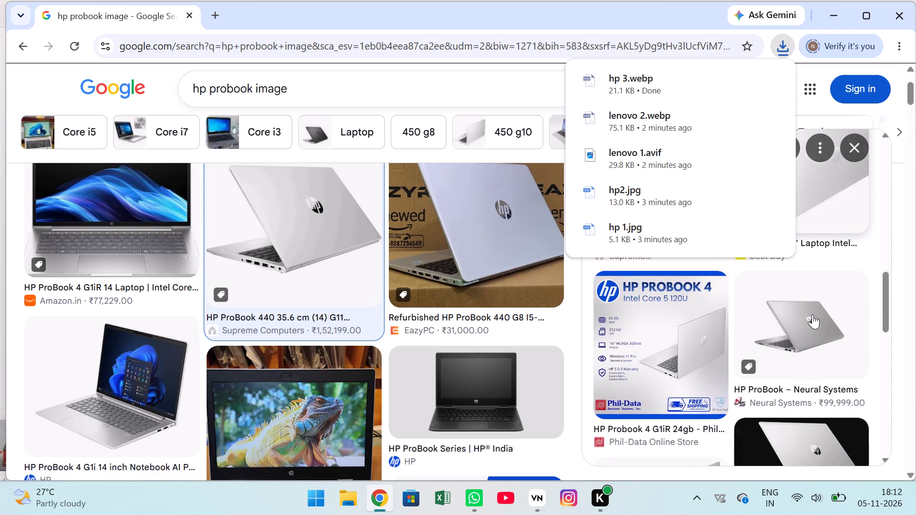
scroll(812, 314, "down", 5)
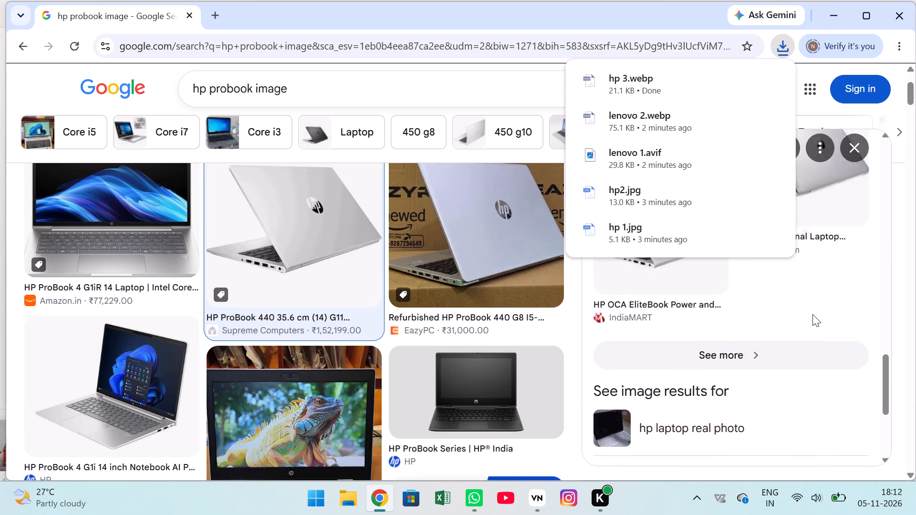
scroll(812, 314, "down", 1)
scroll(492, 285, "down", 5)
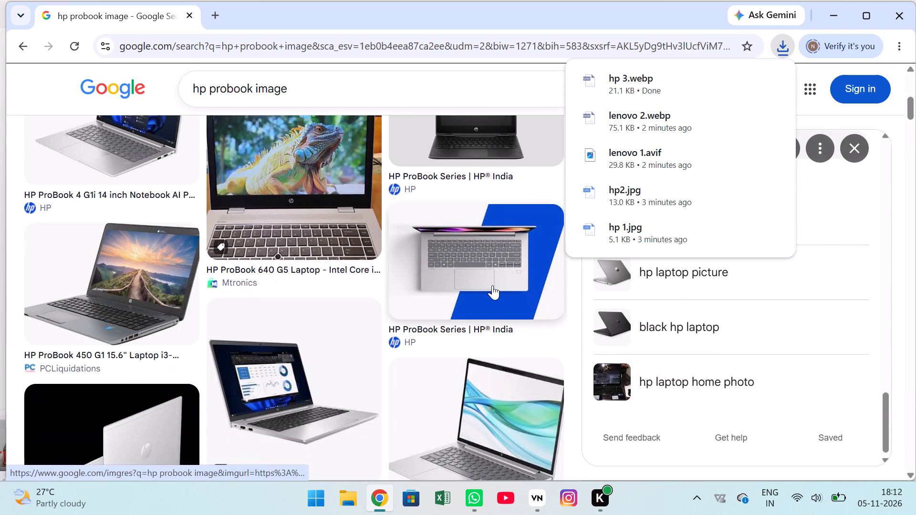
scroll(492, 285, "down", 2)
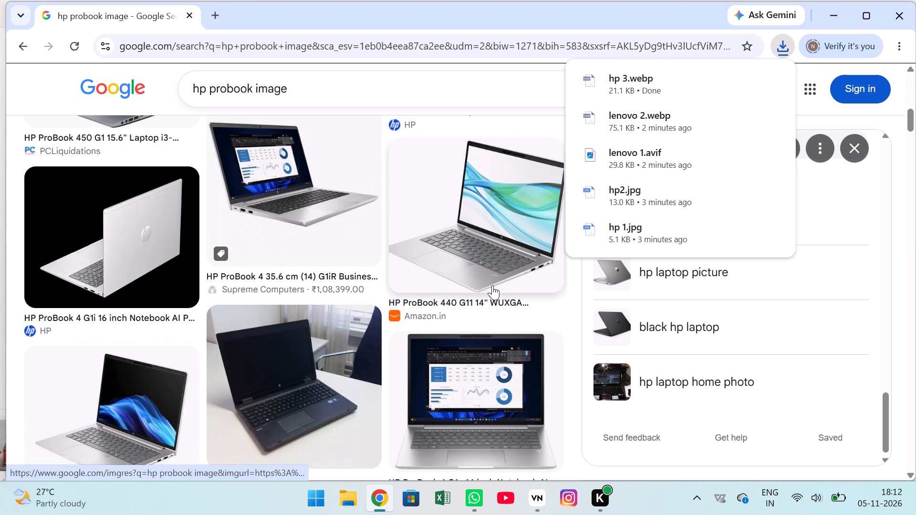
scroll(492, 285, "down", 1)
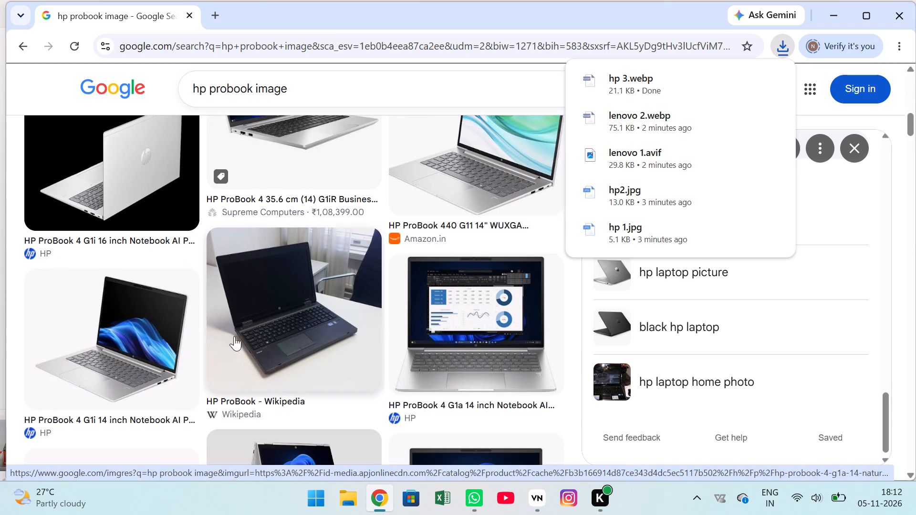
left_click(125, 373)
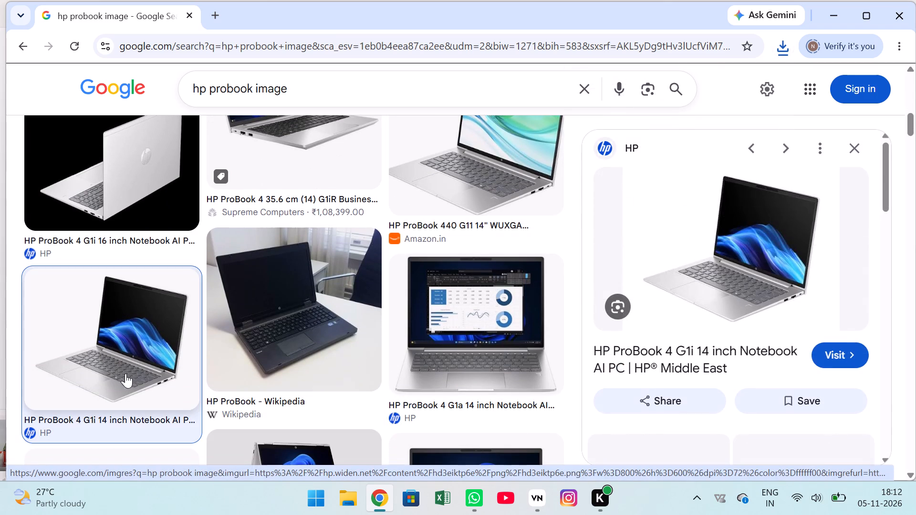
right_click(711, 261)
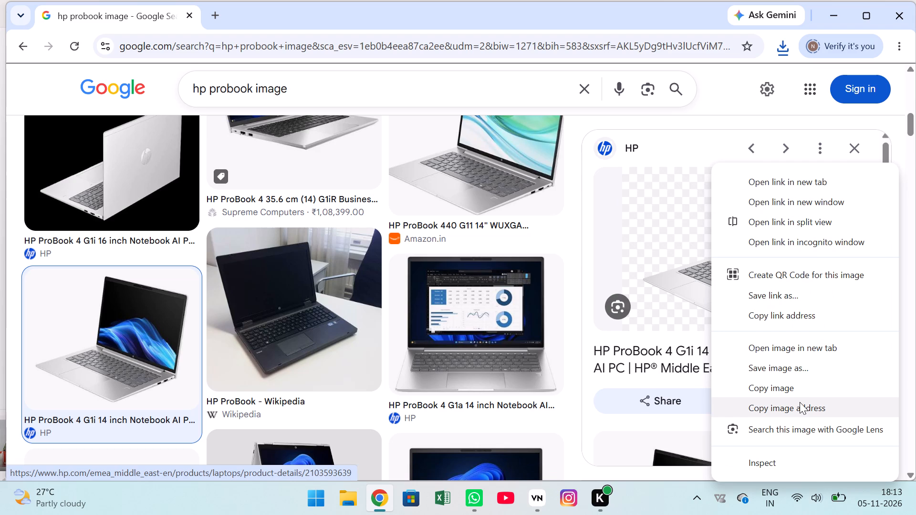
left_click(775, 373)
key("h")
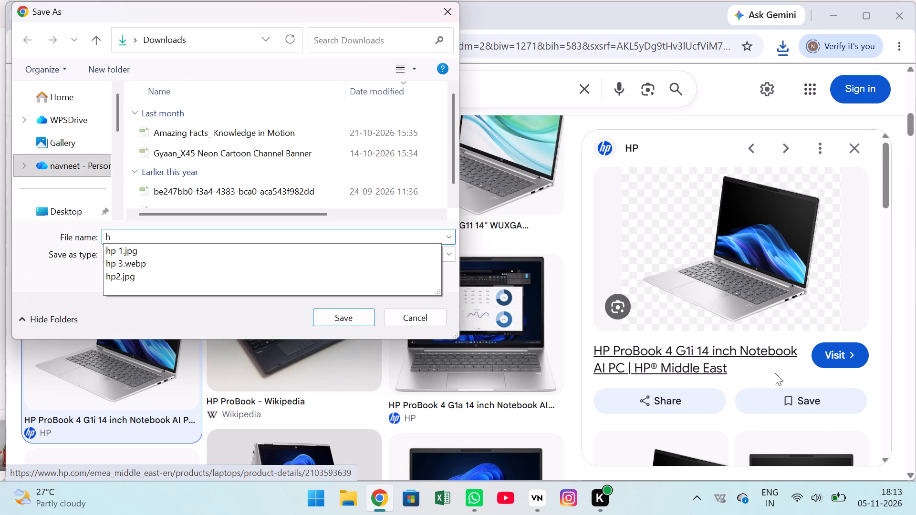
key("p")
key("space")
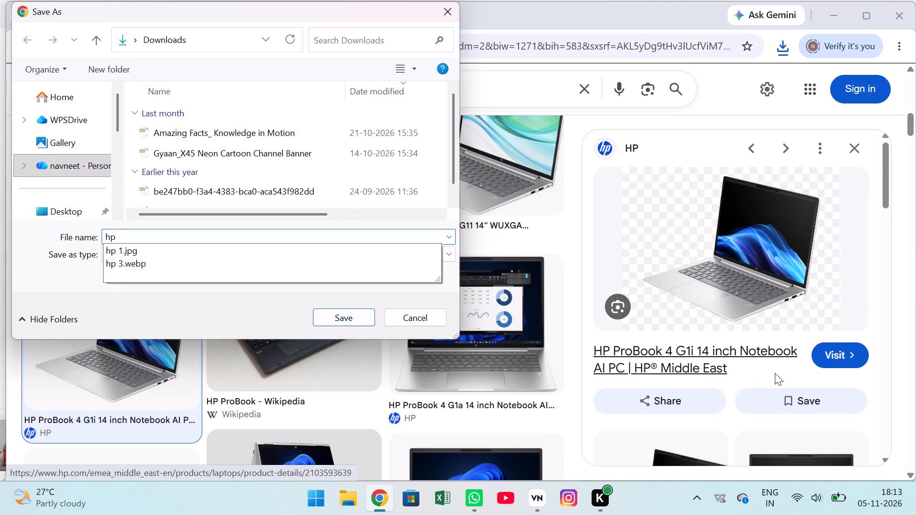
key("5")
key("Return")
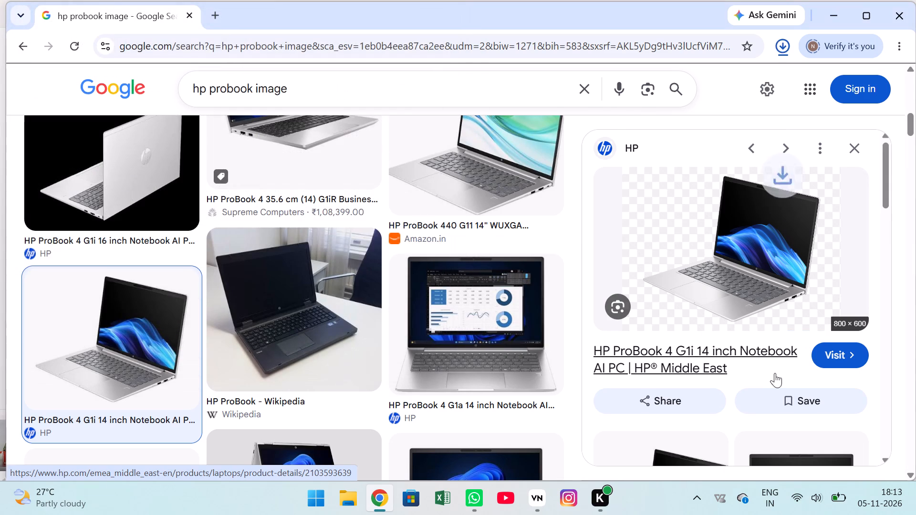
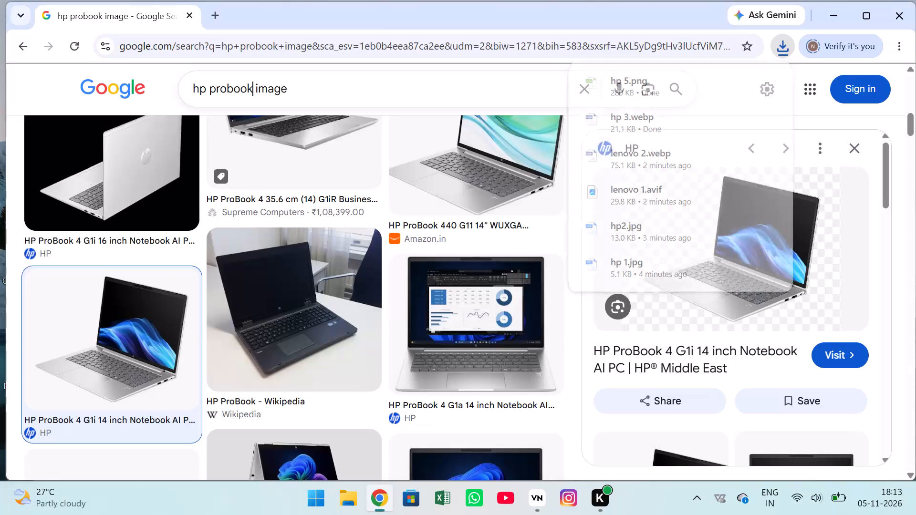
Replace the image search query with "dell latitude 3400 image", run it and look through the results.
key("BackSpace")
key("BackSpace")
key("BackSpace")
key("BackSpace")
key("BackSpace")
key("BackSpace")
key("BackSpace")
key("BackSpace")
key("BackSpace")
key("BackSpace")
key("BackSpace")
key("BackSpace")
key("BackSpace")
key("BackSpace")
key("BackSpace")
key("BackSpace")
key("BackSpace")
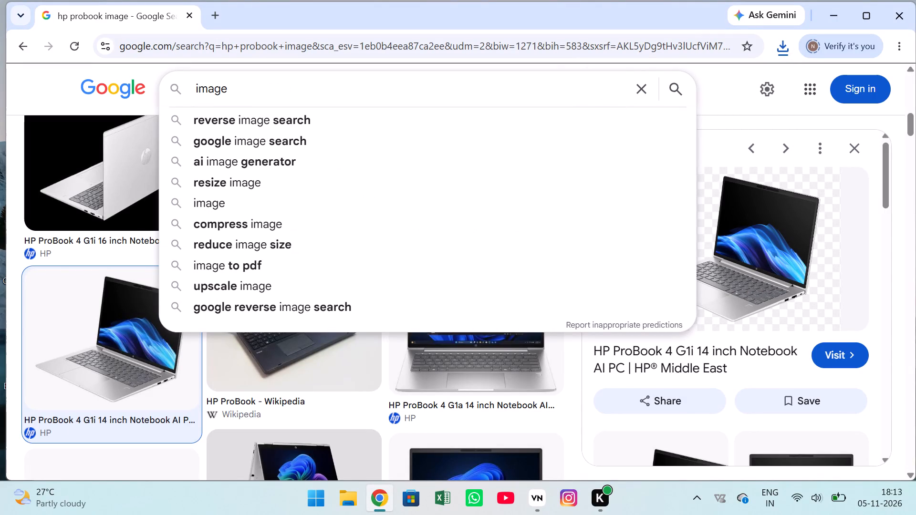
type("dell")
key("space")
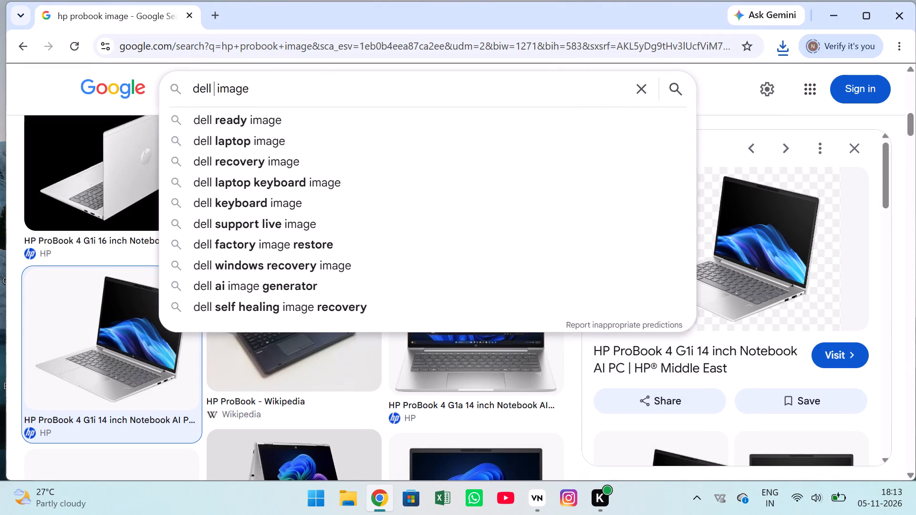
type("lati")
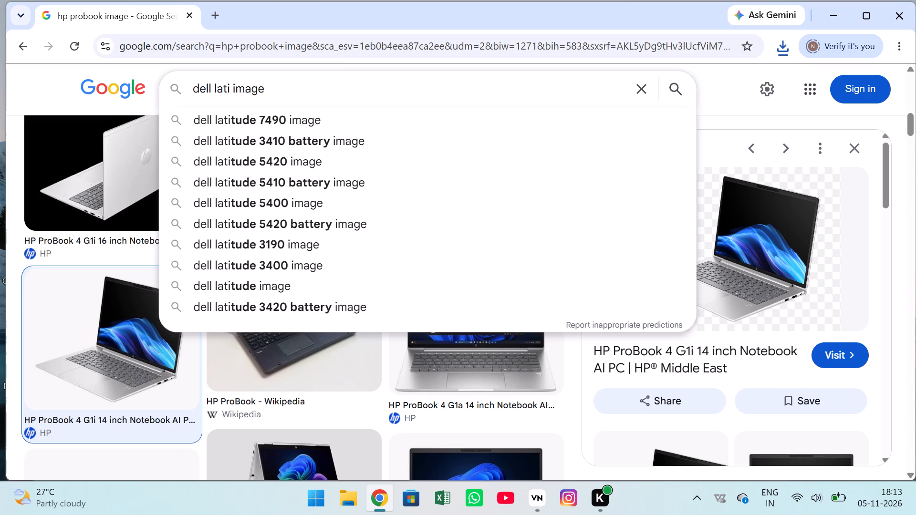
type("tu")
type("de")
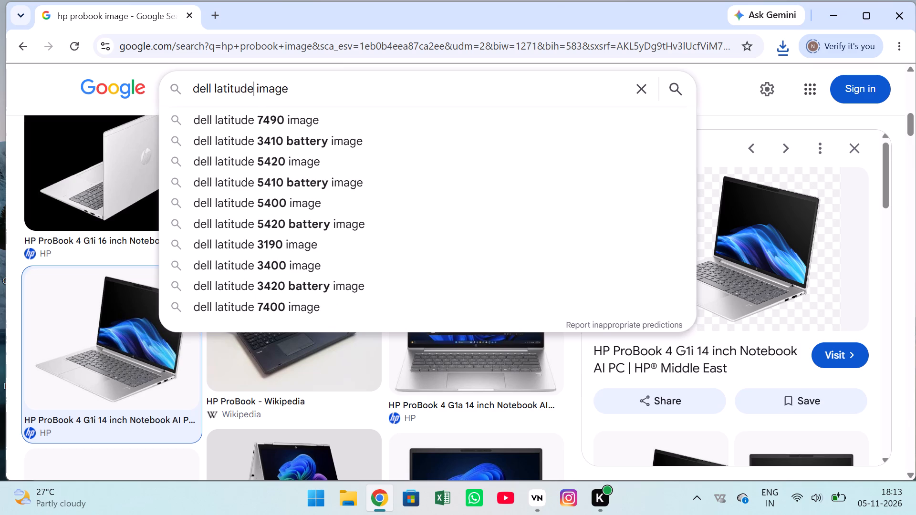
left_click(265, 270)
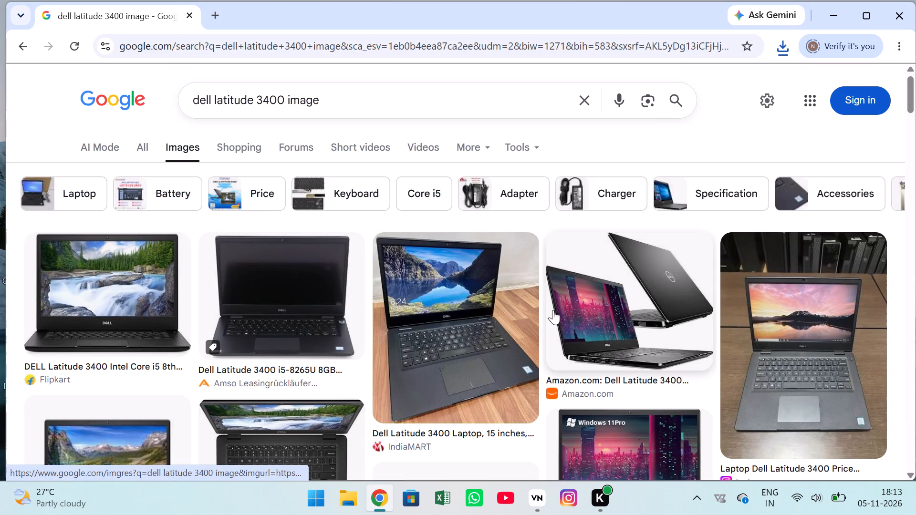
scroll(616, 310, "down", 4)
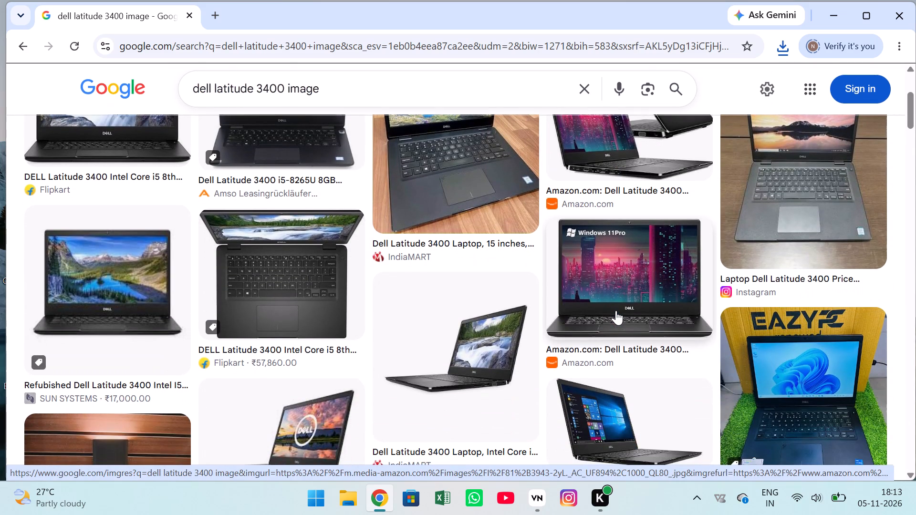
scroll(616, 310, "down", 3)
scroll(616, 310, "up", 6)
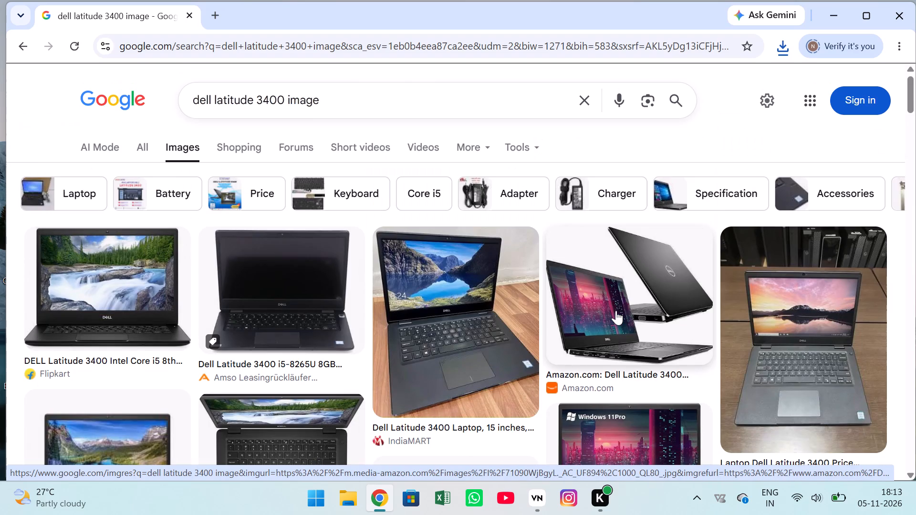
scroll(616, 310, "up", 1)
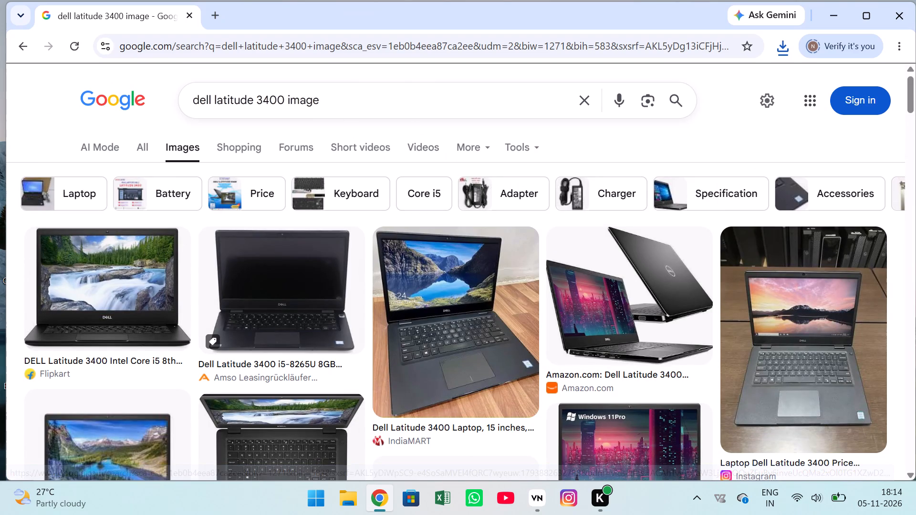
Change the image search query to "dell latitude touch screen 16/512 image" and run it.
left_click(283, 99)
key("BackSpace")
key("BackSpace")
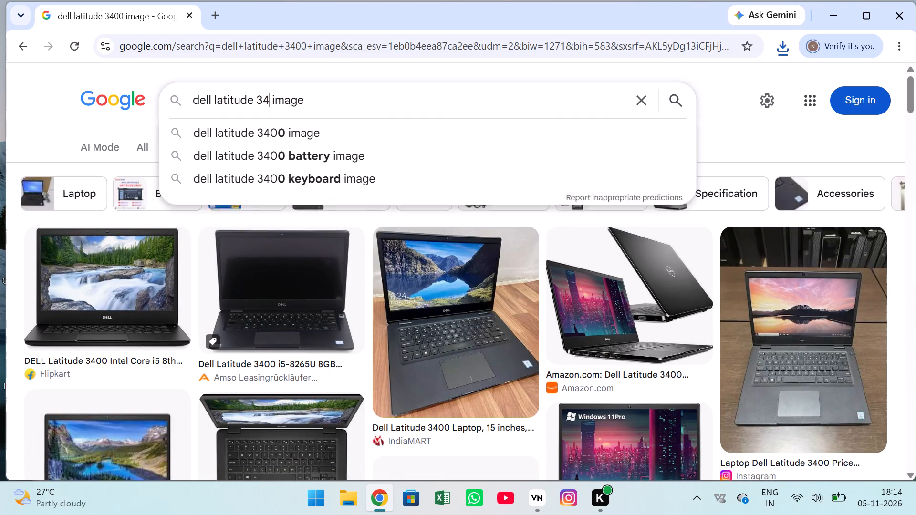
key("BackSpace")
key("BackSpace")
key("BackSpace")
key("space")
type("touch")
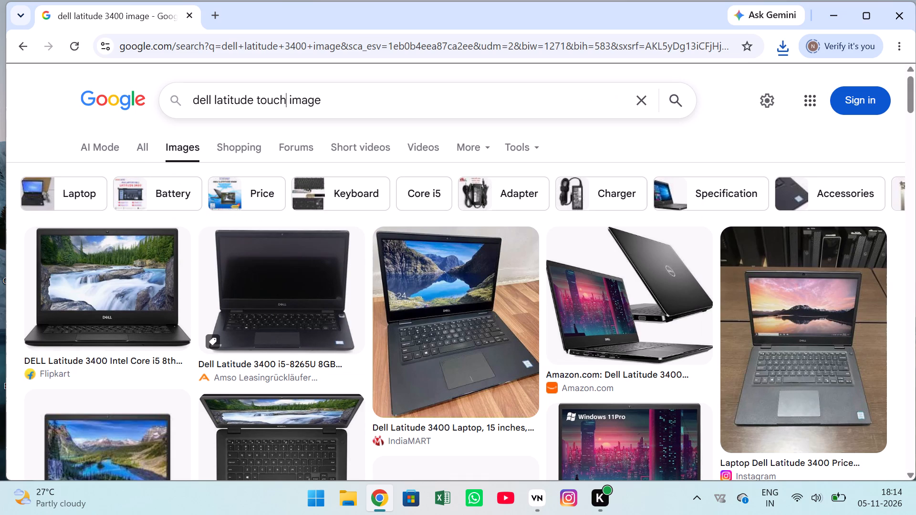
key("space")
type("screen")
key("space")
key("1")
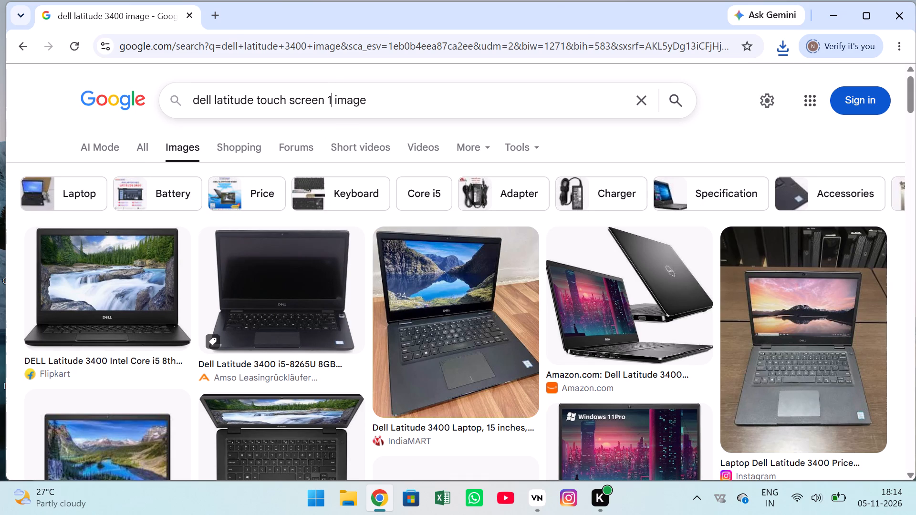
key("6")
key("slash")
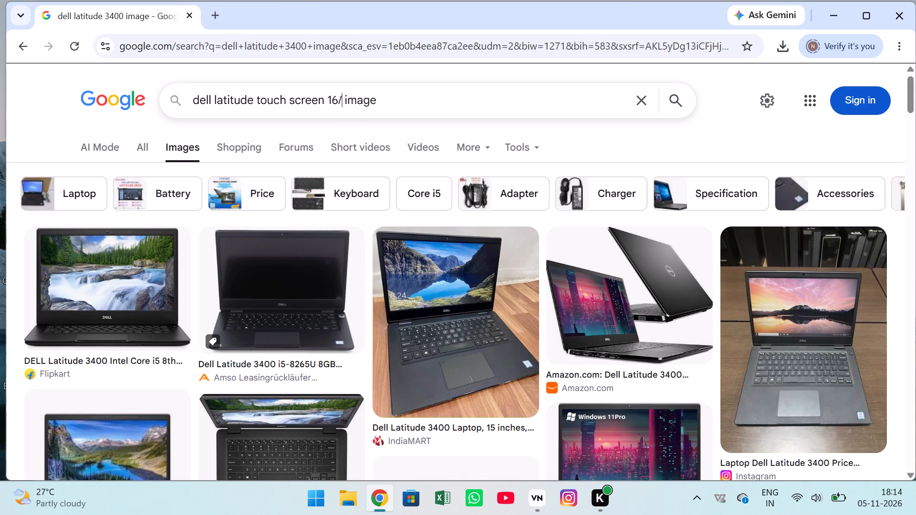
type("512")
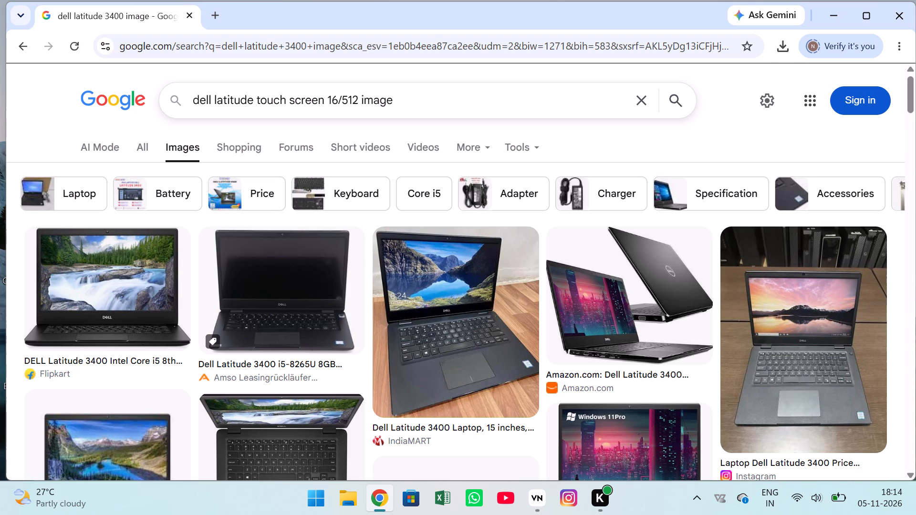
key("space")
key("Return")
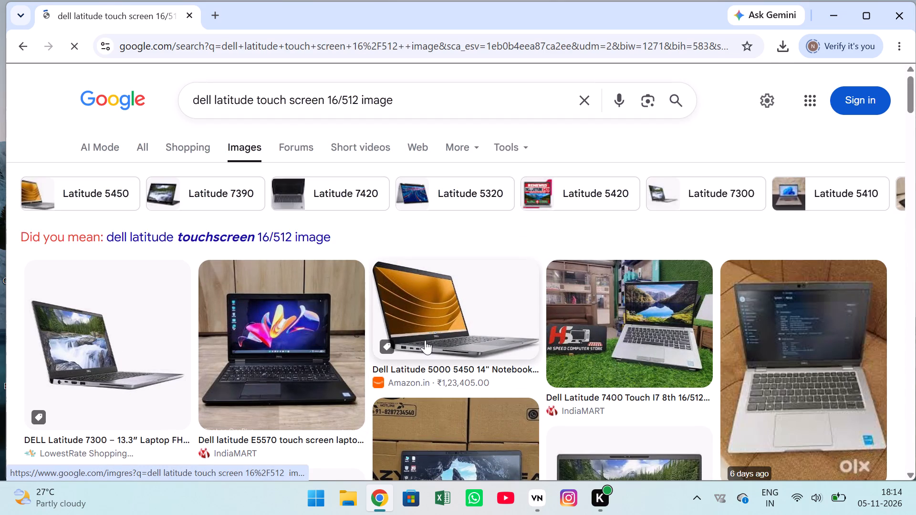
Save the LowestRate Shopping image of the grey Dell Latitude 5410 seen from behind to Downloads as "dell 1".
scroll(425, 340, "down", 4)
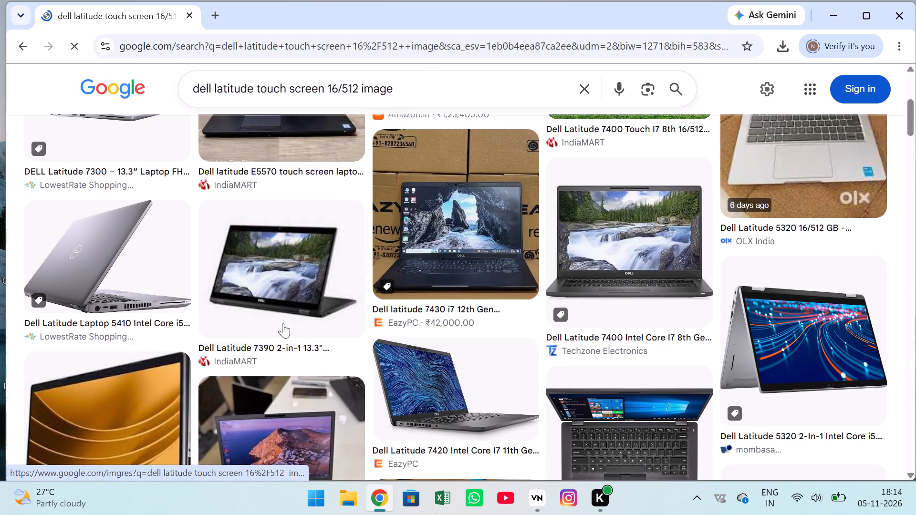
left_click(105, 287)
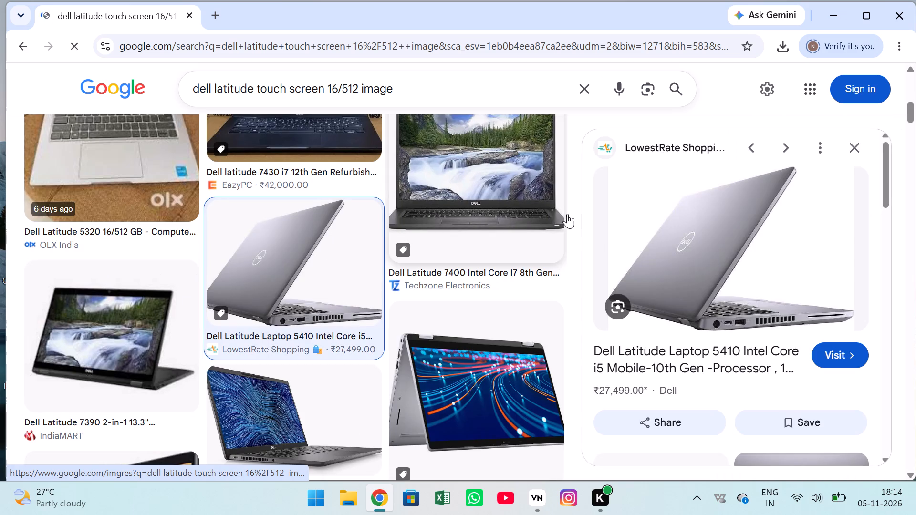
right_click(683, 235)
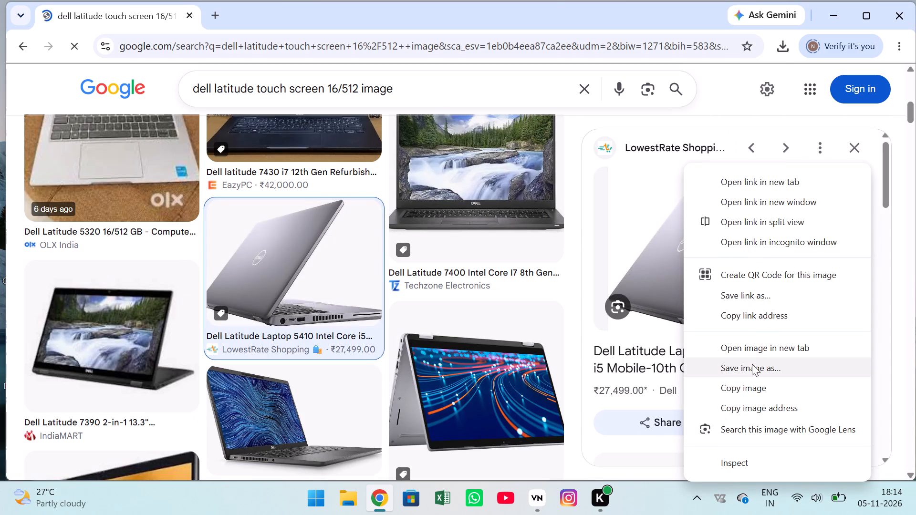
left_click(749, 371)
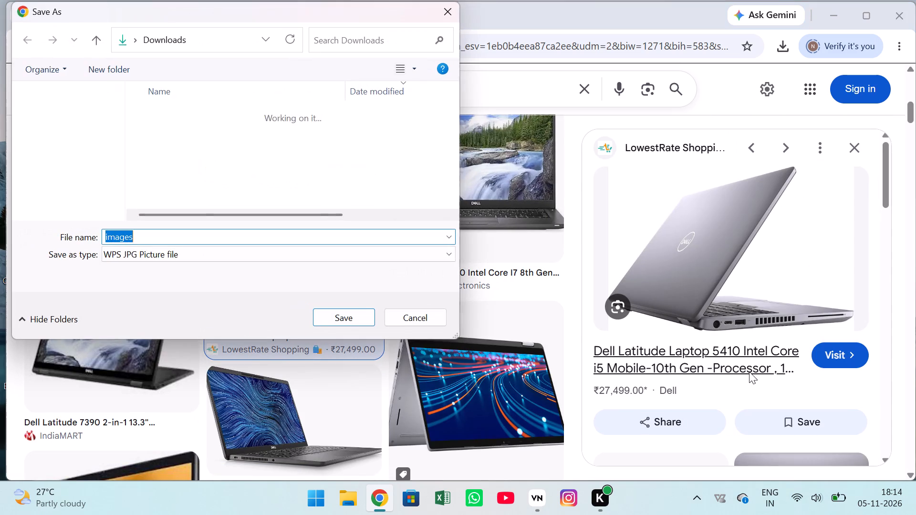
type("dell")
key("space")
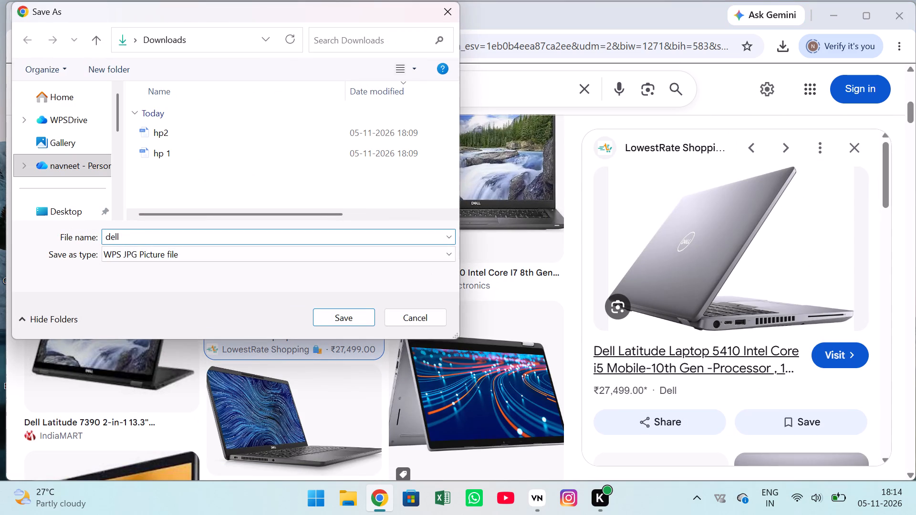
key("1")
key("Return")
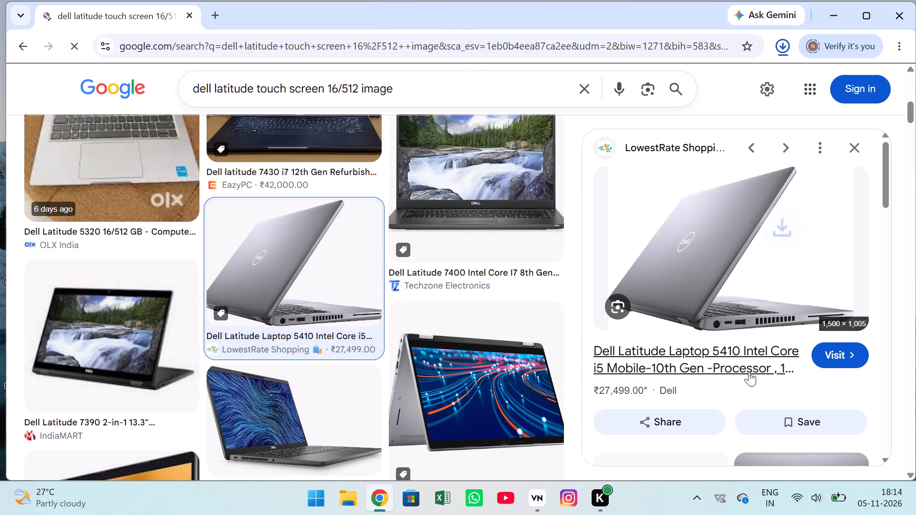
Browse the Dell Latitude touch screen image results for a second laptop picture.
scroll(354, 362, "down", 3)
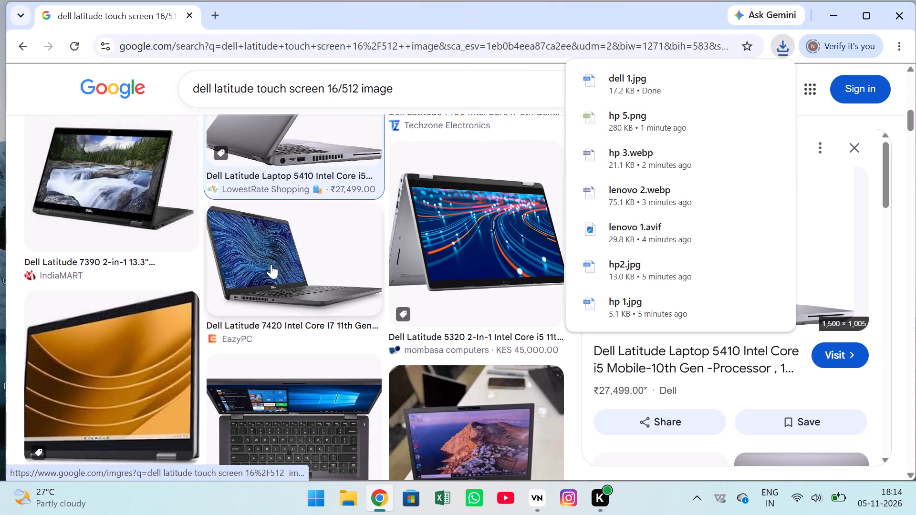
scroll(271, 264, "down", 3)
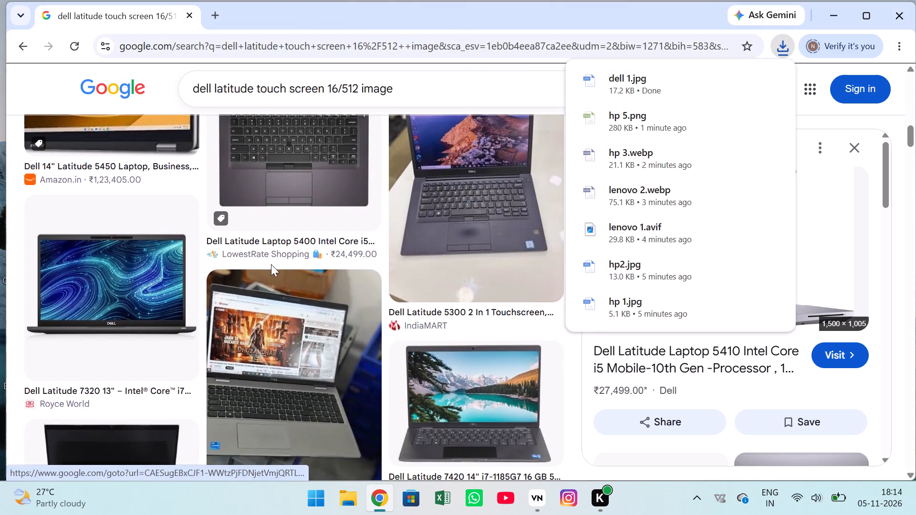
scroll(271, 264, "down", 7)
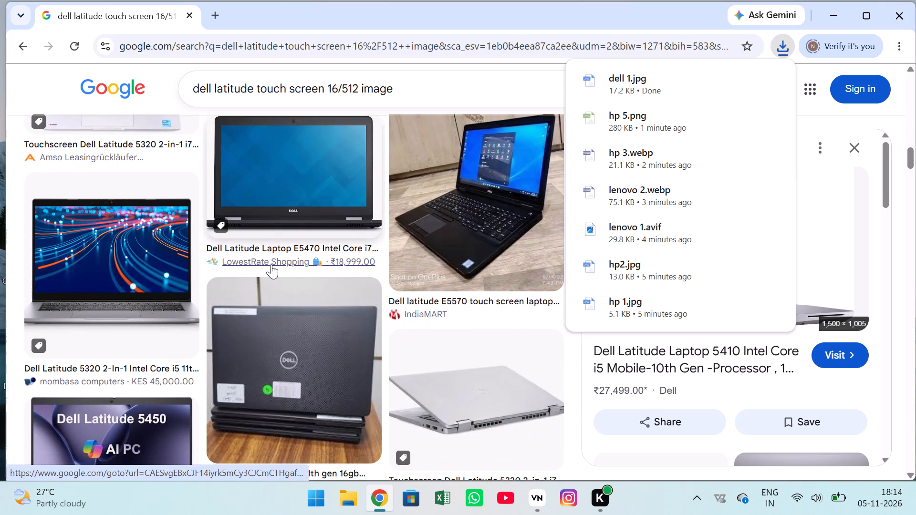
scroll(271, 264, "down", 8)
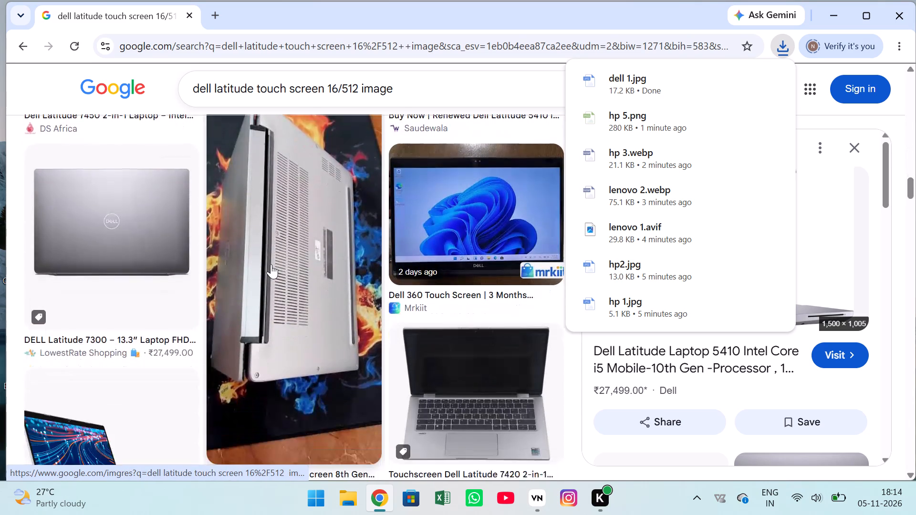
scroll(271, 264, "down", 2)
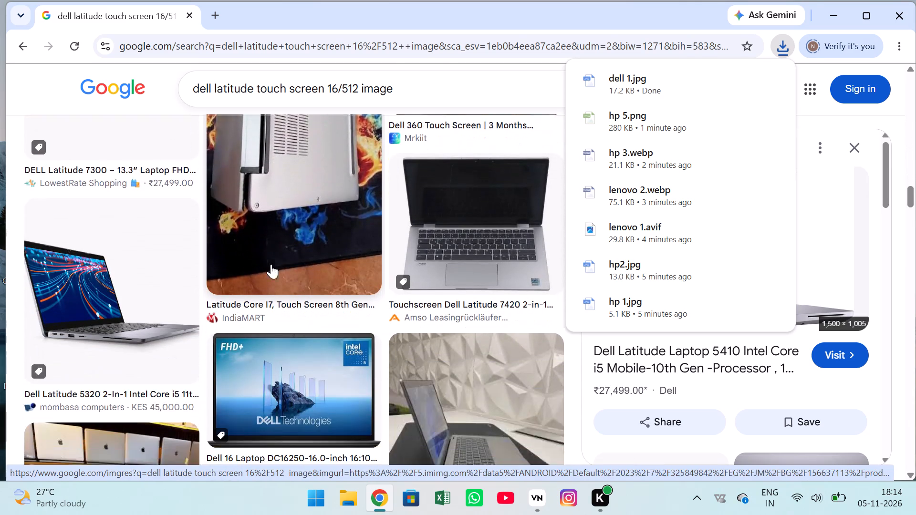
scroll(271, 264, "down", 1)
scroll(271, 264, "up", 14)
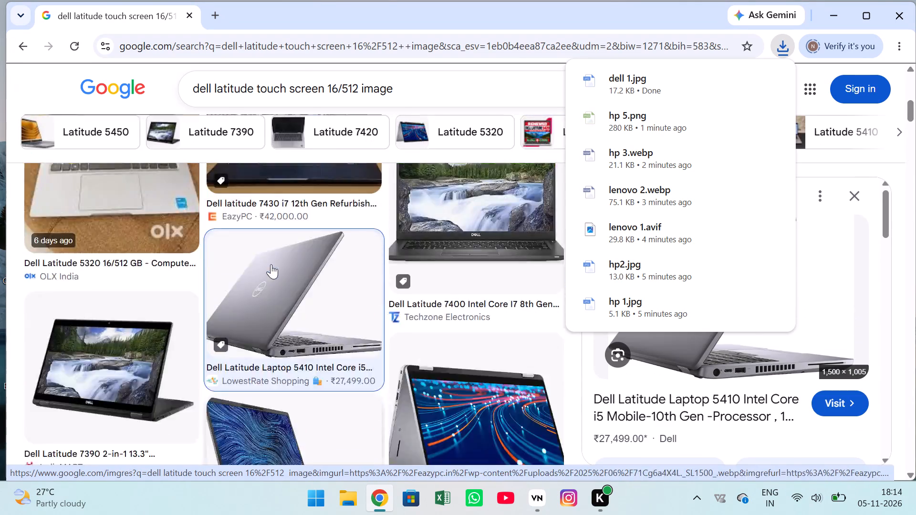
scroll(271, 264, "up", 3)
Save the EazyPC image of the Dell Latitude 7420 with the blue patterned wallpaper to Downloads as "dell 2".
scroll(271, 264, "down", 6)
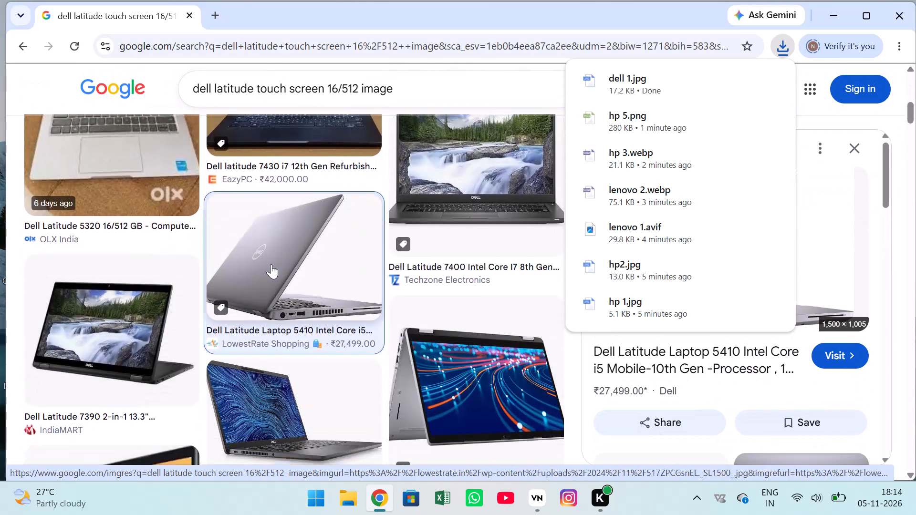
scroll(271, 264, "down", 3)
left_click(271, 264)
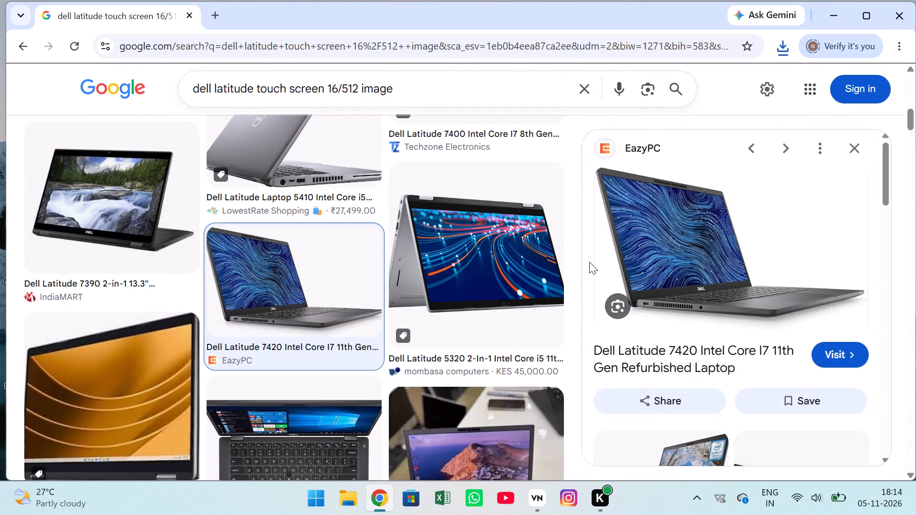
right_click(681, 241)
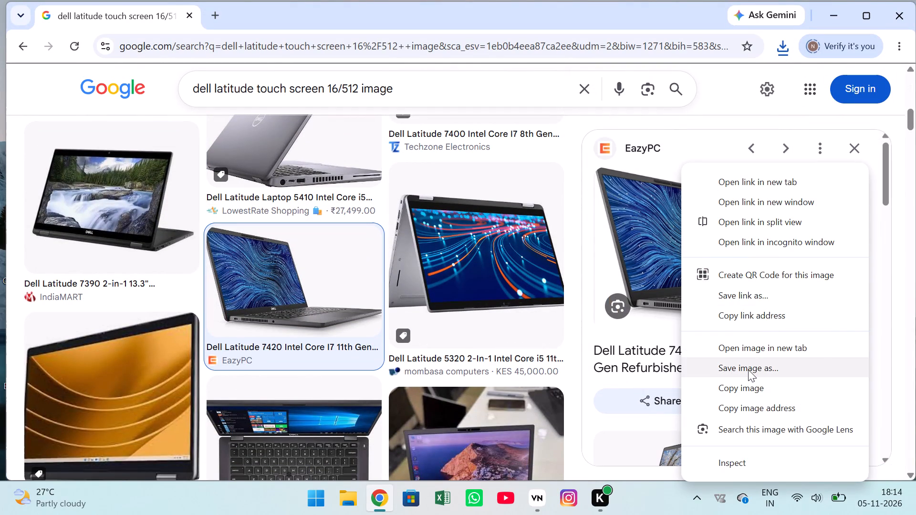
left_click(748, 370)
type("dell")
key("space")
key("2")
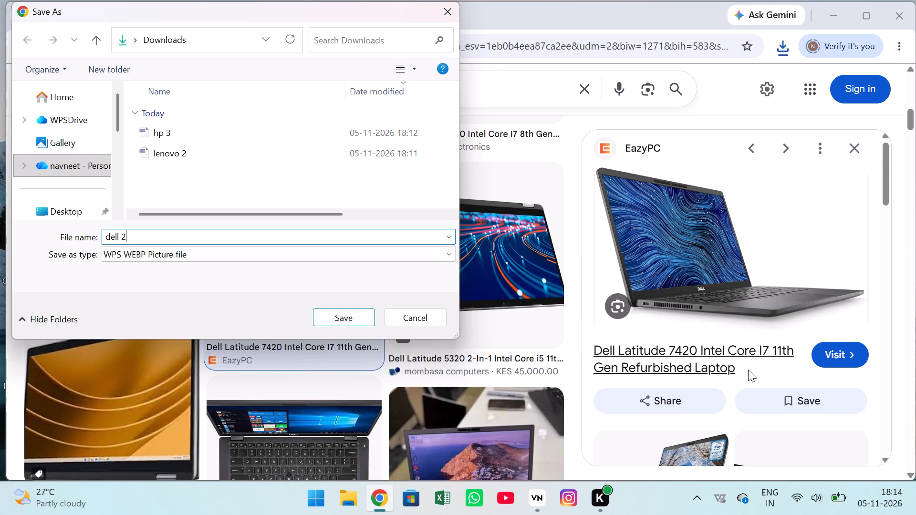
key("Return")
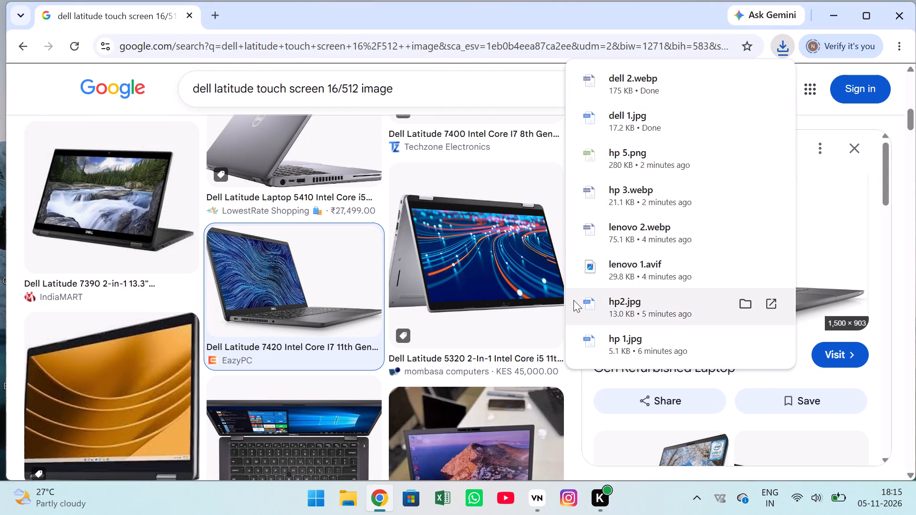
Switch to the VN video editor with the empty Nov 5, 2026 project.
scroll(505, 324, "down", 3)
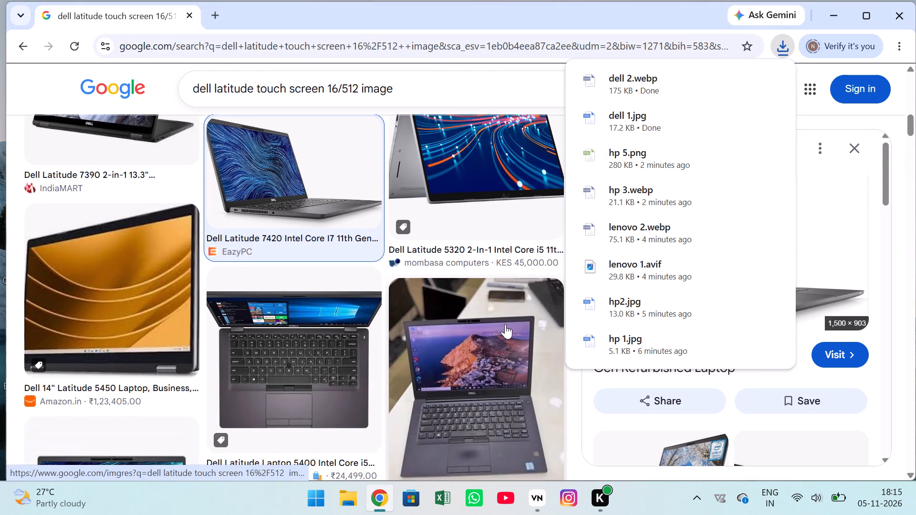
scroll(505, 324, "up", 4)
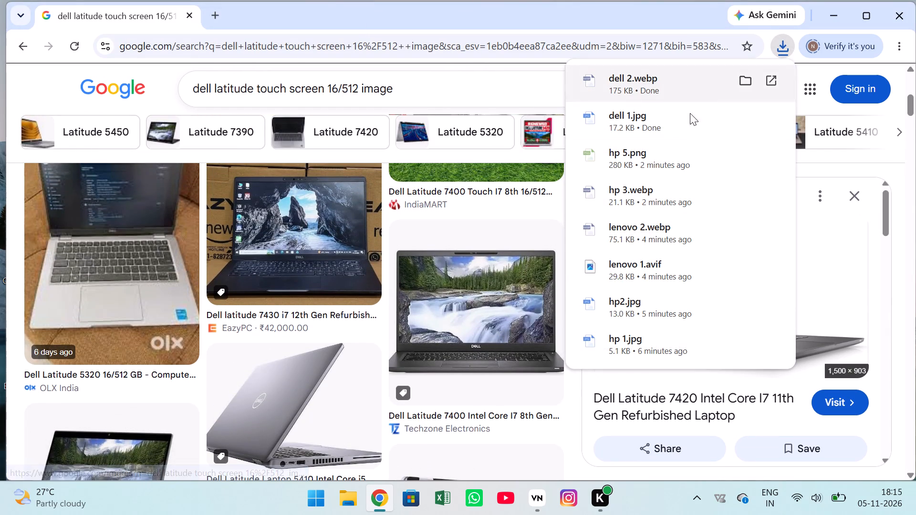
left_click(548, 505)
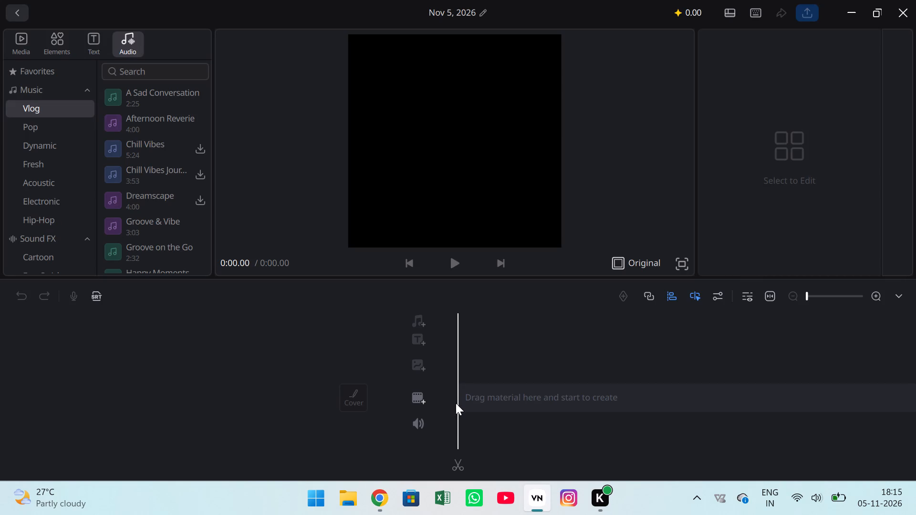
Add the image "1" from the Downloads folder to the main track as the first clip.
left_click(425, 403)
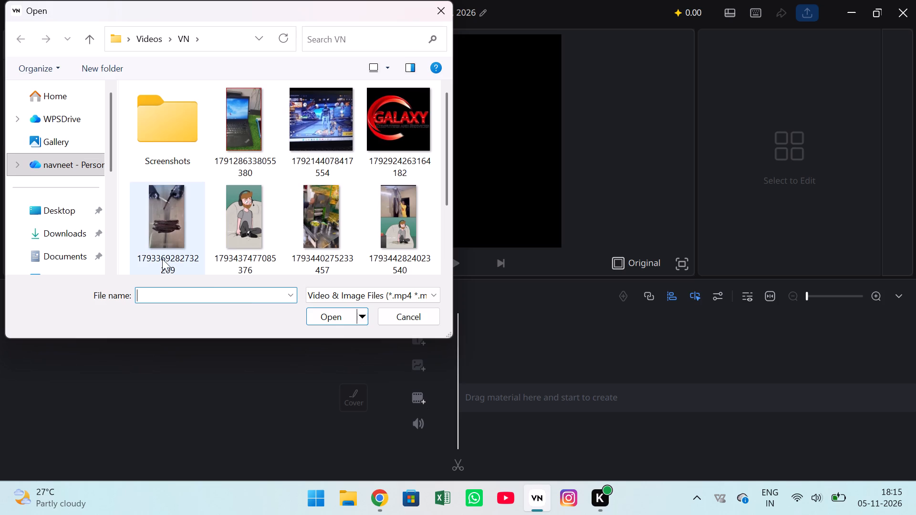
left_click(72, 237)
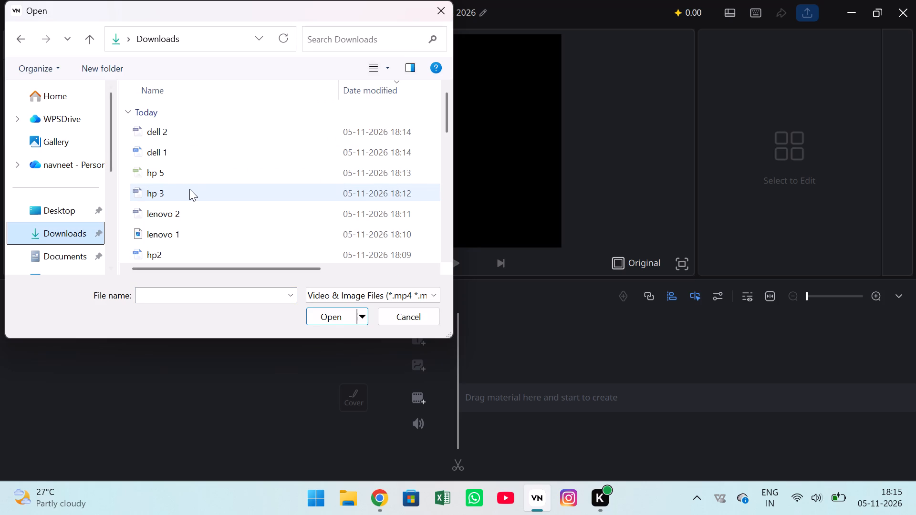
scroll(189, 189, "down", 3)
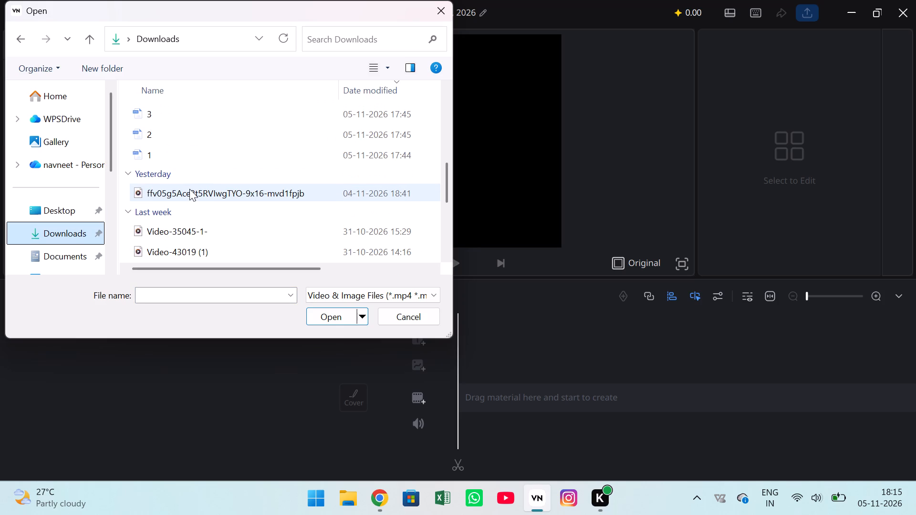
scroll(189, 189, "up", 1)
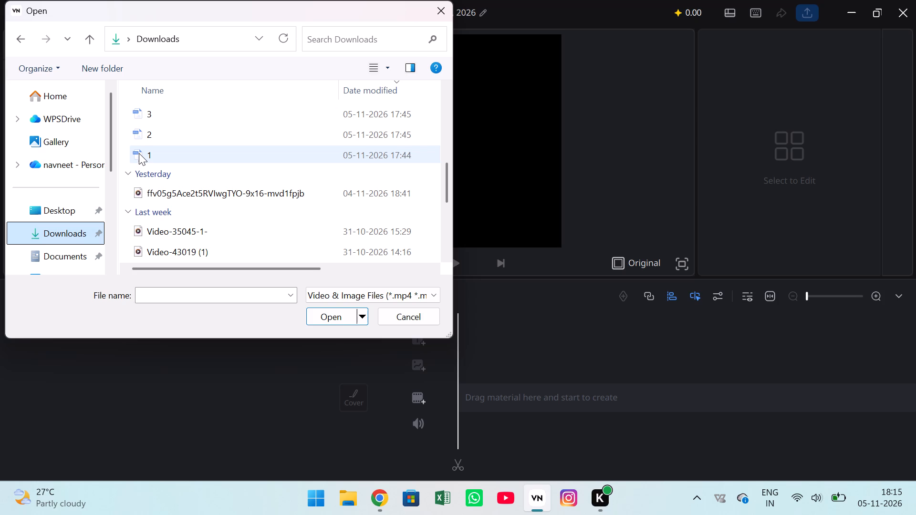
double_click(139, 153)
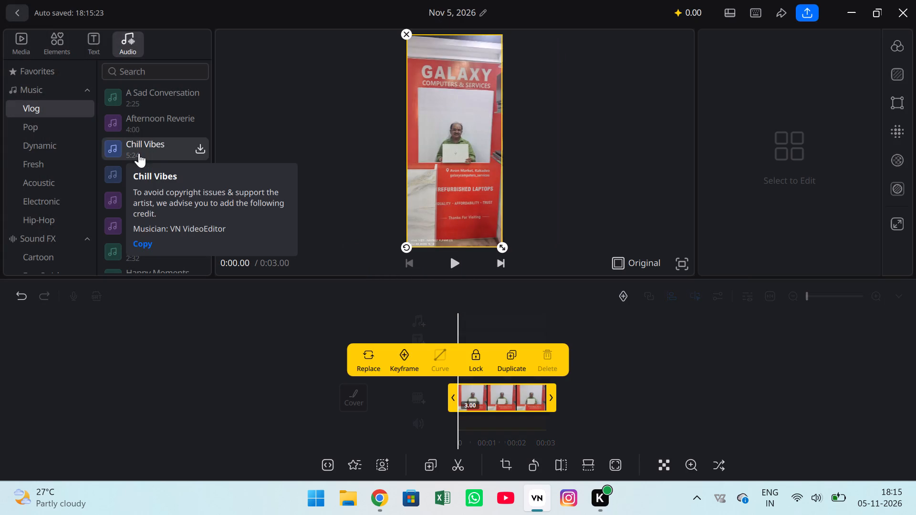
Add the image "2" from Downloads to the main track at the start, ahead of the image "1" clip.
left_click(423, 404)
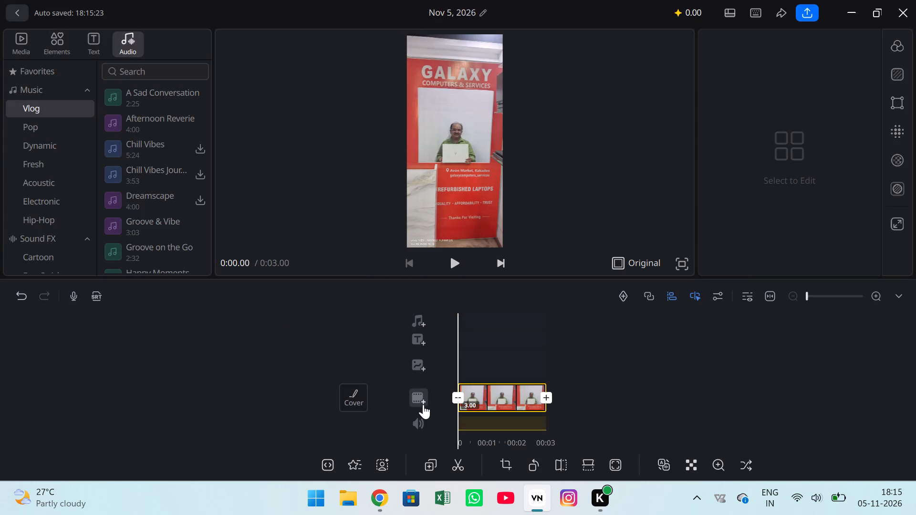
left_click(423, 404)
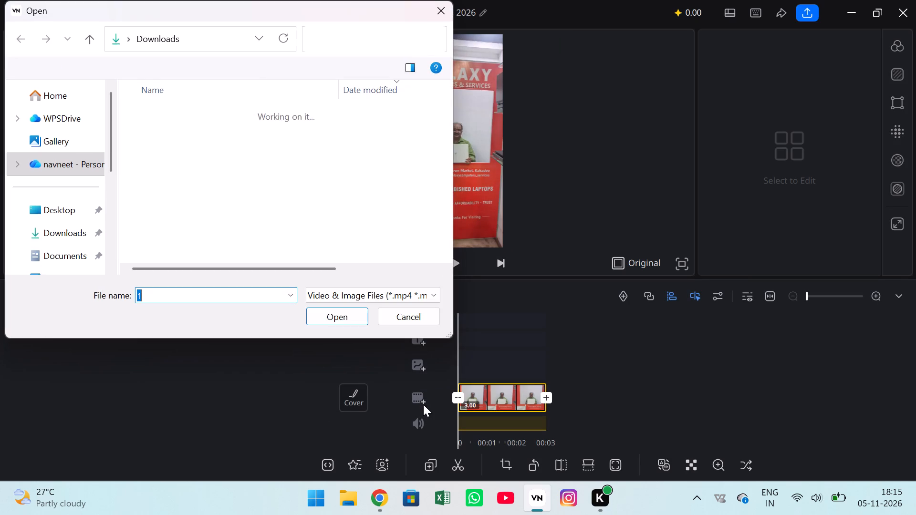
scroll(213, 234, "down", 1)
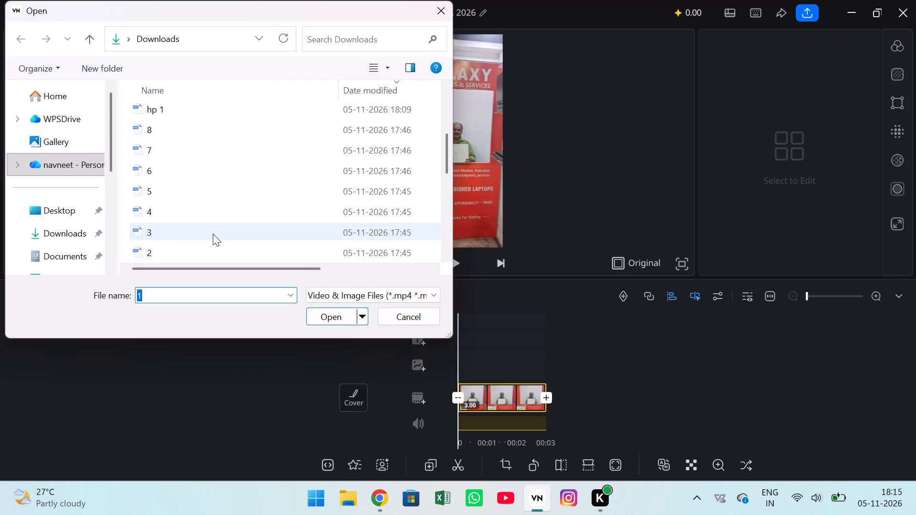
double_click(189, 249)
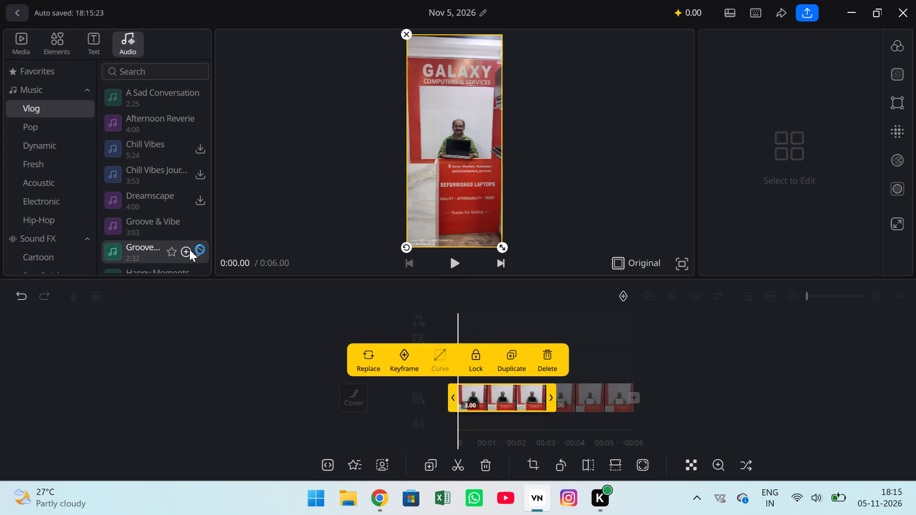
left_click(713, 380)
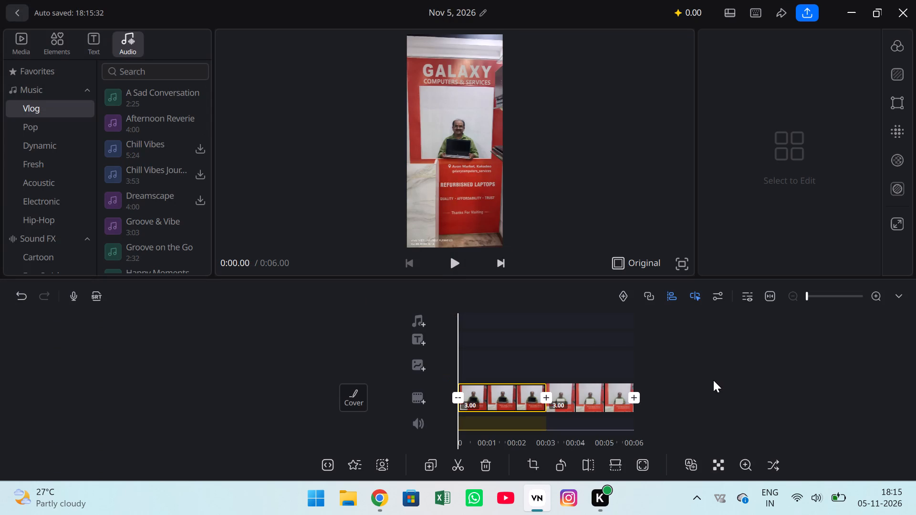
Add the laptop image "hp 1" from Downloads to the main track between the two shop photo clips.
left_click_drag(653, 365, 582, 368)
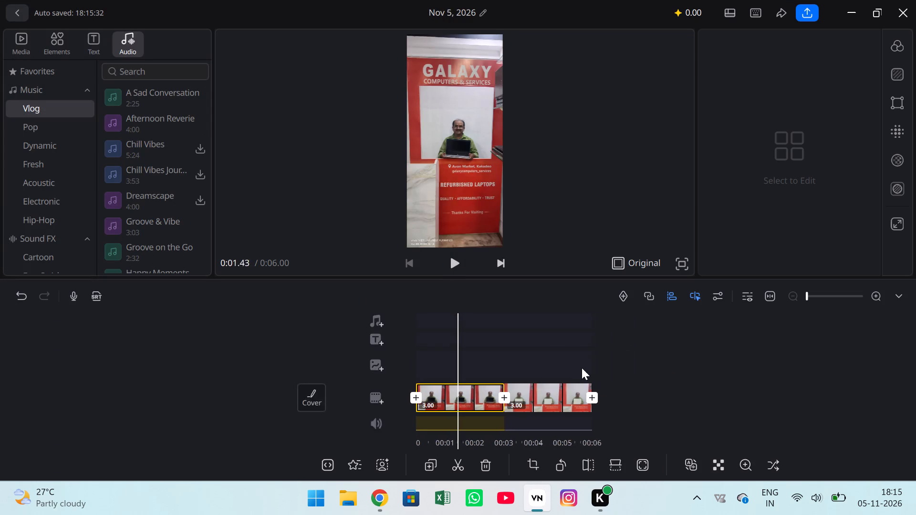
left_click_drag(582, 368, 405, 383)
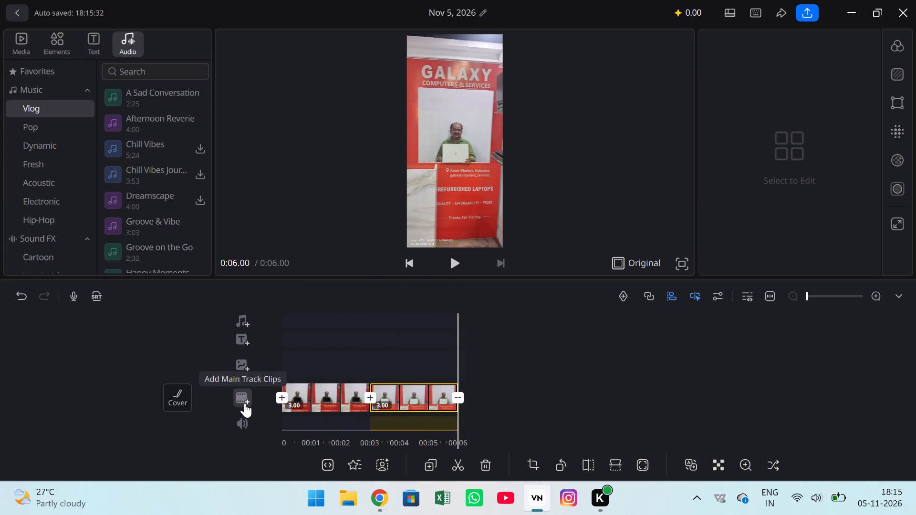
left_click(245, 403)
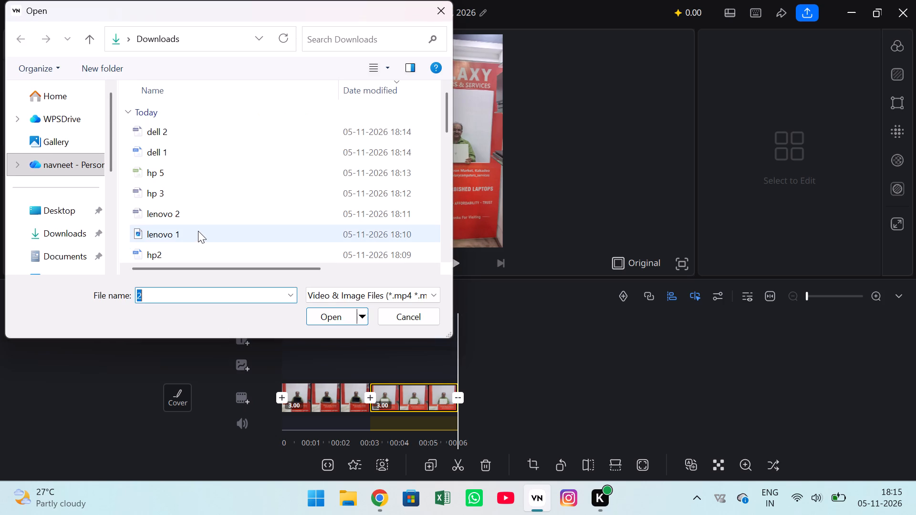
scroll(171, 234, "down", 1)
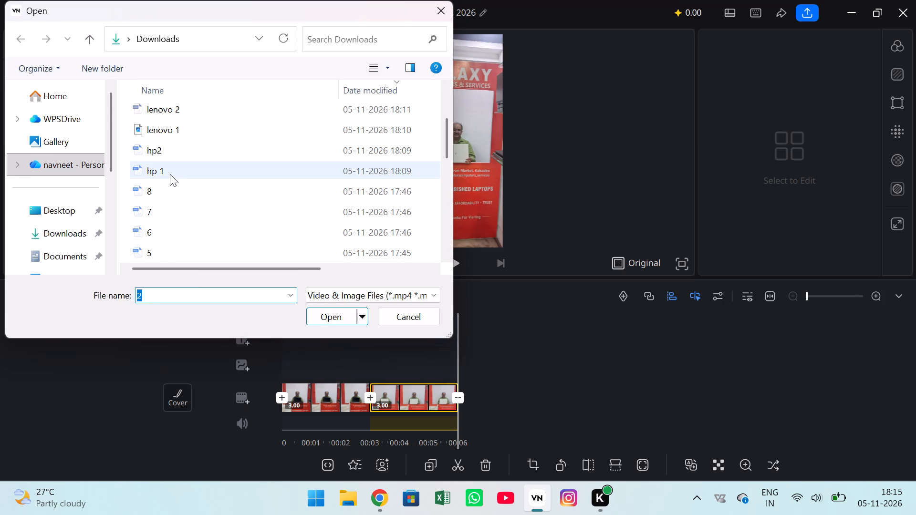
double_click(170, 174)
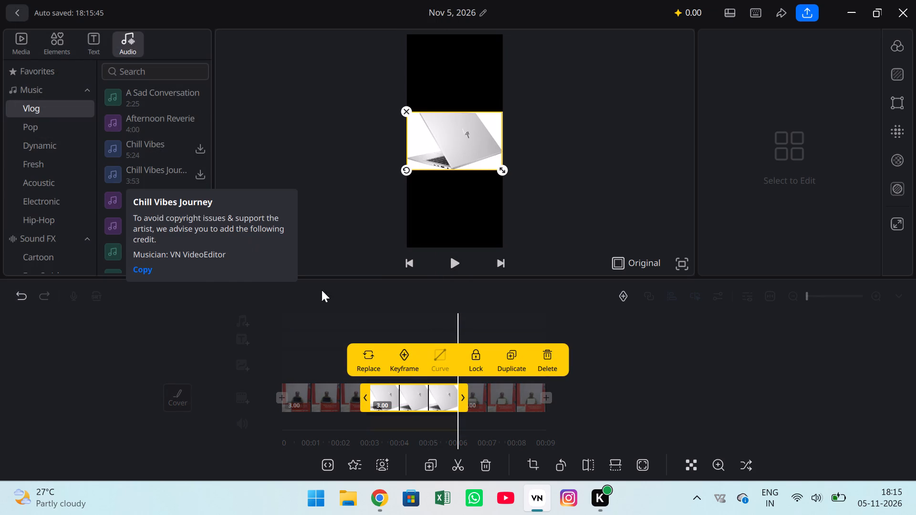
Reorder the main track so the "hp 1" laptop clip comes last, after both shop photos.
left_click_drag(405, 403, 520, 409)
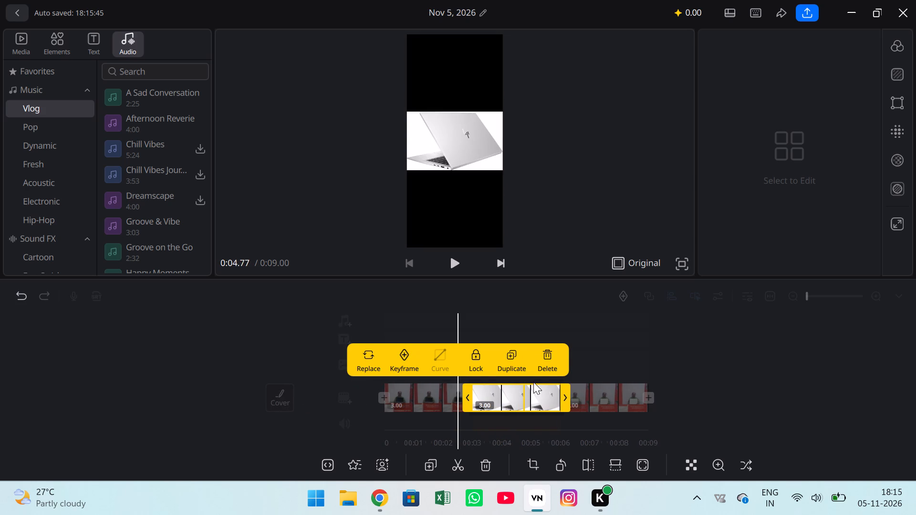
left_click_drag(595, 365, 557, 365)
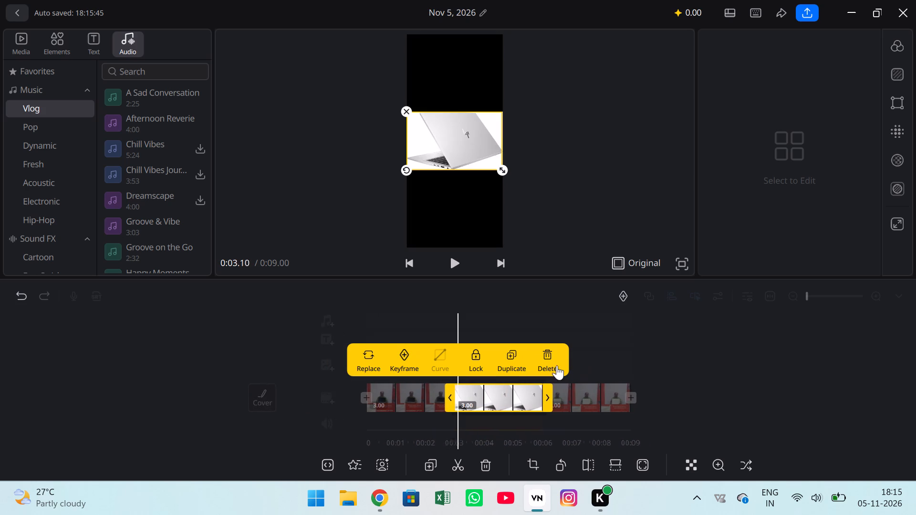
left_click_drag(557, 365, 543, 369)
left_click(482, 397)
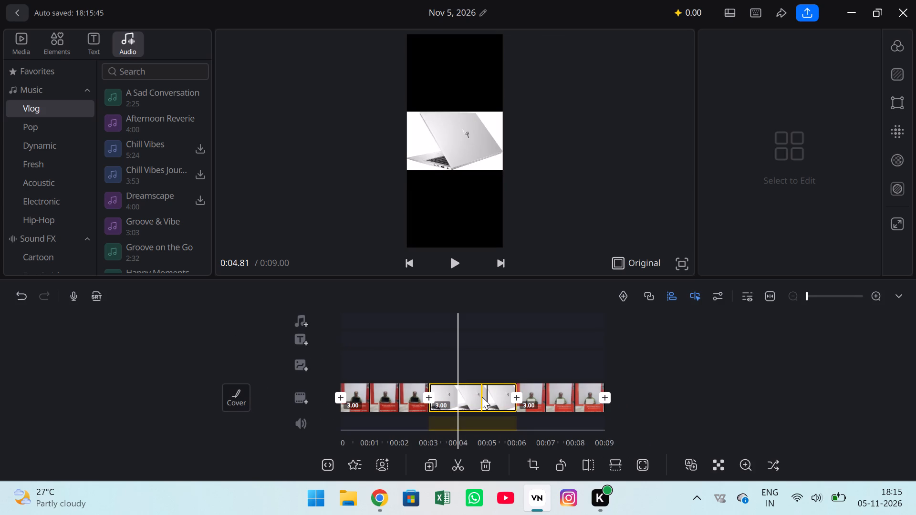
left_click_drag(482, 397, 520, 395)
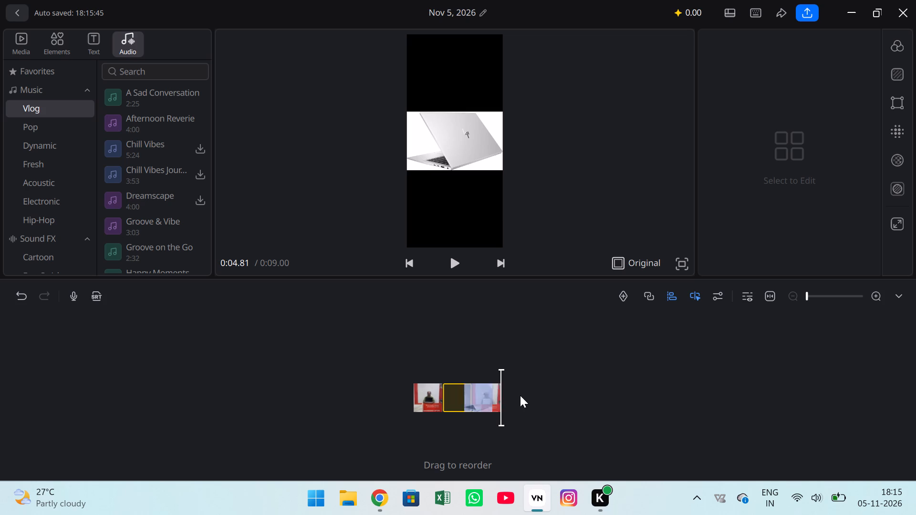
left_click_drag(520, 395, 533, 395)
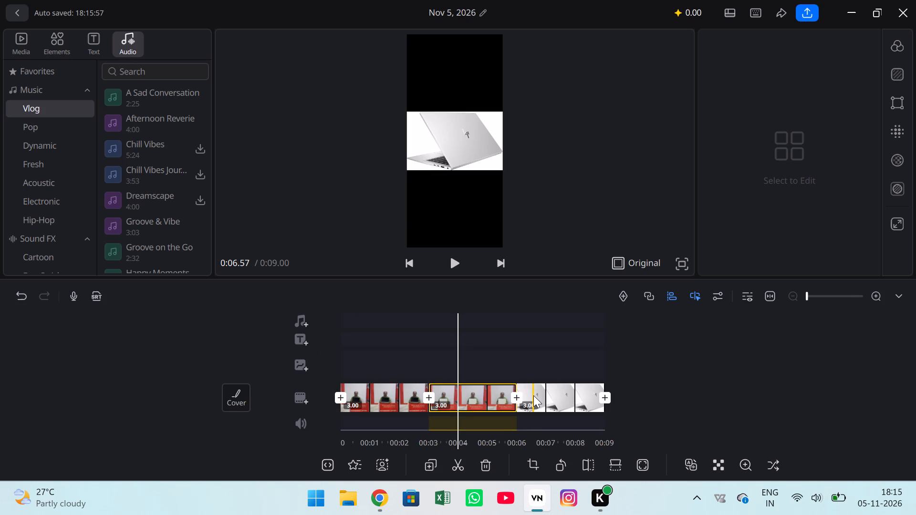
left_click(638, 359)
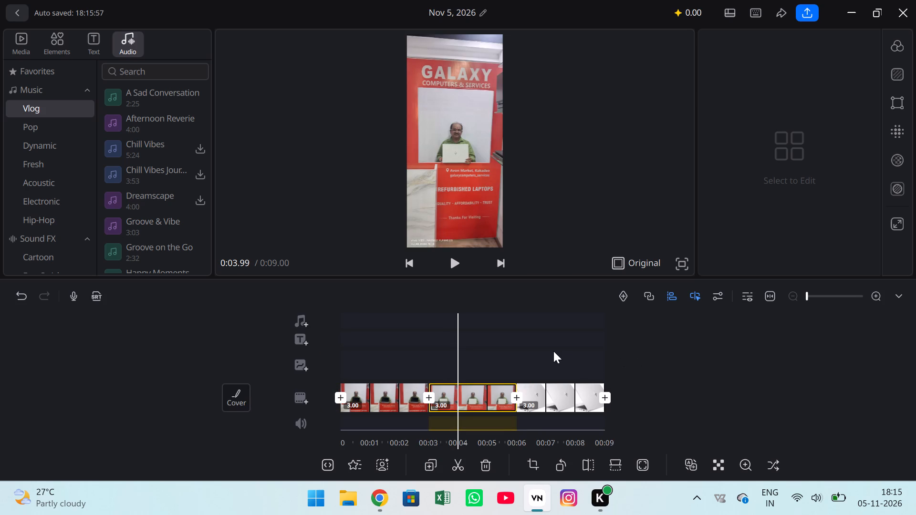
Add the image "hp2" from Downloads to the main track and place its clip after the "hp 1" clip.
left_click_drag(553, 351, 386, 365)
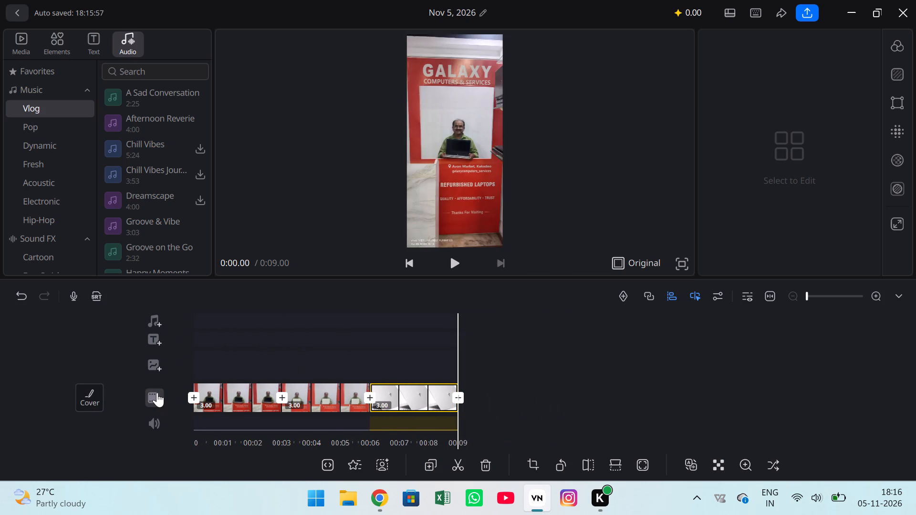
left_click(157, 403)
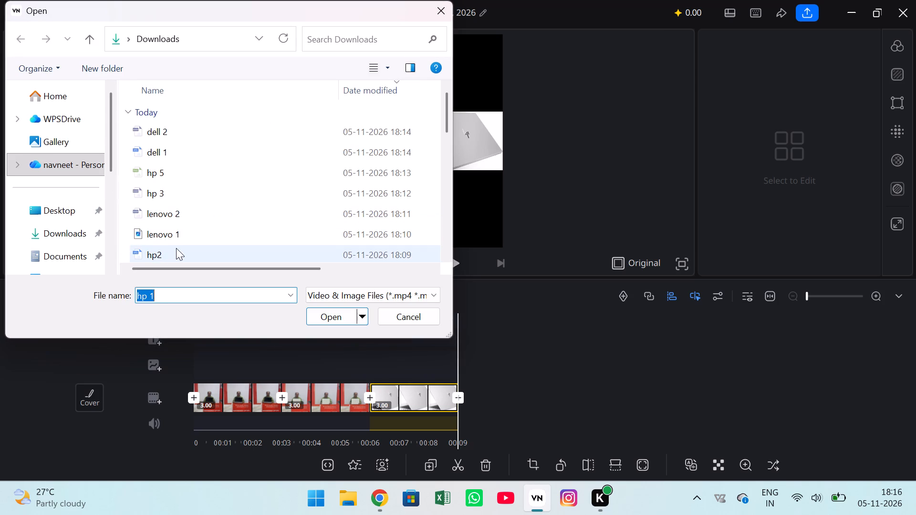
double_click(170, 251)
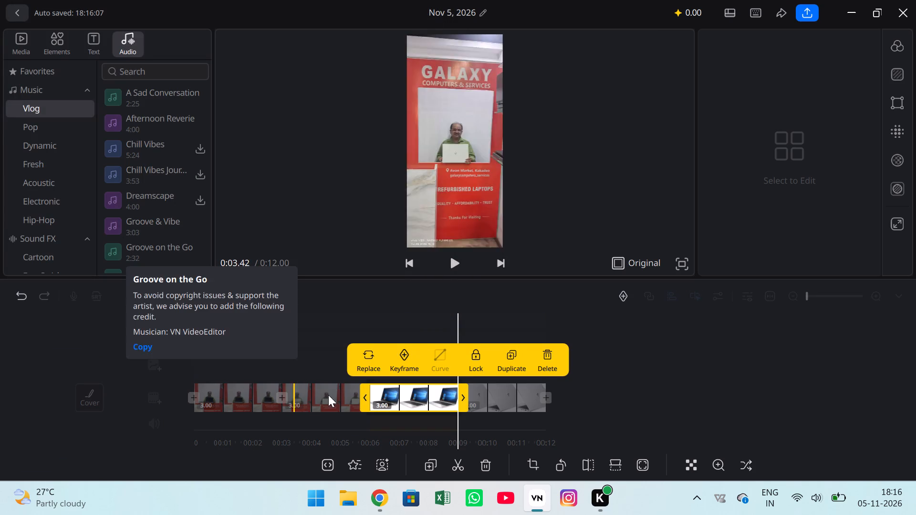
left_click_drag(426, 398, 484, 396)
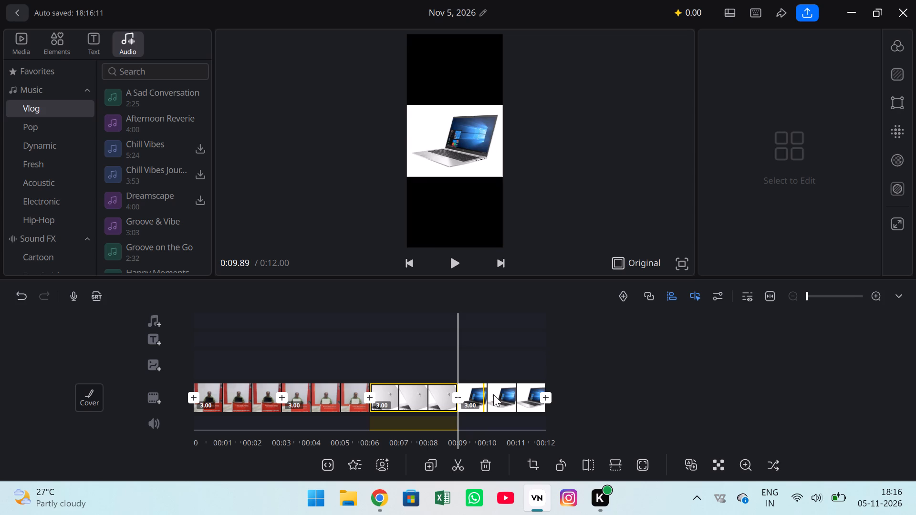
Add the image "3" from Downloads to the main track and place its clip at the end, after "hp2".
left_click(156, 407)
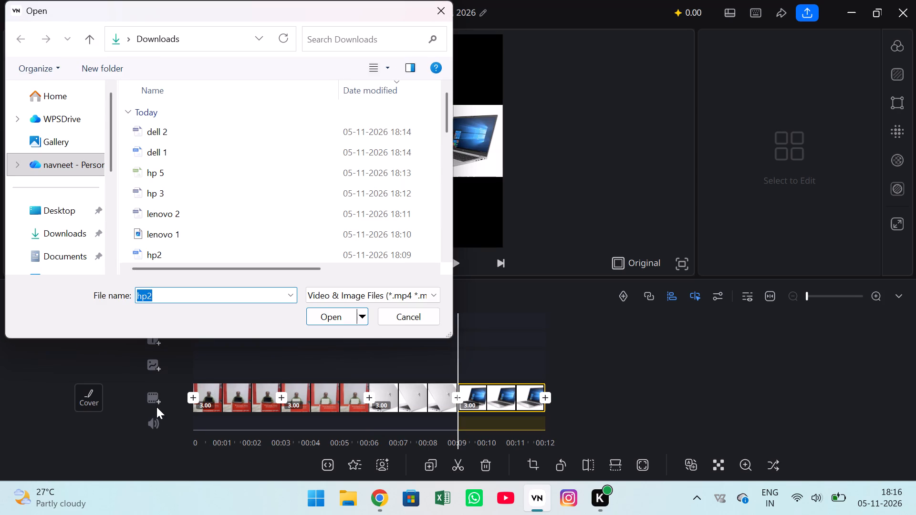
scroll(201, 187, "down", 2)
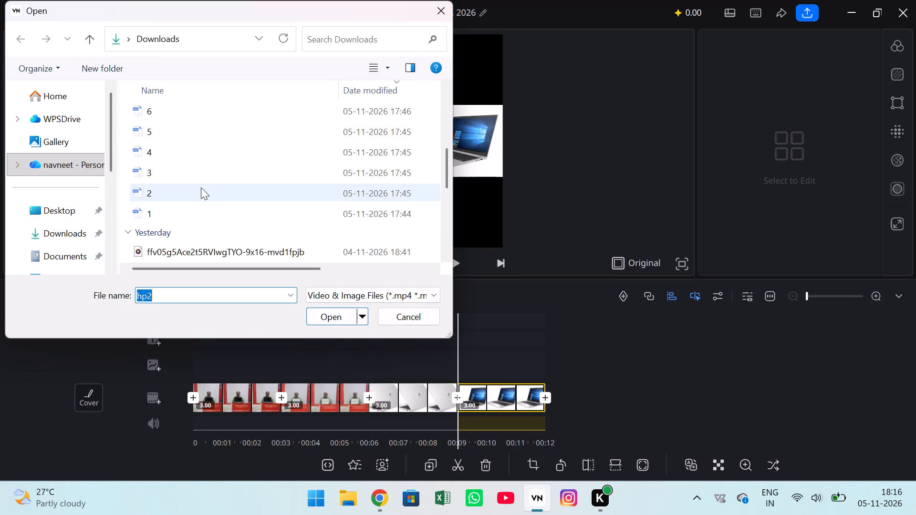
double_click(180, 174)
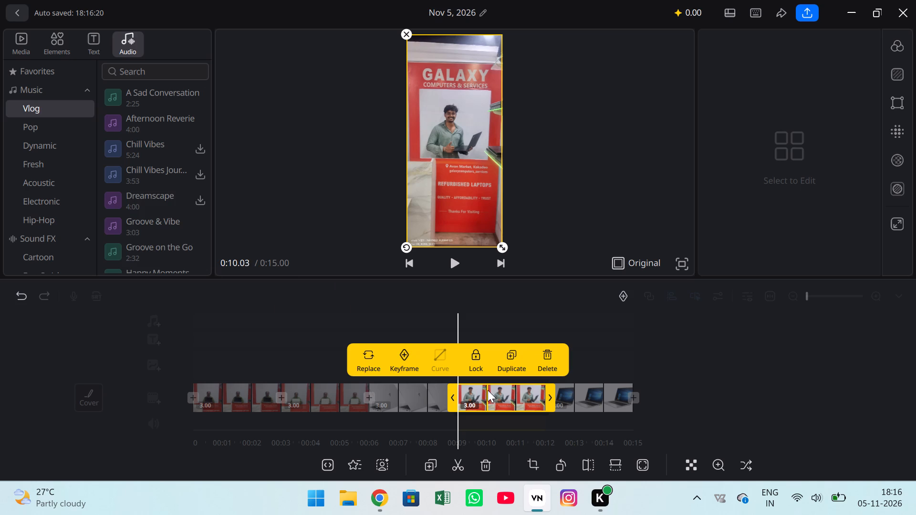
left_click_drag(488, 390, 549, 388)
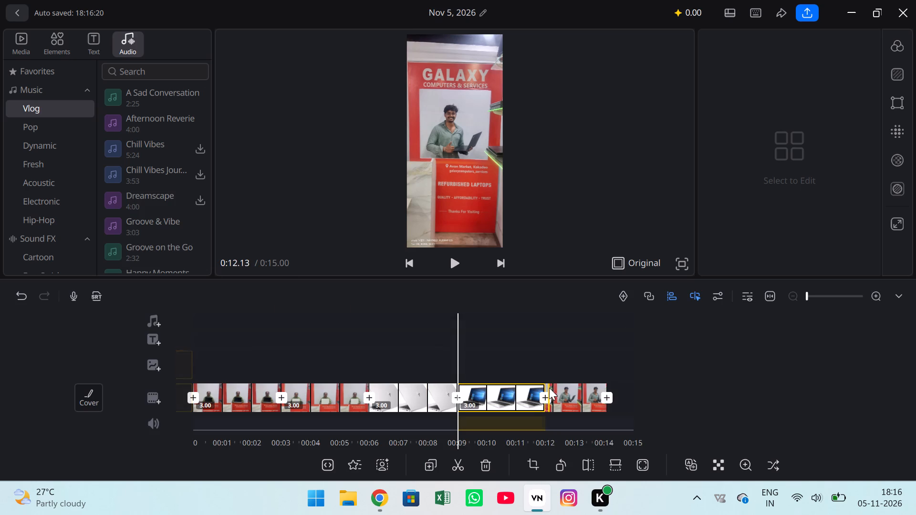
Add the other shop photo of the young man holding an open laptop from Downloads and move its clip to the track's end.
left_click(158, 405)
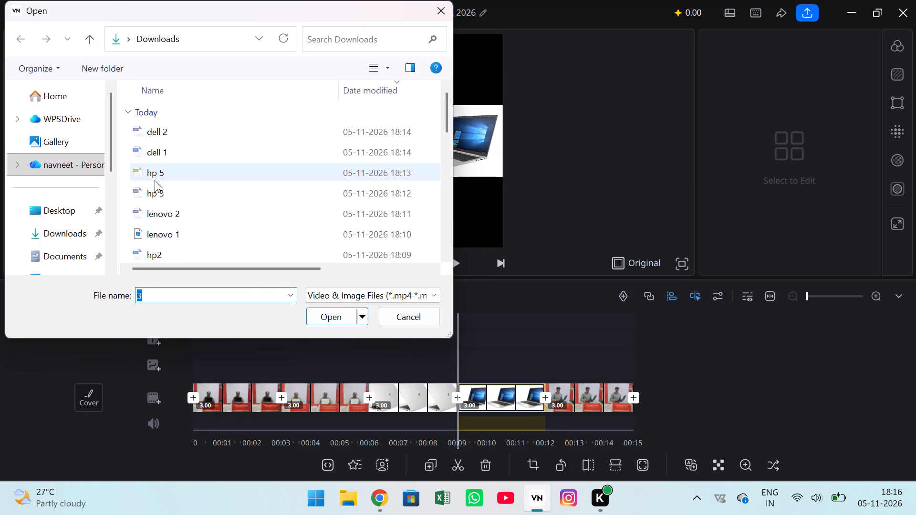
scroll(176, 238, "down", 2)
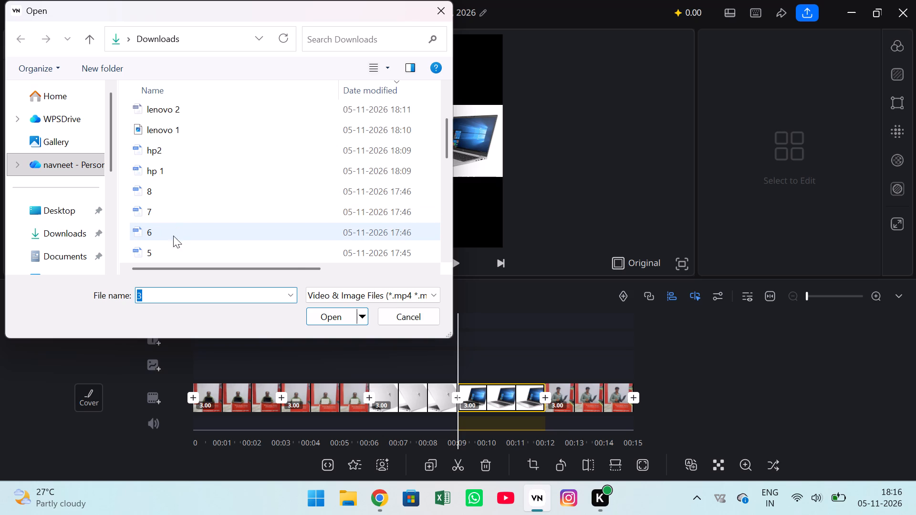
scroll(158, 243, "down", 1)
triple_click(159, 215)
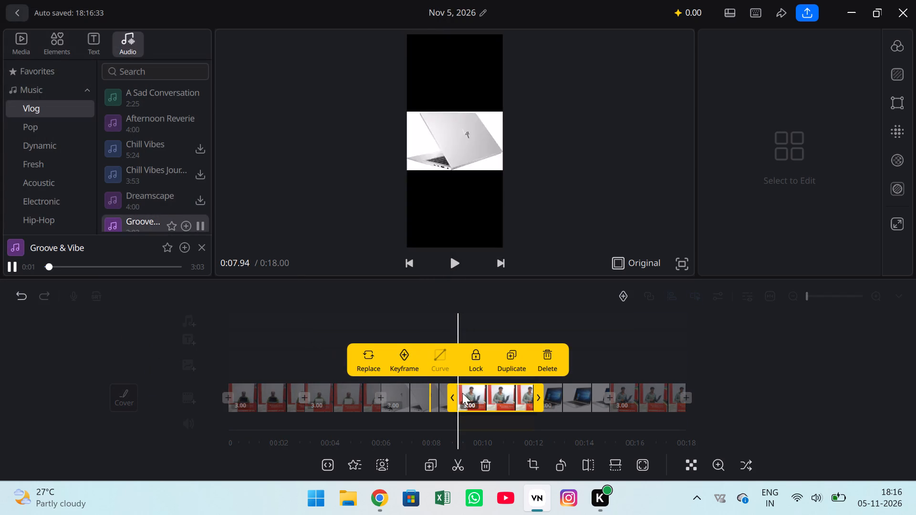
left_click_drag(485, 393, 551, 394)
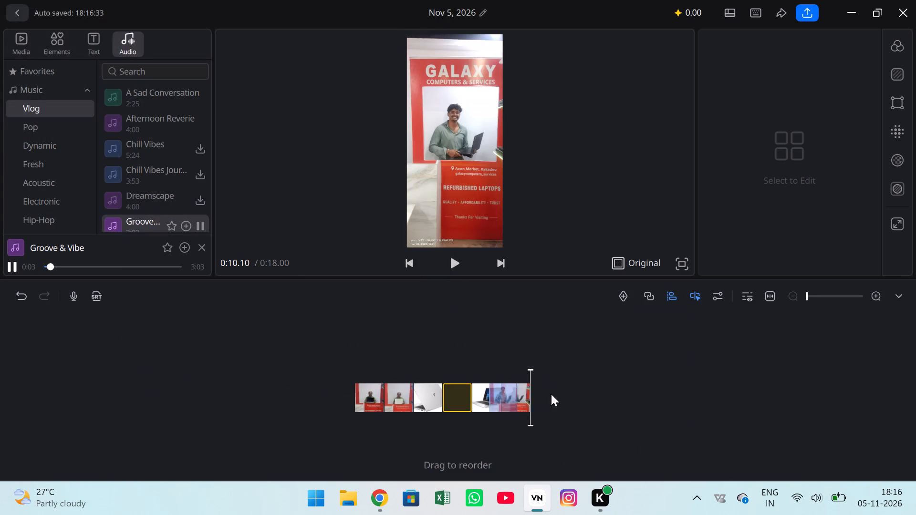
left_click_drag(551, 394, 578, 400)
Add the image "lenovo 1" from Downloads to the main track and move its clip to the end, after the shop photos.
left_click_drag(548, 335, 402, 356)
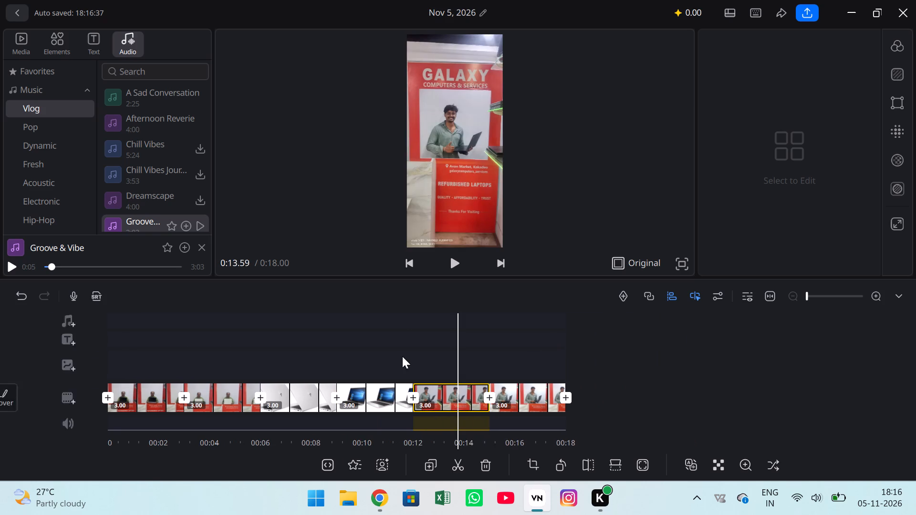
left_click_drag(402, 356, 239, 388)
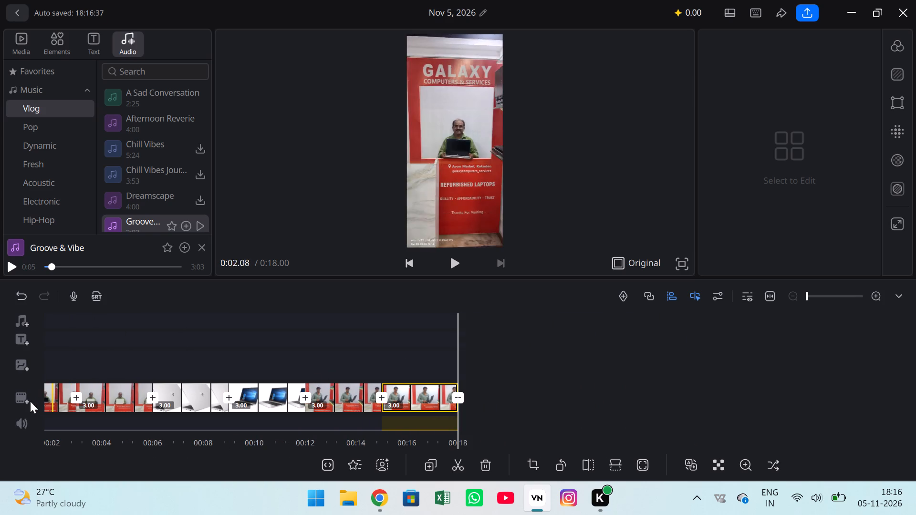
left_click(30, 401)
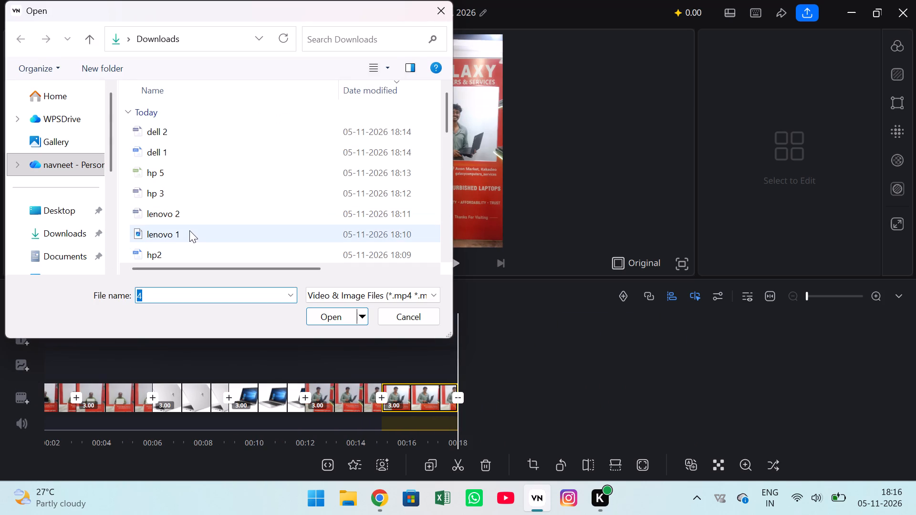
double_click(189, 230)
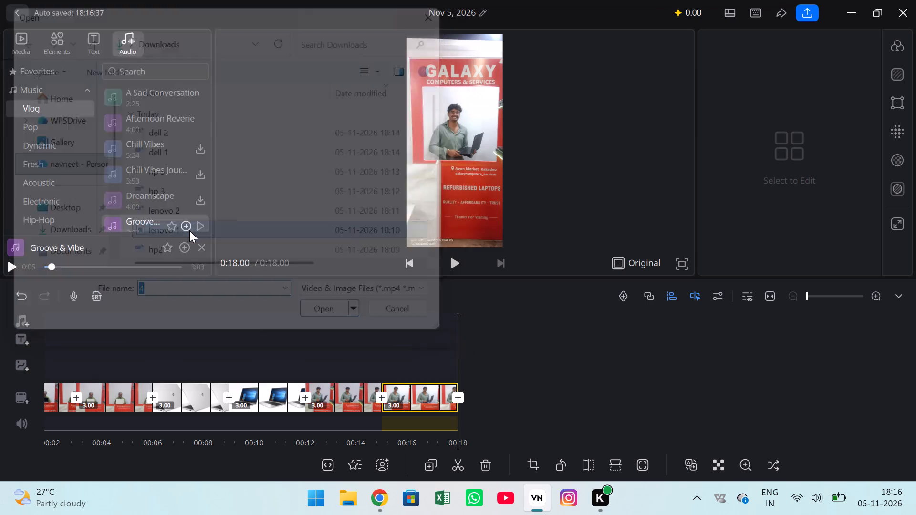
left_click_drag(416, 394, 434, 396)
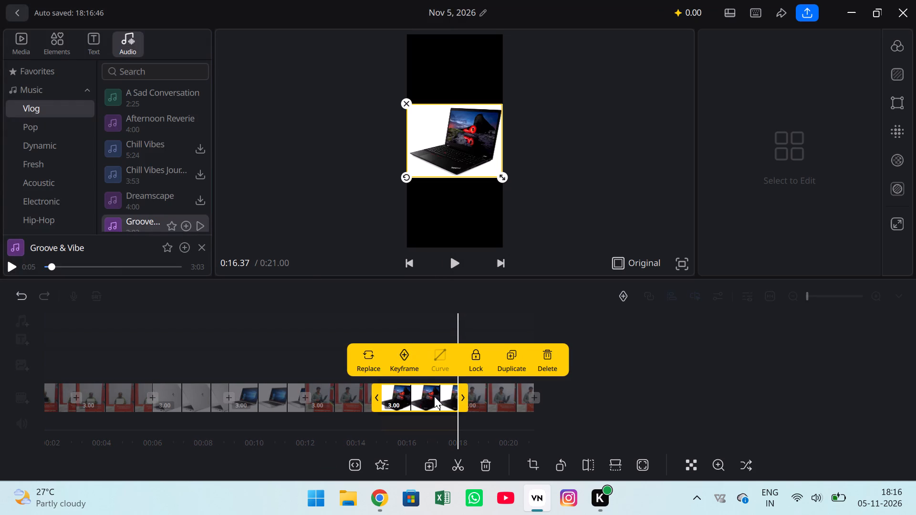
left_click_drag(434, 396, 493, 400)
left_click_drag(493, 400, 552, 392)
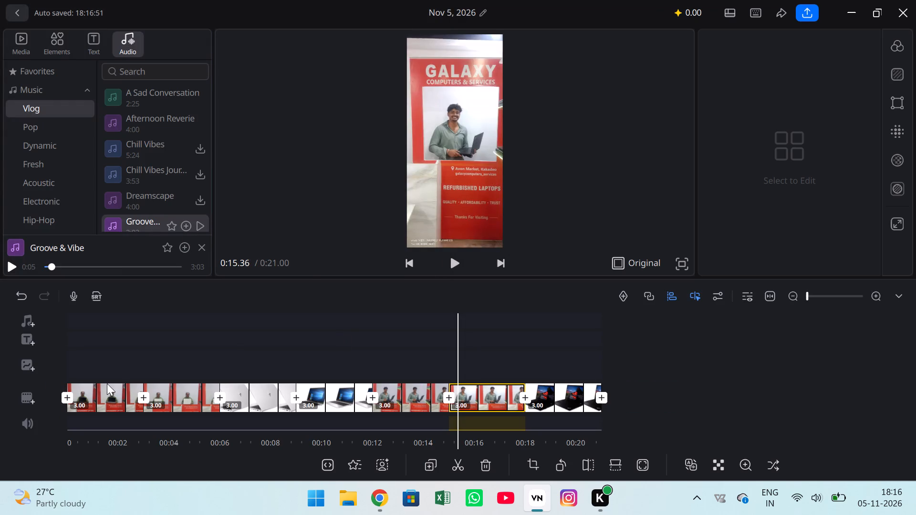
Add the image "lenovo 2" from Downloads and place its clip between the last shop photo and the "lenovo 1" clip.
left_click(34, 404)
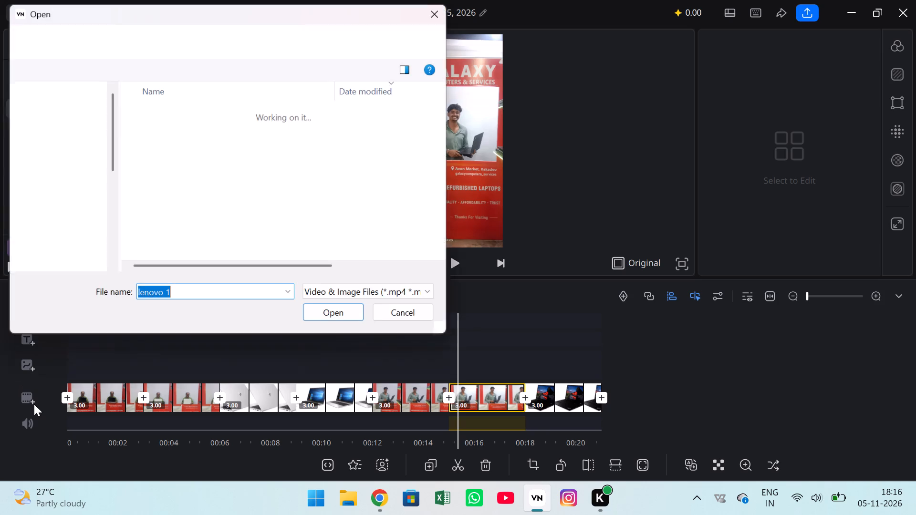
double_click(179, 211)
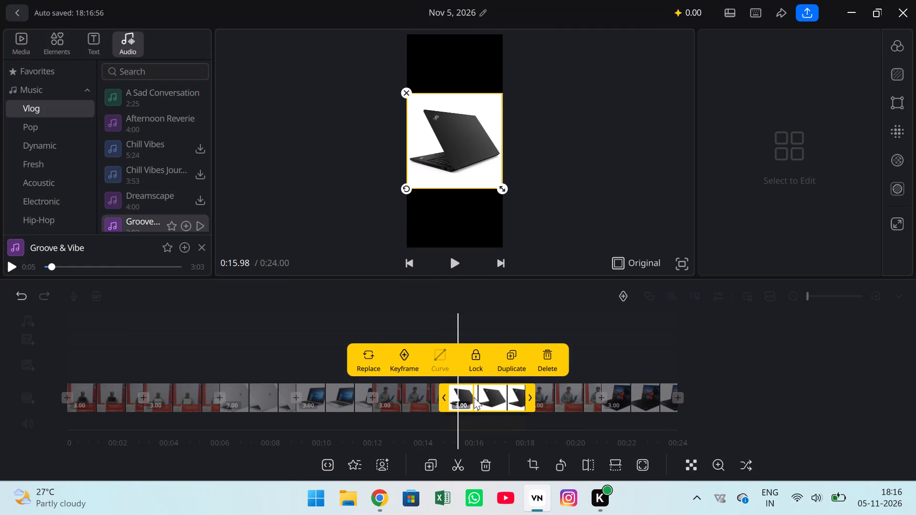
left_click_drag(474, 397, 508, 394)
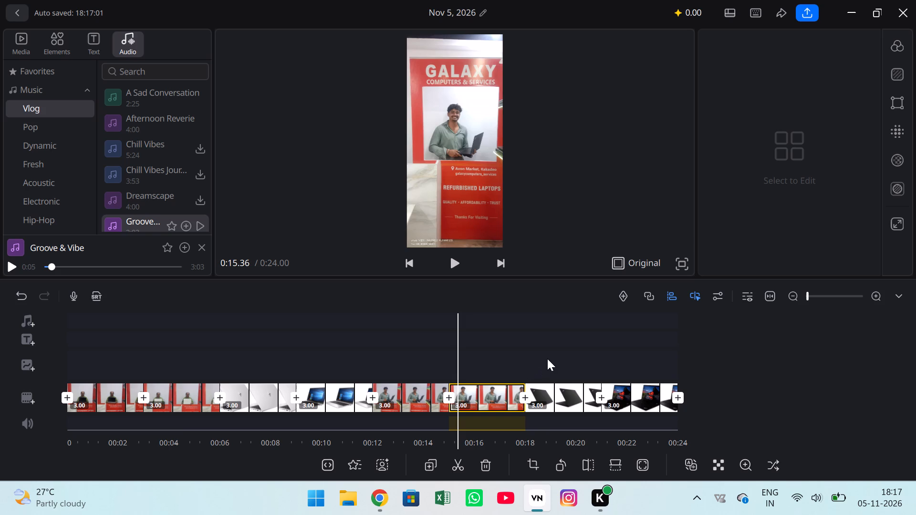
Add the shop photo "5" from Downloads to the main track and move its clip to the end, after "lenovo 1".
left_click_drag(367, 320, 62, 338)
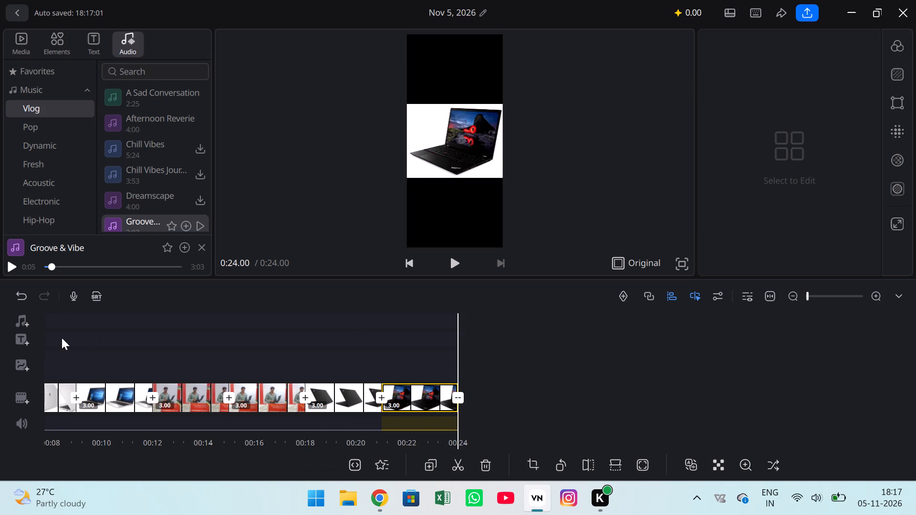
left_click(29, 405)
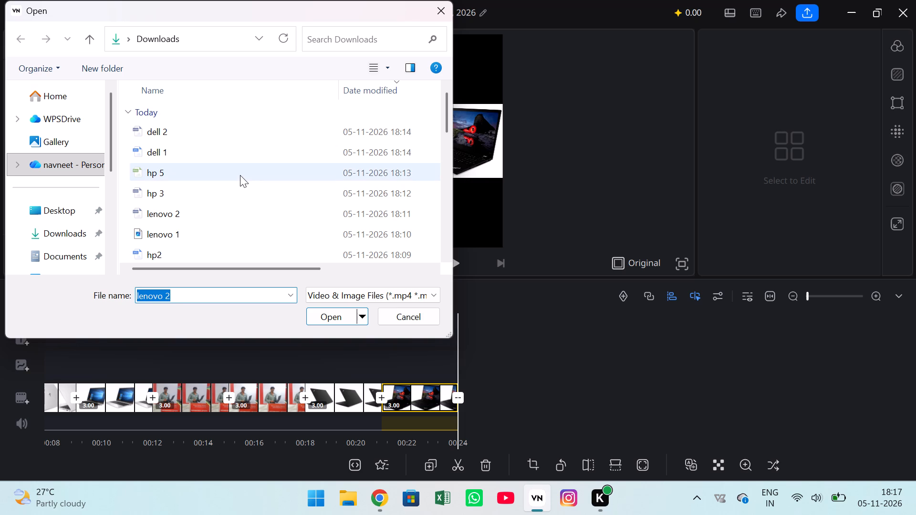
scroll(240, 175, "down", 3)
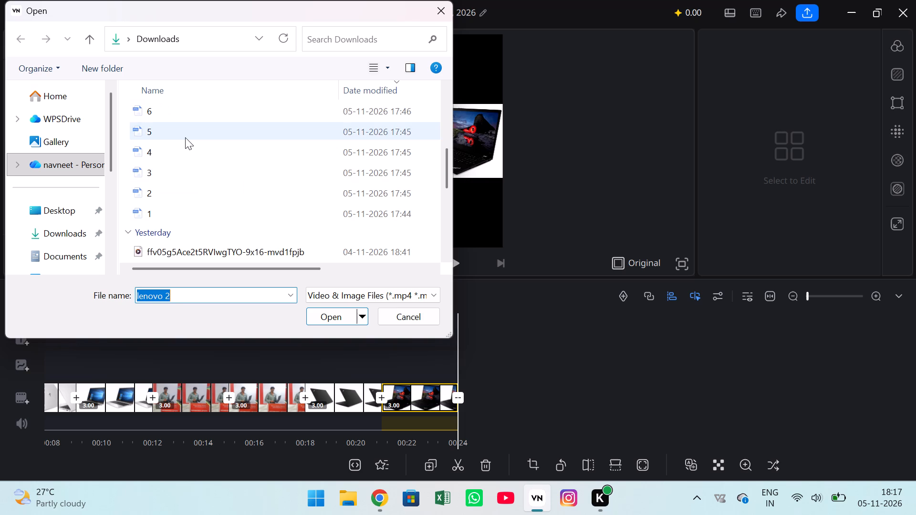
double_click(185, 137)
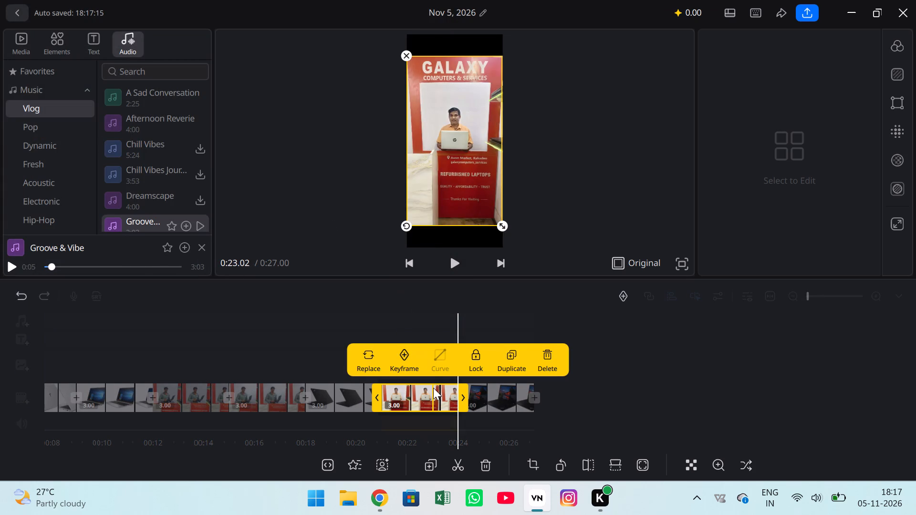
left_click_drag(433, 388, 488, 387)
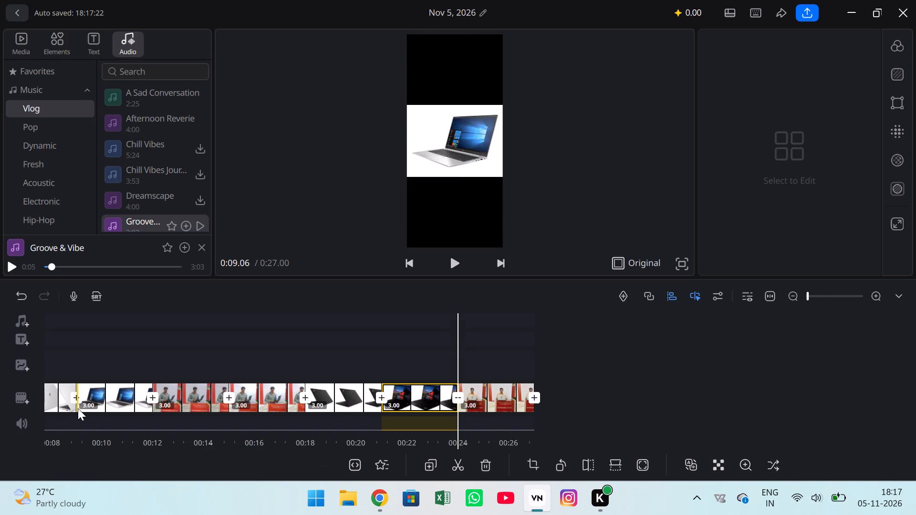
Add the shop photo "6" from Downloads to the main track and move its clip to the end, after "5".
left_click(21, 402)
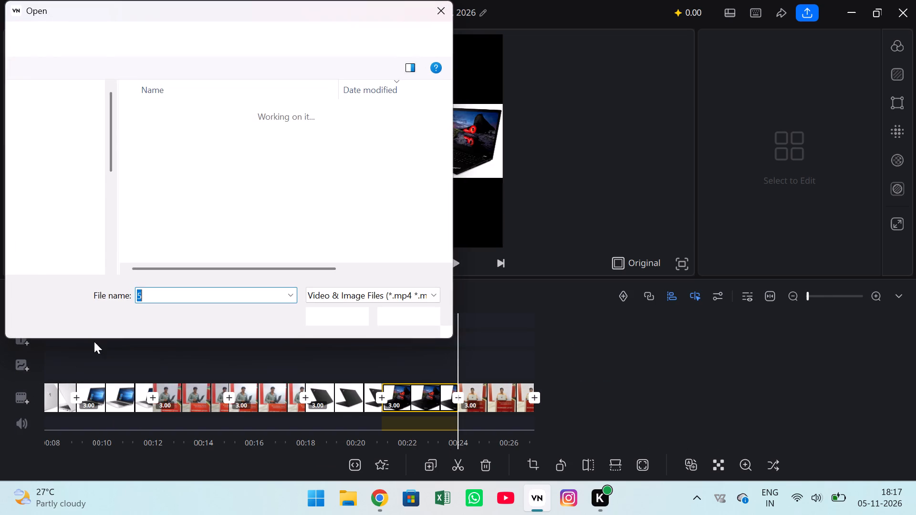
scroll(206, 205, "down", 1)
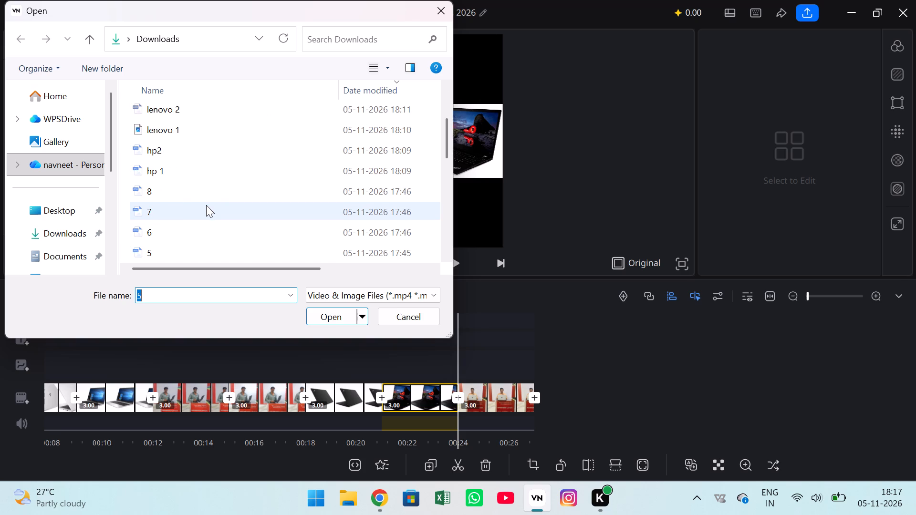
scroll(206, 205, "down", 1)
double_click(188, 230)
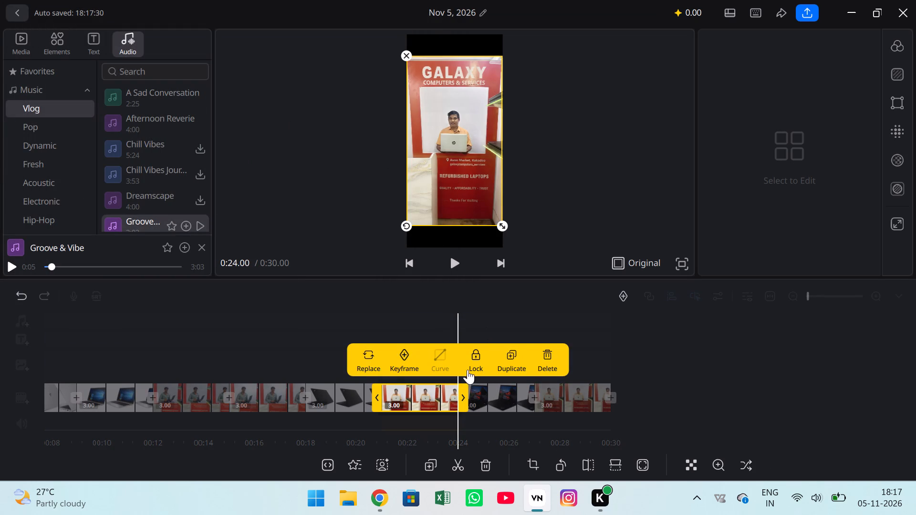
left_click_drag(421, 390, 507, 394)
Add the image "hp 3" from Downloads to the main track and move its clip to the end, after shop photo "6".
left_click_drag(648, 360, 508, 358)
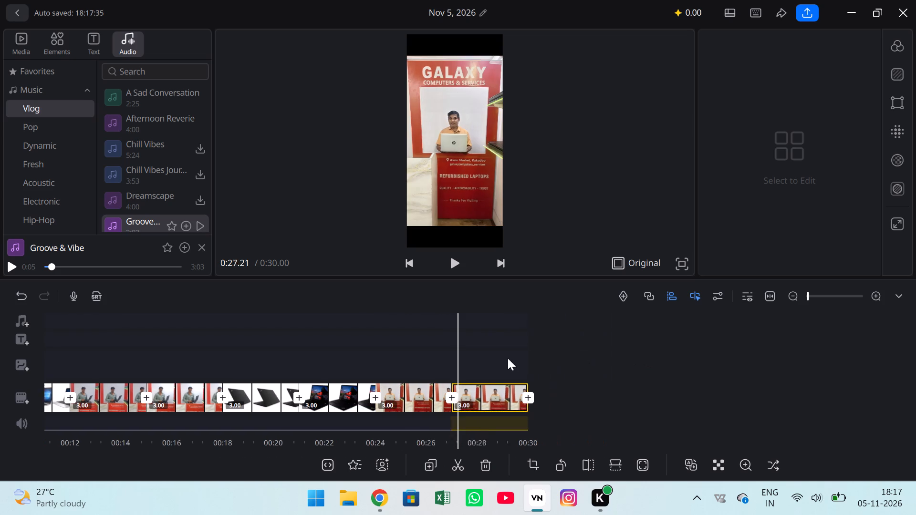
left_click_drag(508, 358, 460, 362)
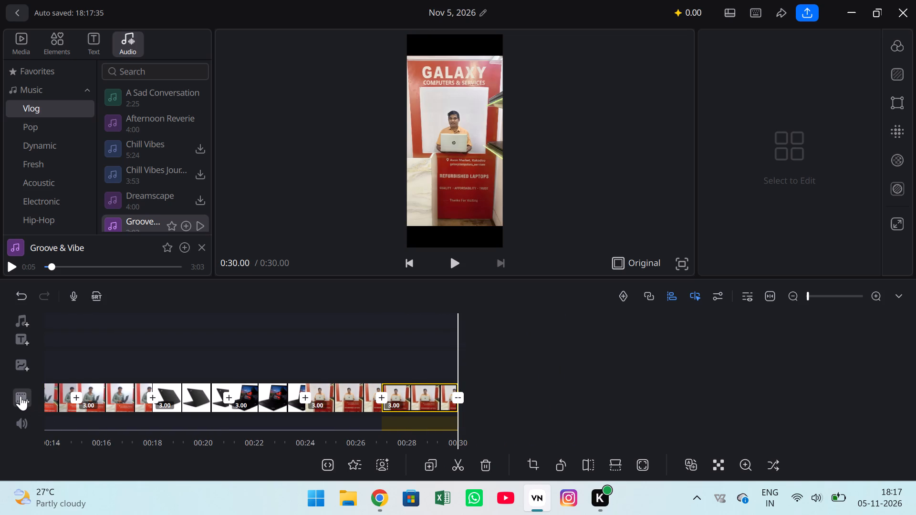
left_click(21, 396)
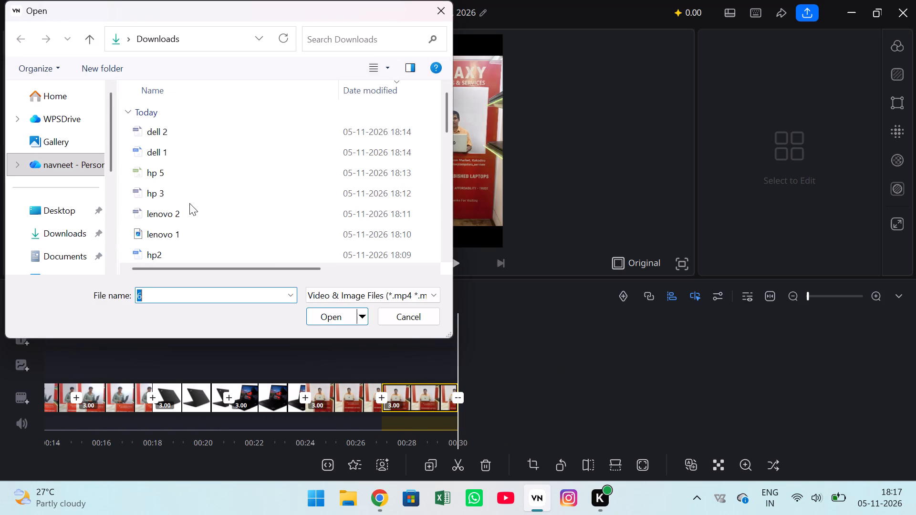
double_click(165, 198)
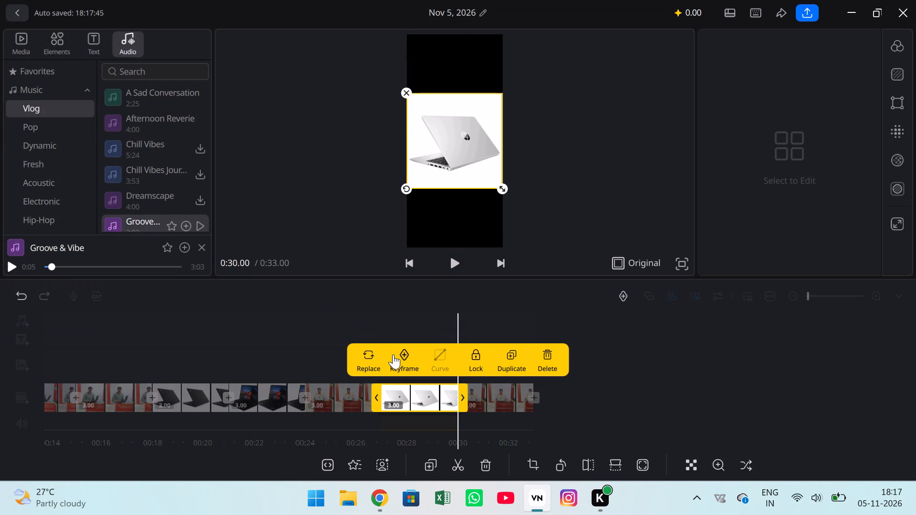
left_click_drag(405, 394, 454, 394)
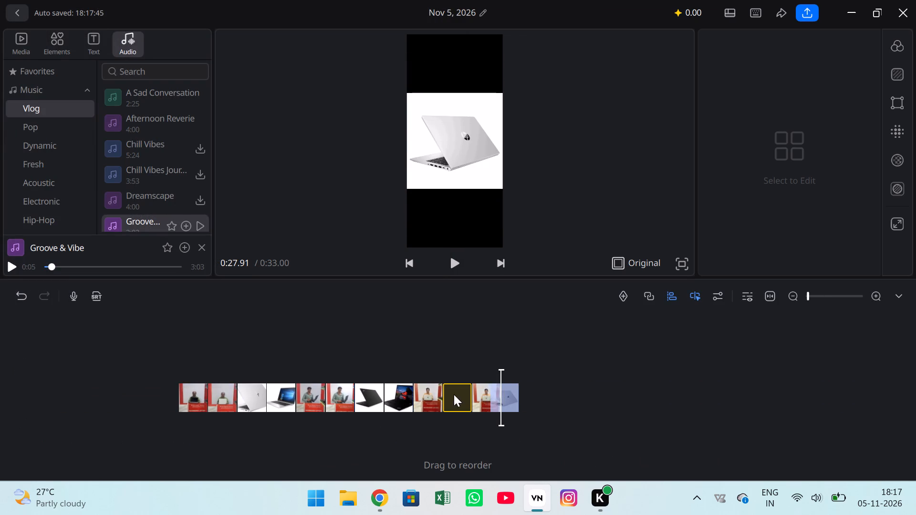
left_click_drag(454, 394, 462, 394)
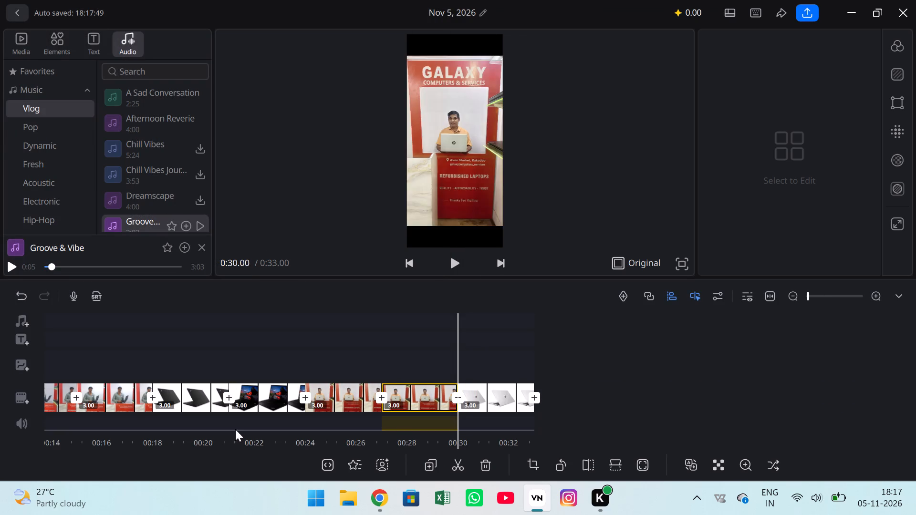
Add the image "hp 5" from Downloads to the main track and move its clip to the end, after "hp 3".
left_click(28, 398)
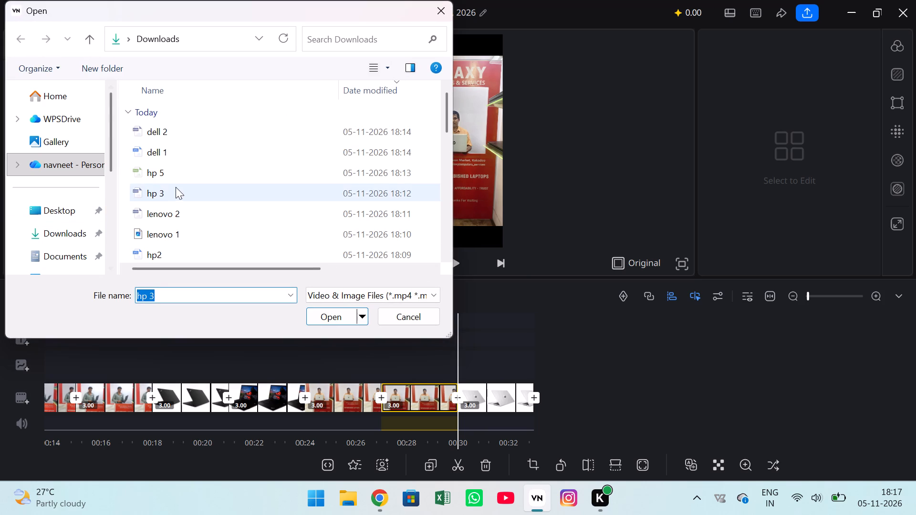
double_click(176, 177)
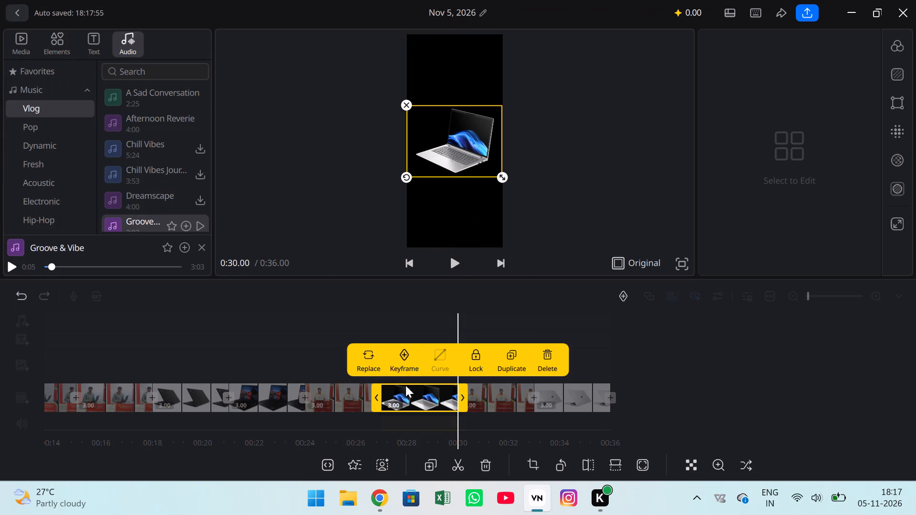
left_click_drag(410, 393, 485, 394)
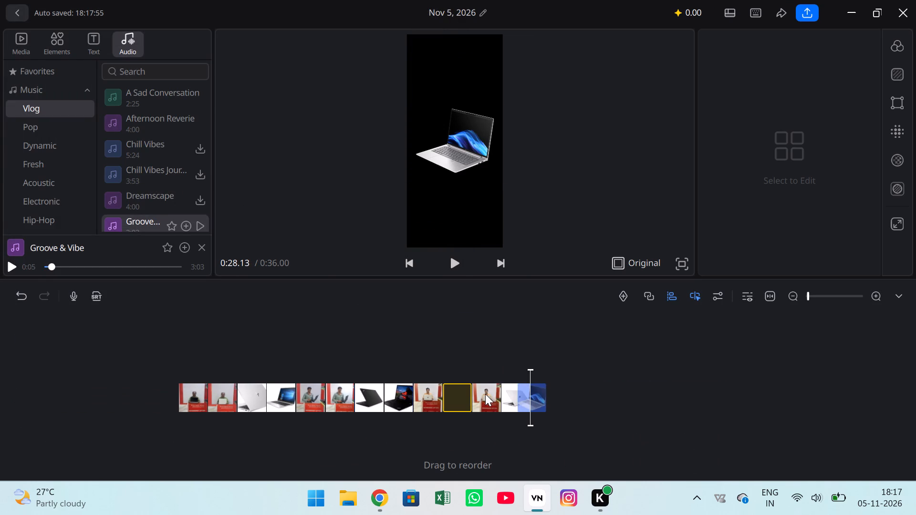
left_click_drag(485, 394, 495, 394)
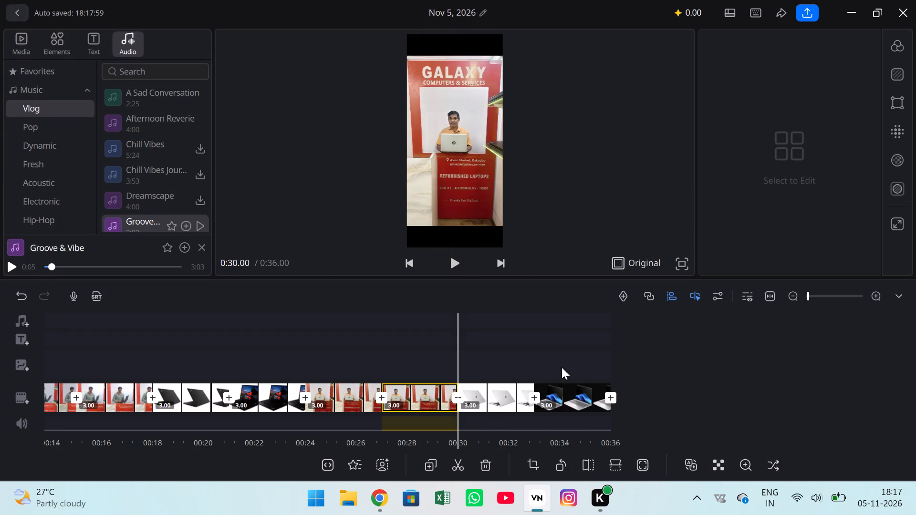
Add the shop photo "7" from Downloads to the main track and move its clip to the end, after "hp 5".
left_click_drag(562, 367, 306, 391)
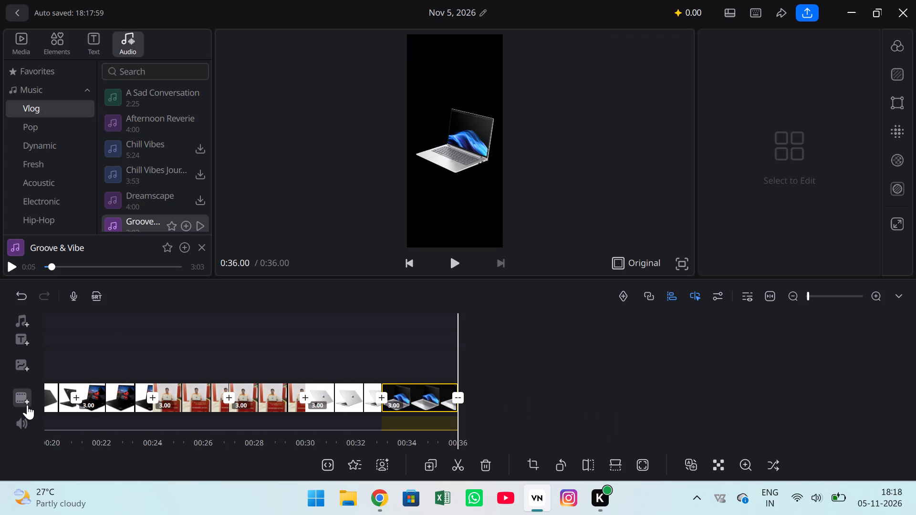
double_click(27, 405)
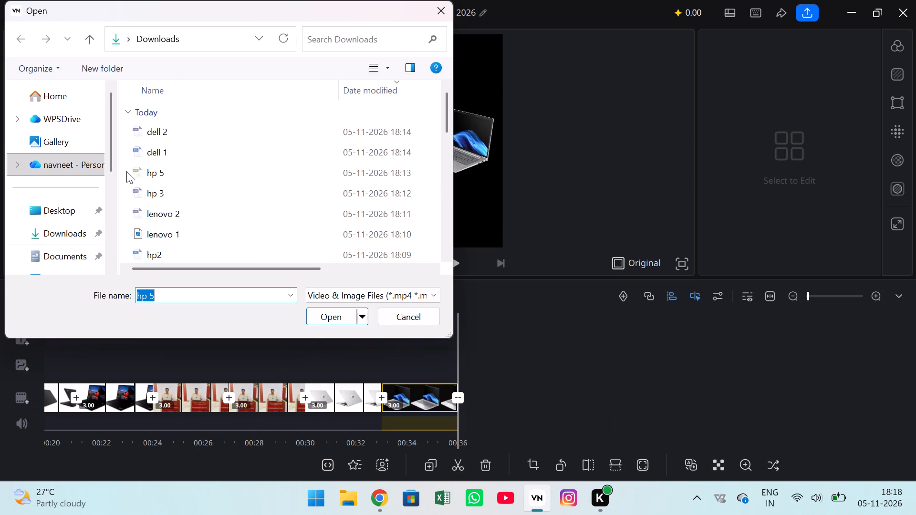
scroll(177, 235, "down", 1)
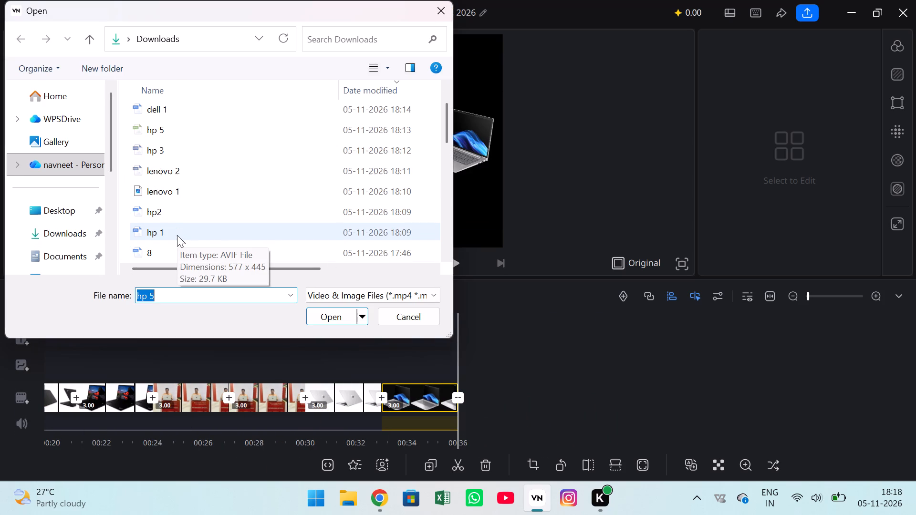
scroll(177, 235, "down", 2)
double_click(165, 216)
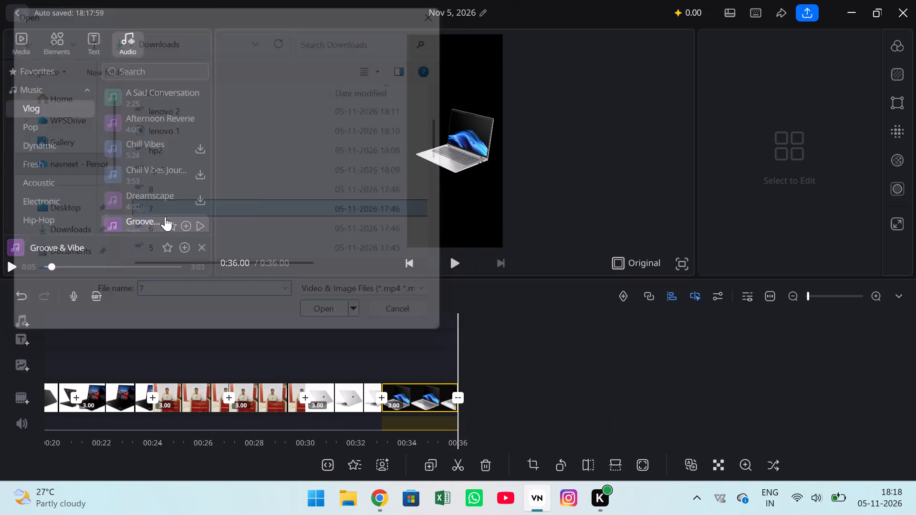
left_click_drag(425, 399, 487, 399)
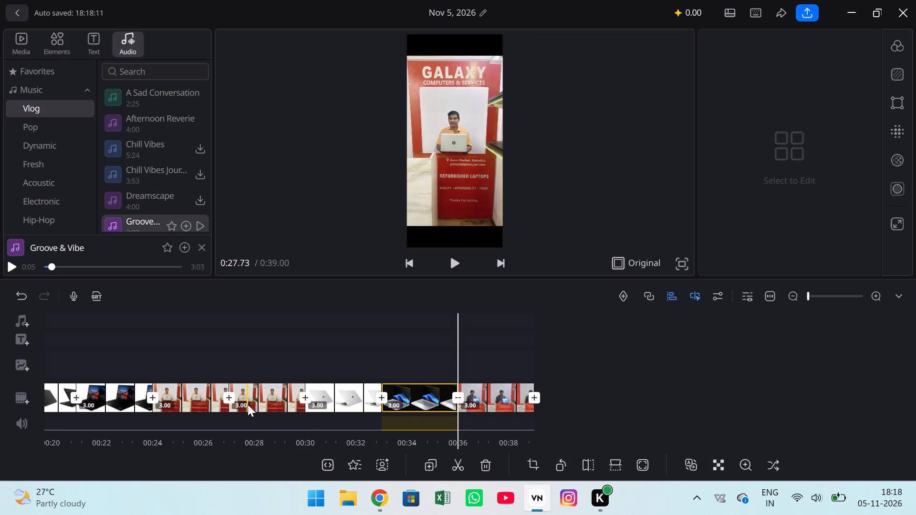
Add the shop photo "8" from Downloads to the main track and move its clip to the end, after "7".
left_click(27, 402)
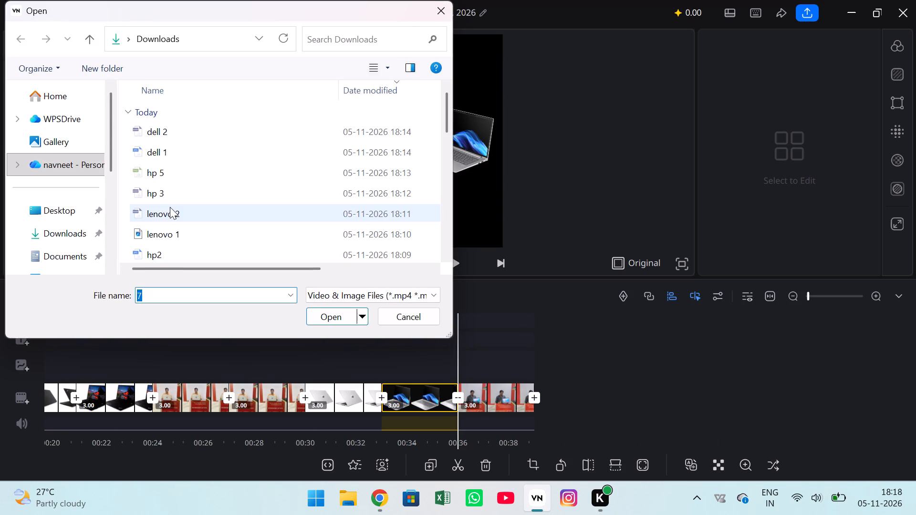
scroll(170, 207, "down", 1)
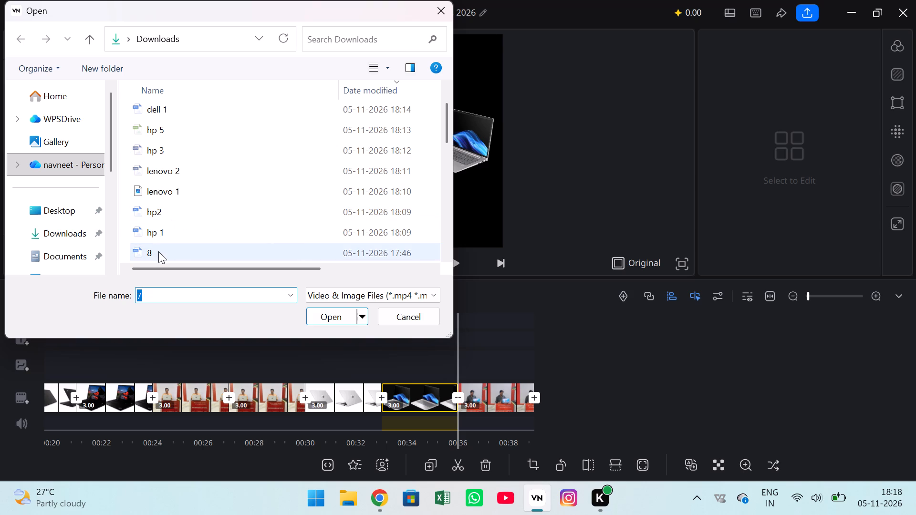
double_click(158, 251)
left_click(433, 395)
left_click(433, 395)
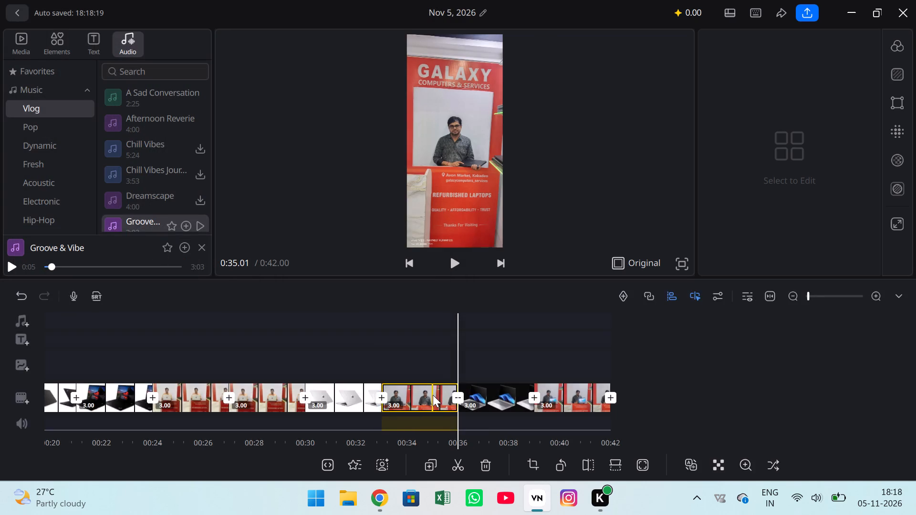
left_click_drag(433, 395, 508, 398)
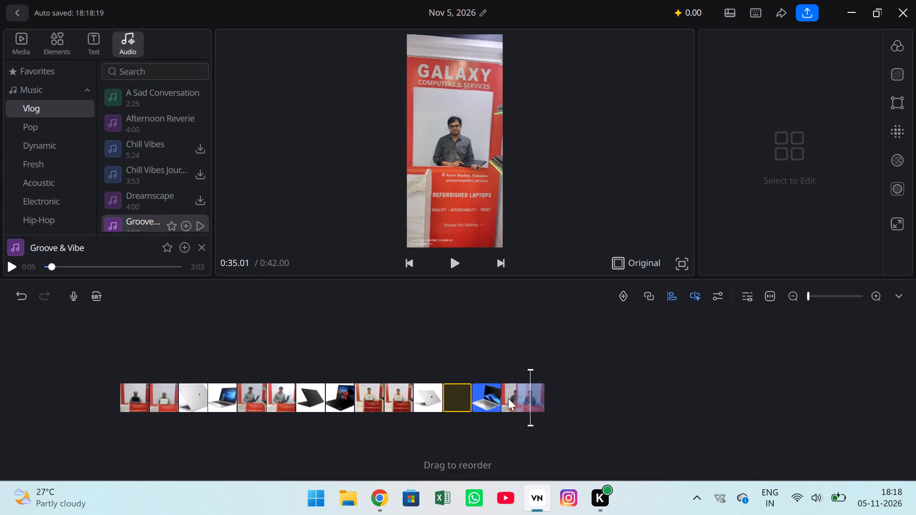
left_click_drag(508, 398, 513, 399)
Add the image "dell 1" from Downloads to the main track and move its clip to the end, after shop photo "8".
left_click_drag(566, 345, 501, 351)
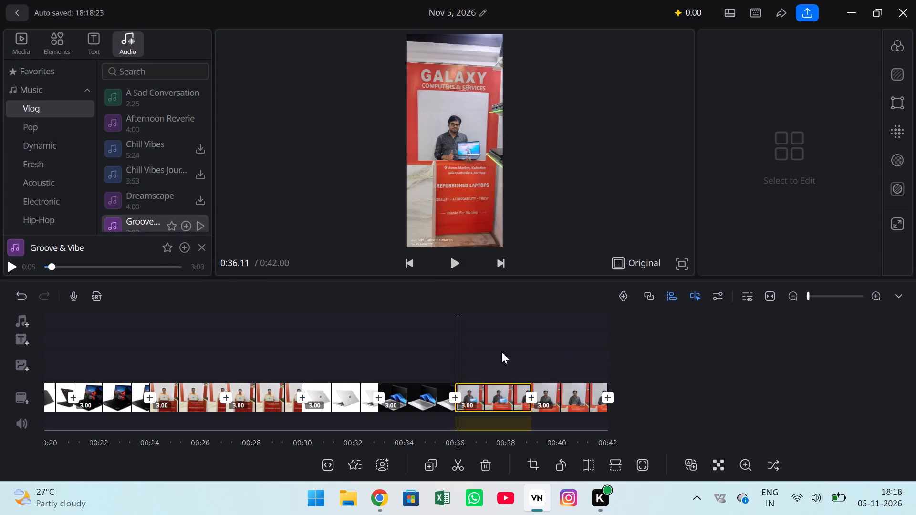
left_click_drag(501, 351, 292, 428)
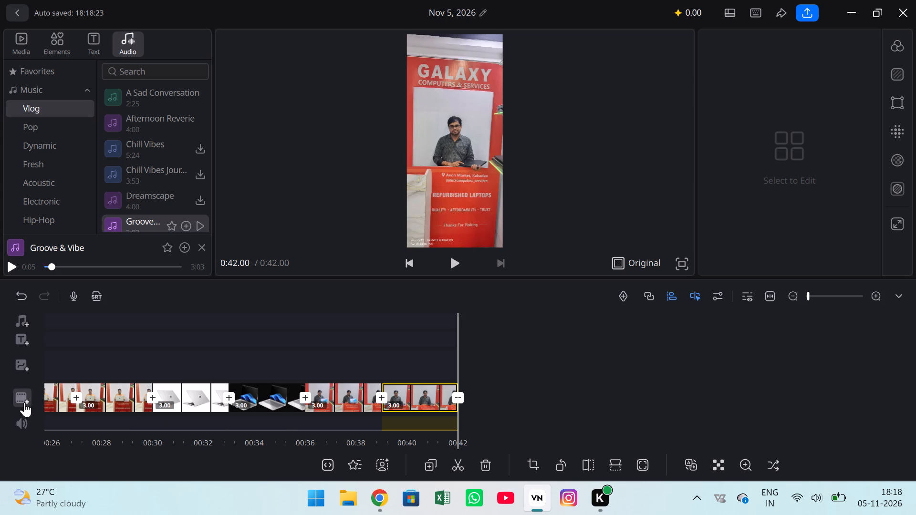
left_click(24, 402)
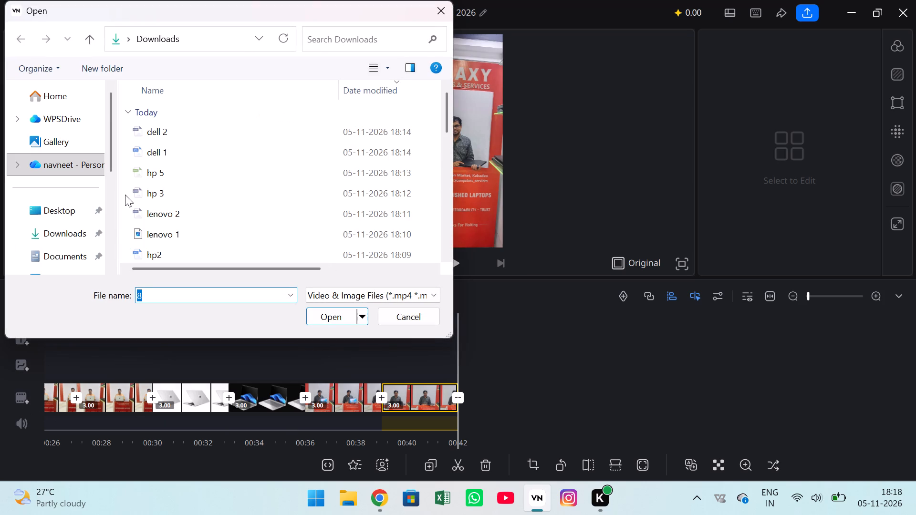
double_click(177, 151)
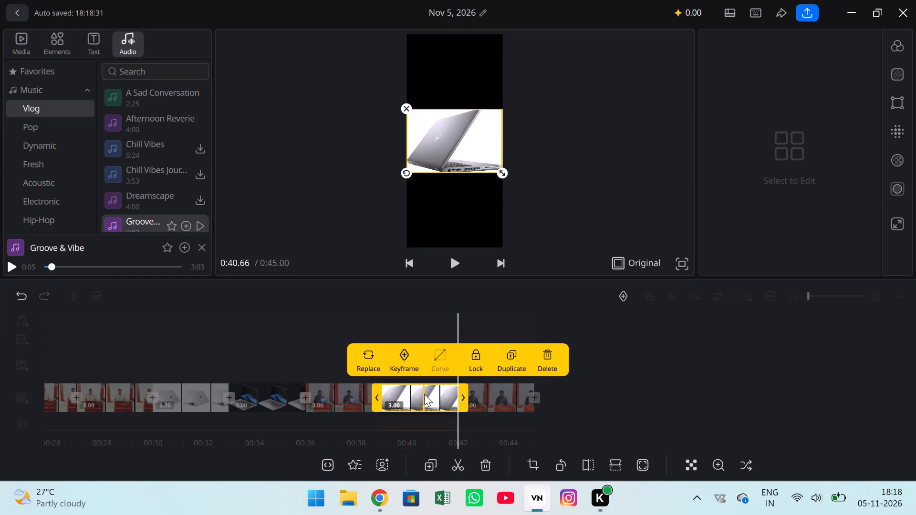
left_click_drag(424, 394, 495, 400)
left_click_drag(495, 400, 520, 398)
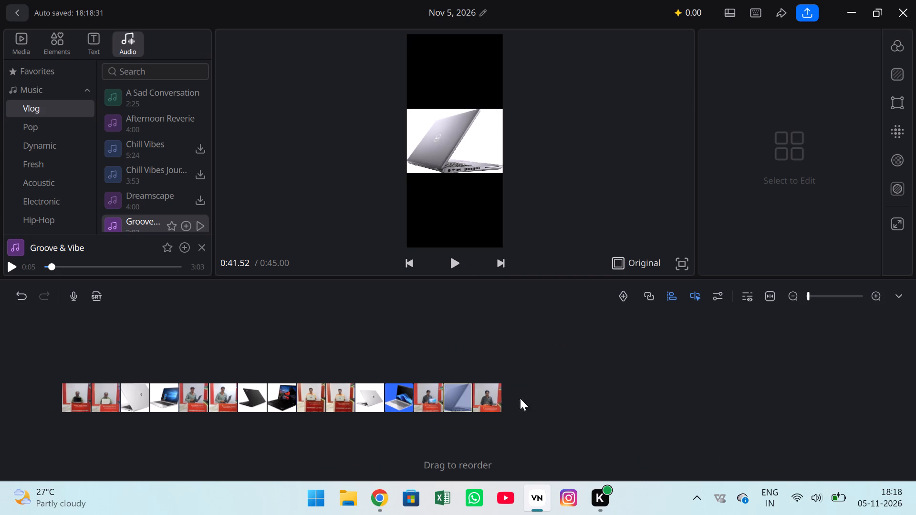
left_click_drag(520, 398, 551, 397)
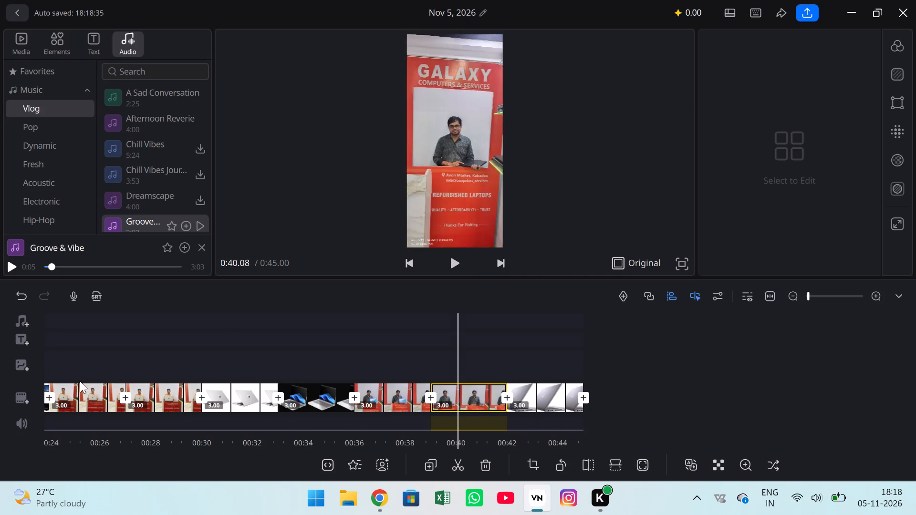
Add the image "dell 2" from Downloads to the main track and move its clip to the end, after "dell 1".
left_click(26, 401)
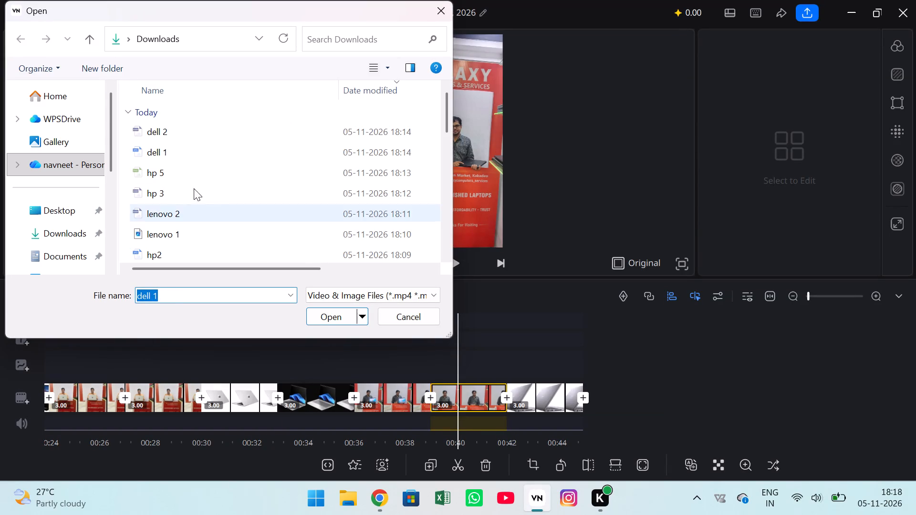
double_click(185, 128)
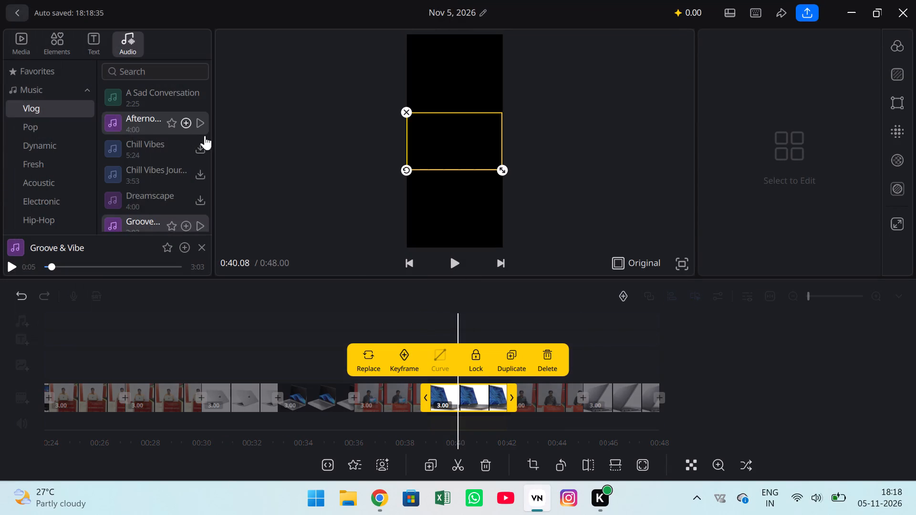
left_click_drag(476, 393, 494, 393)
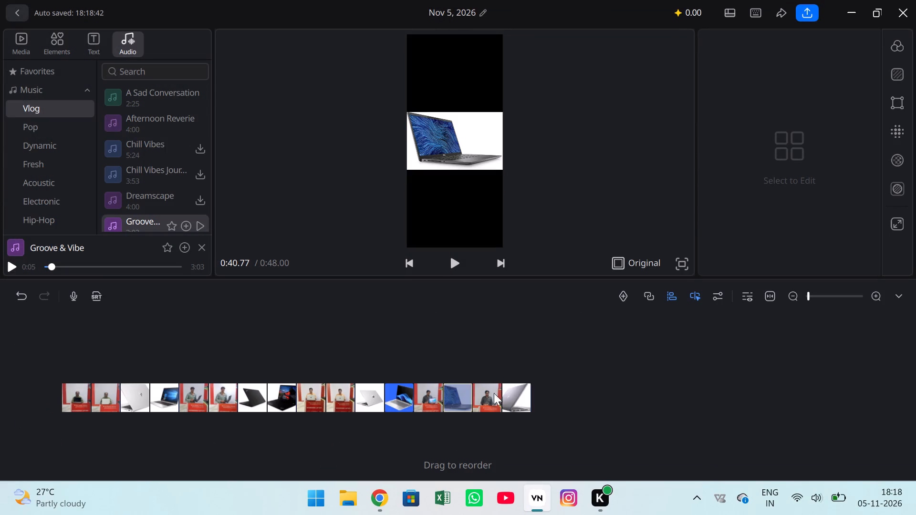
left_click_drag(494, 393, 560, 401)
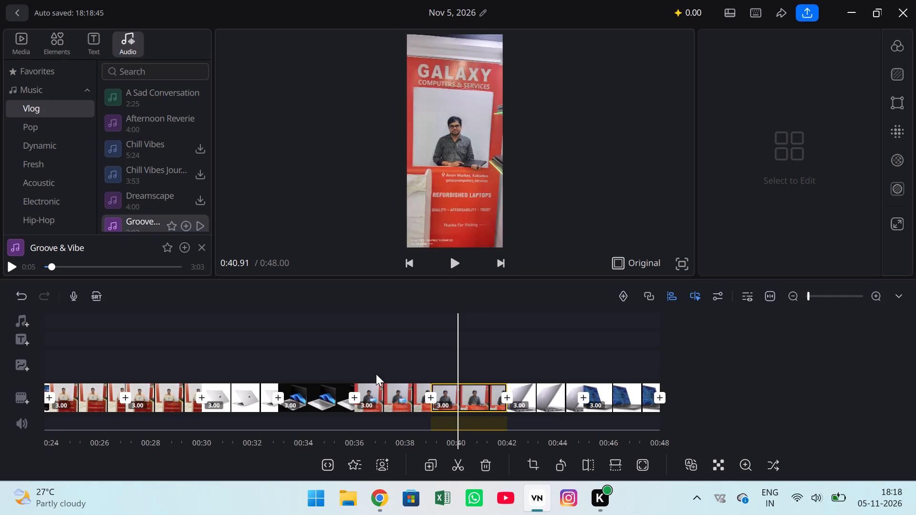
Review the order of all clips on the main track, going back to the first shop photo.
left_click_drag(333, 360, 915, 309)
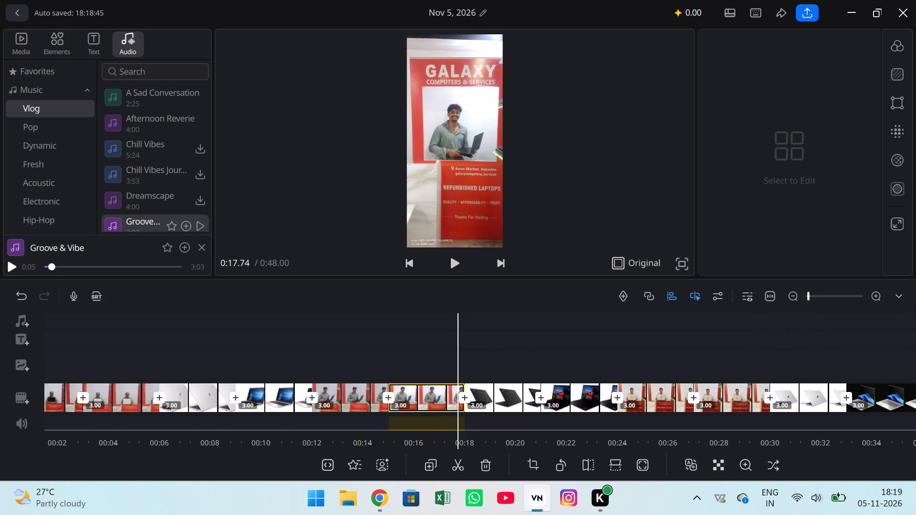
left_click_drag(915, 309, 915, 308)
left_click_drag(491, 349, 911, 311)
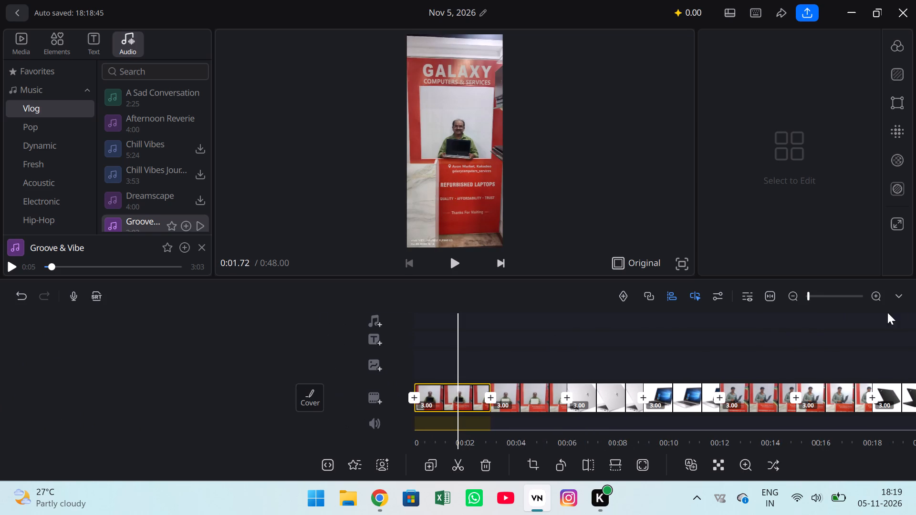
left_click_drag(808, 294, 793, 296)
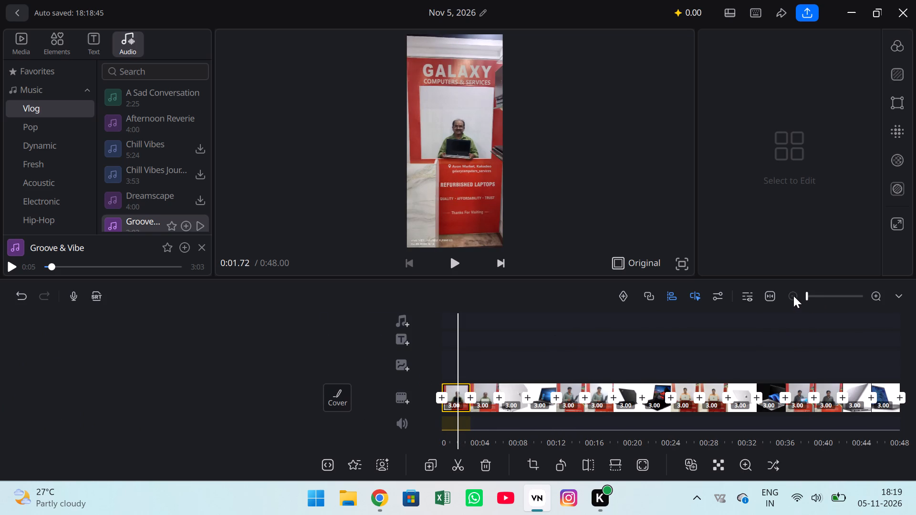
left_click_drag(793, 296, 785, 298)
left_click_drag(784, 326, 725, 329)
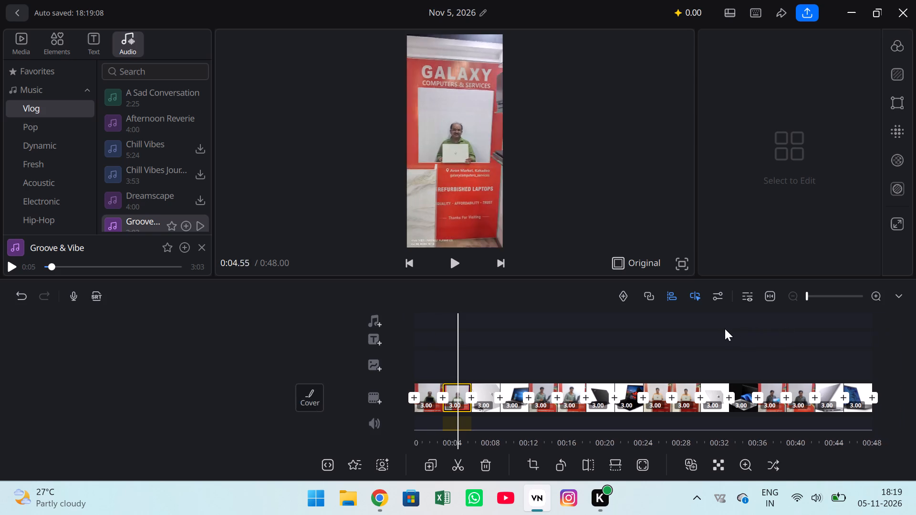
left_click_drag(725, 329, 708, 330)
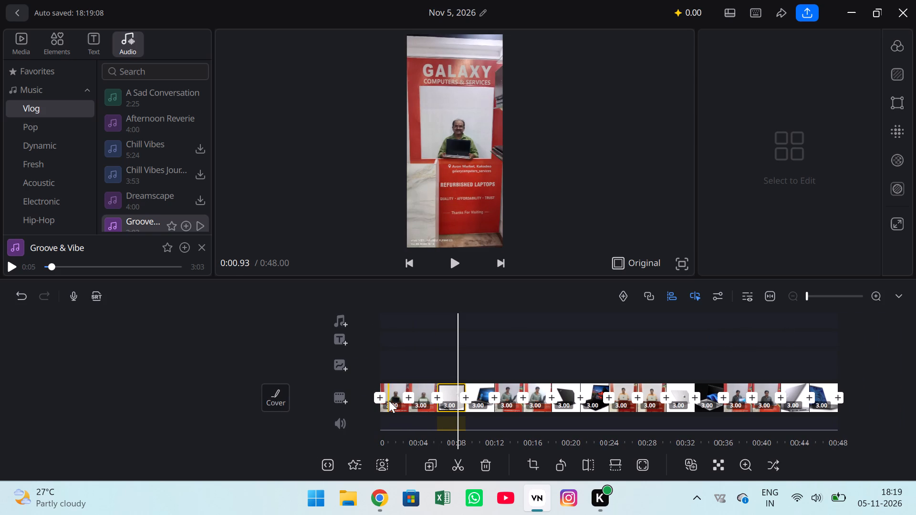
left_click(389, 401)
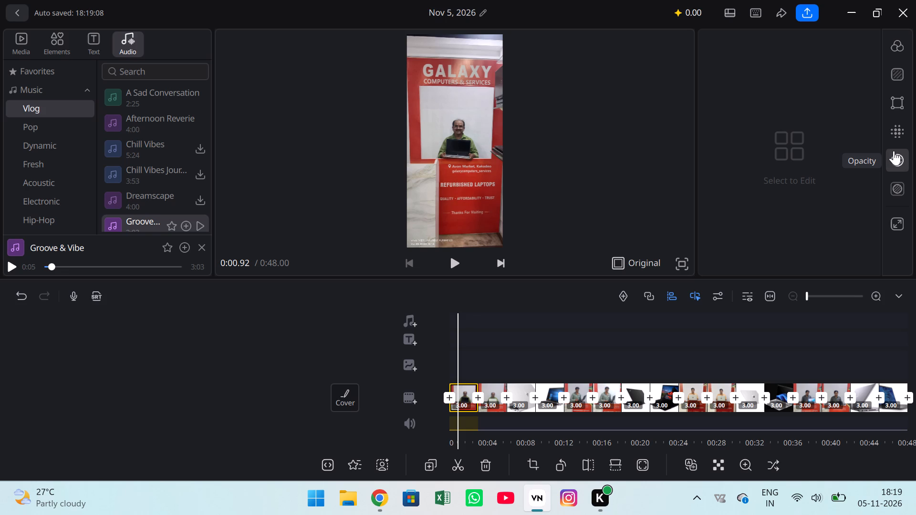
Check the background settings for the first shop photo clip.
left_click(899, 94)
left_click(899, 79)
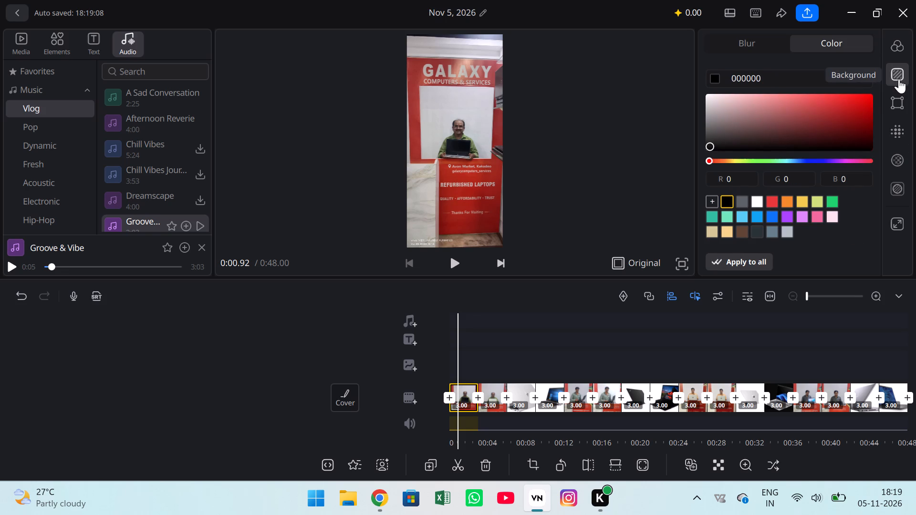
left_click(476, 114)
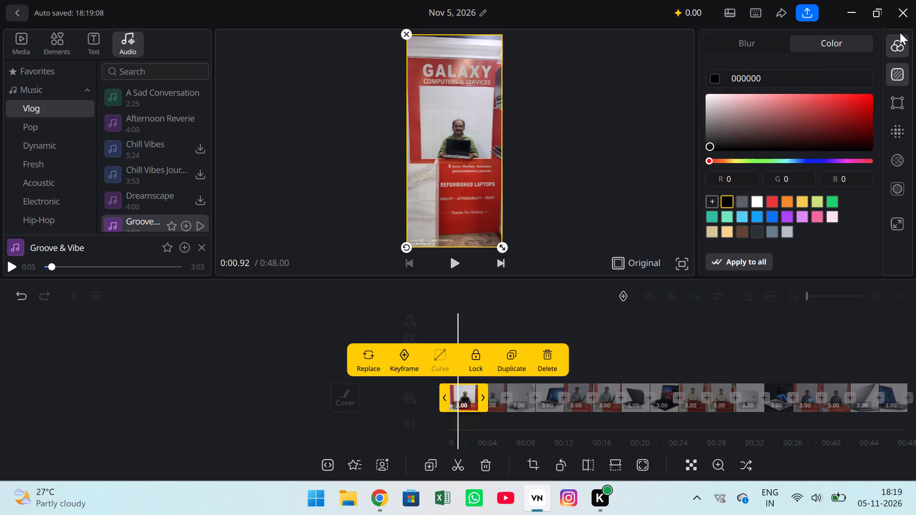
left_click(683, 83)
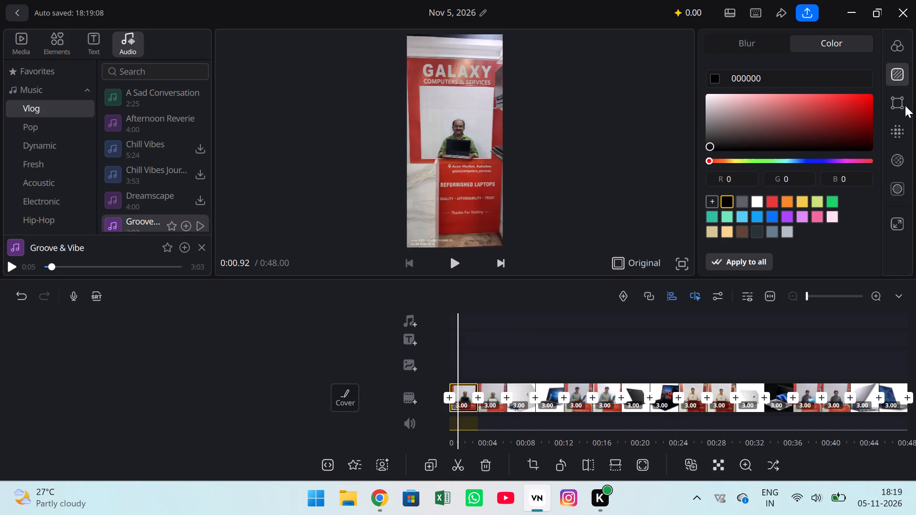
left_click(906, 105)
left_click(897, 75)
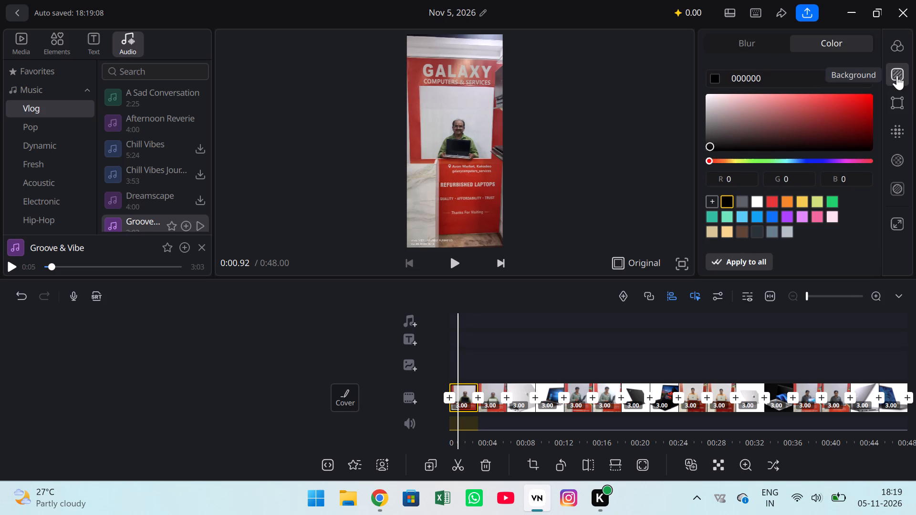
left_click(897, 75)
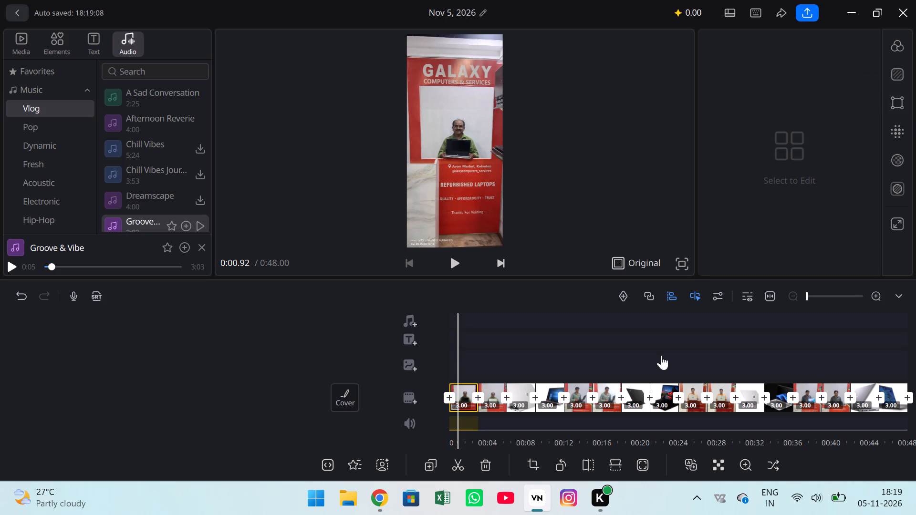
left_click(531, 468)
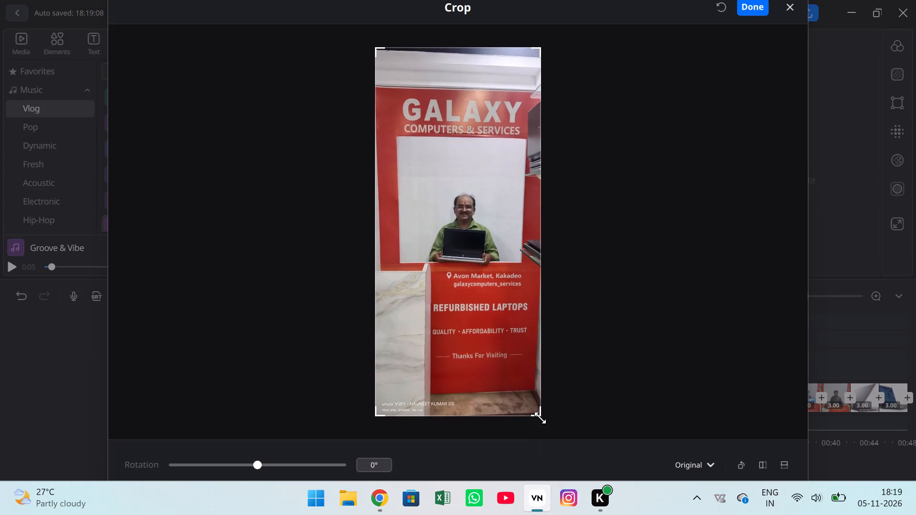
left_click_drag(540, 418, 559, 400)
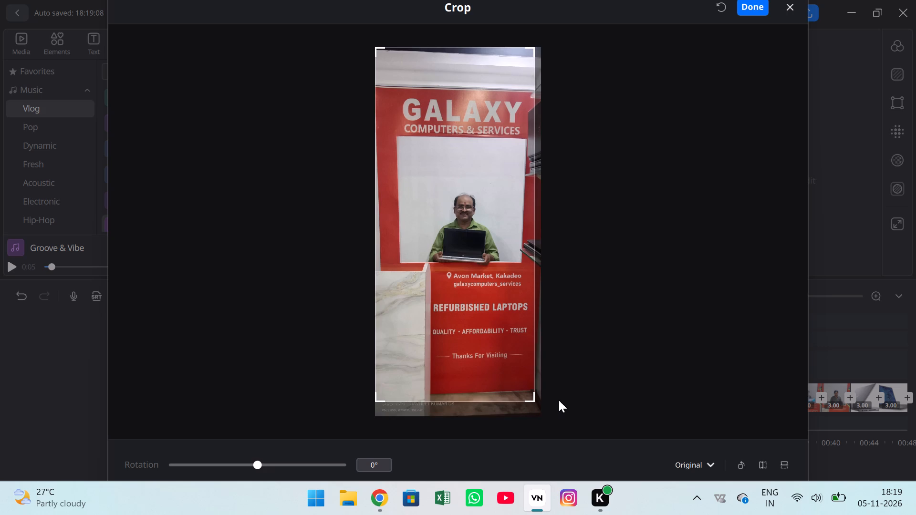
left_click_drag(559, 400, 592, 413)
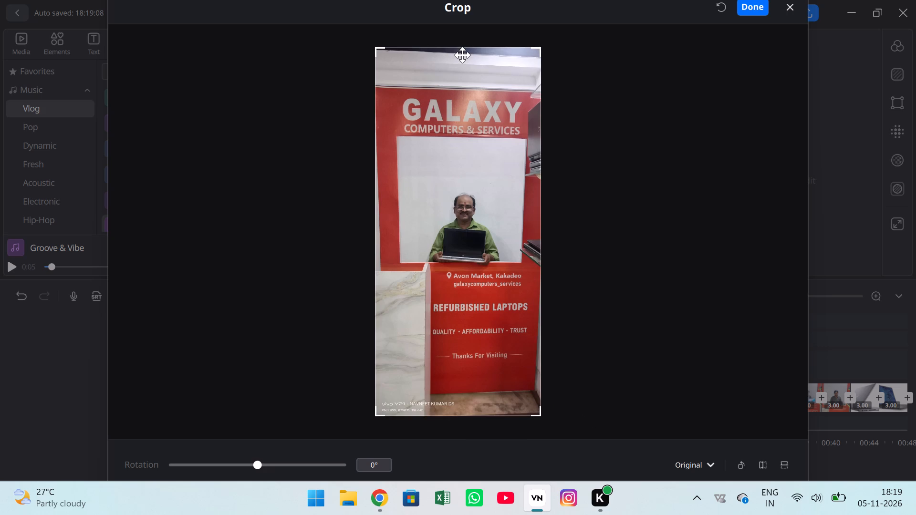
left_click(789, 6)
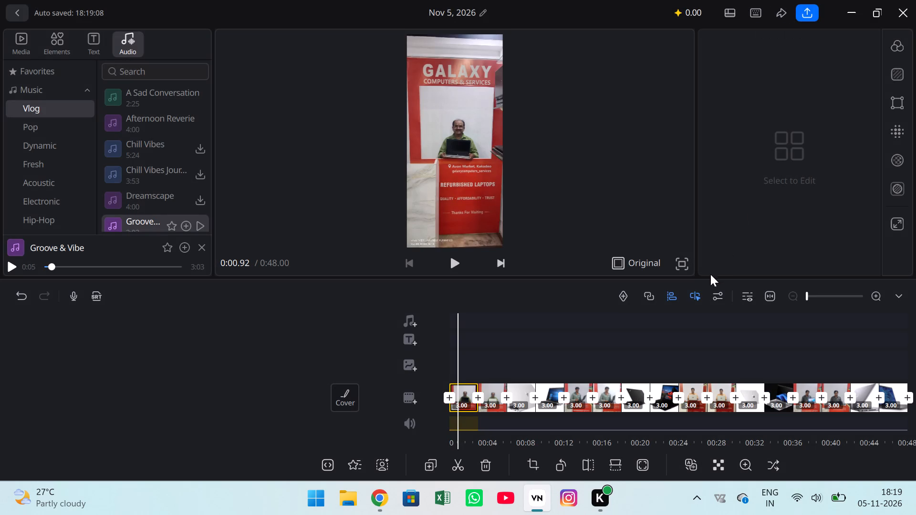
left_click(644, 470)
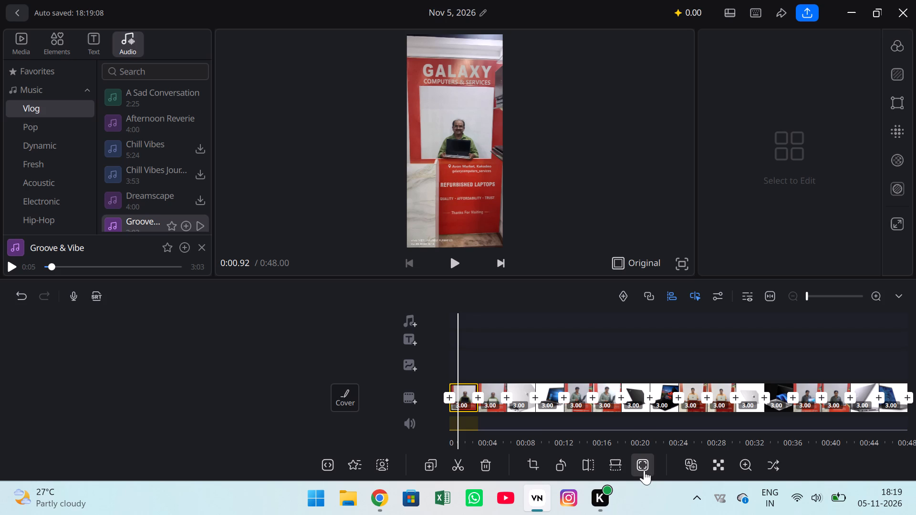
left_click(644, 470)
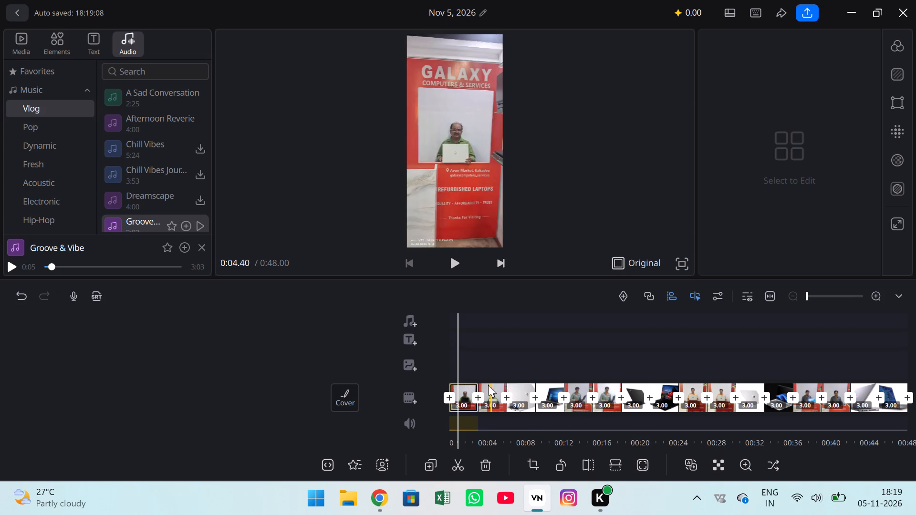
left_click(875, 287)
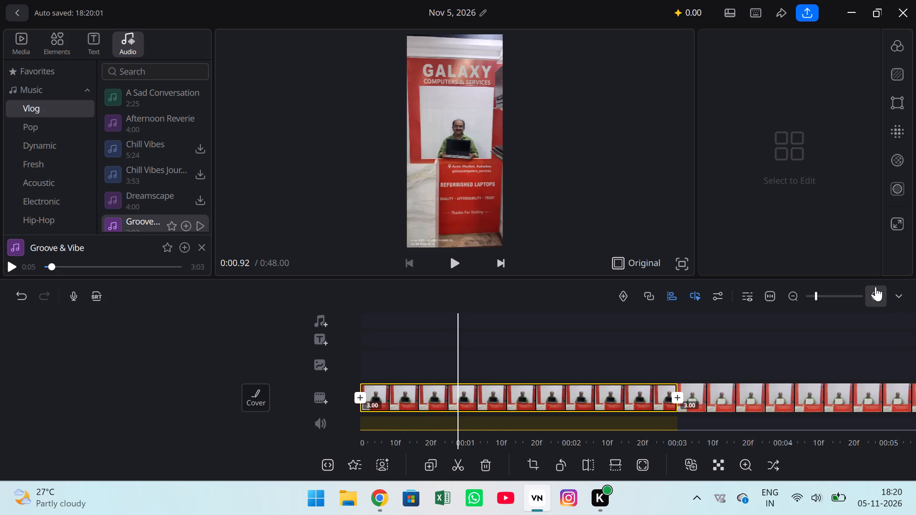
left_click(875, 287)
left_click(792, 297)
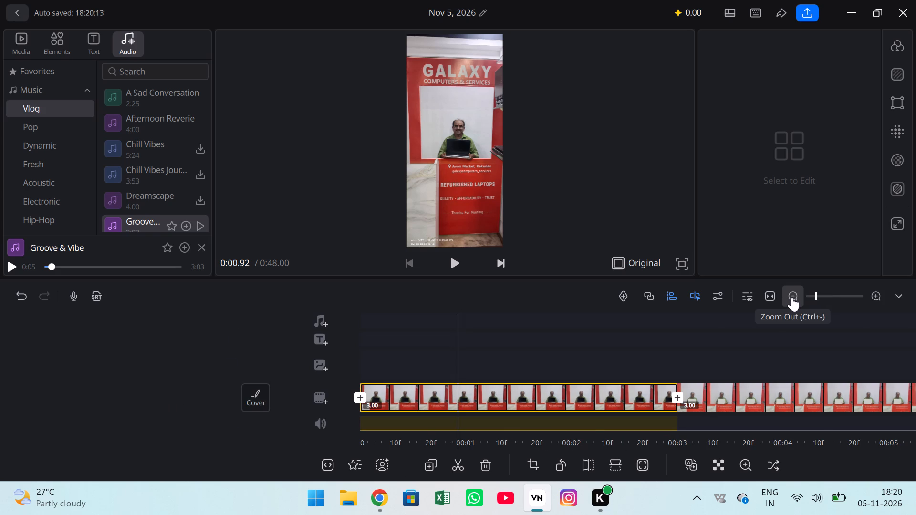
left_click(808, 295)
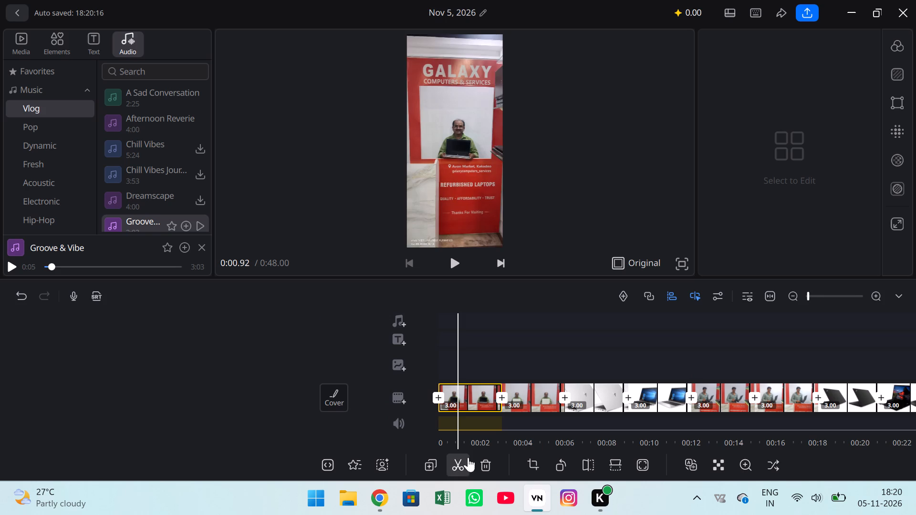
Select the first shop photo clip on the main track and position the playhead at about 1.9 seconds within it.
left_click(477, 404)
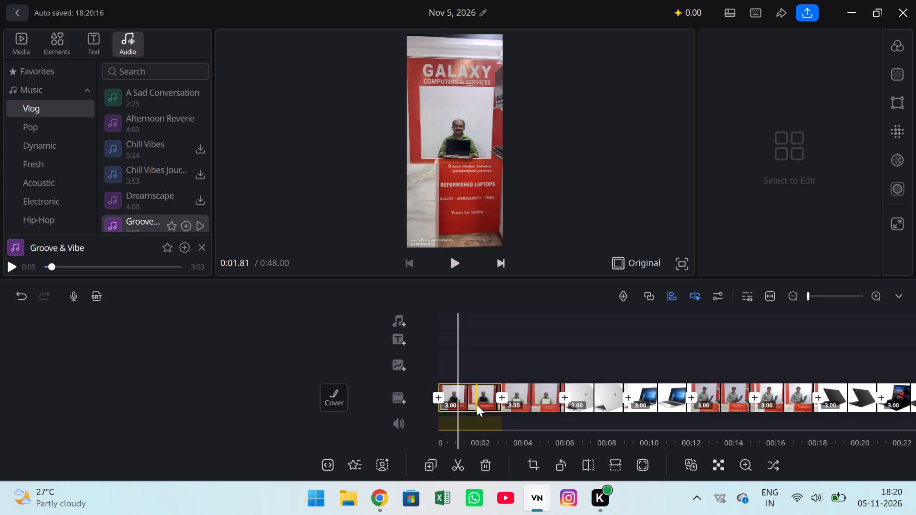
left_click(467, 186)
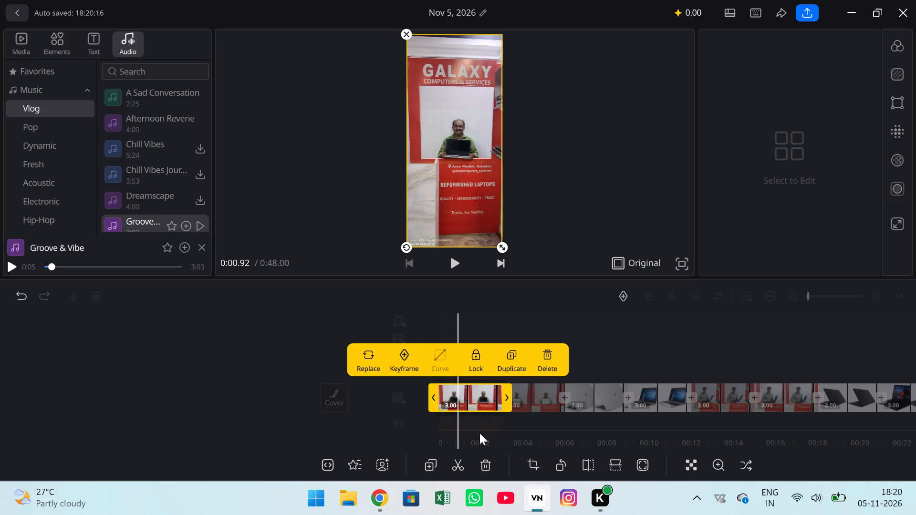
left_click_drag(481, 437, 468, 440)
left_click_drag(468, 440, 457, 440)
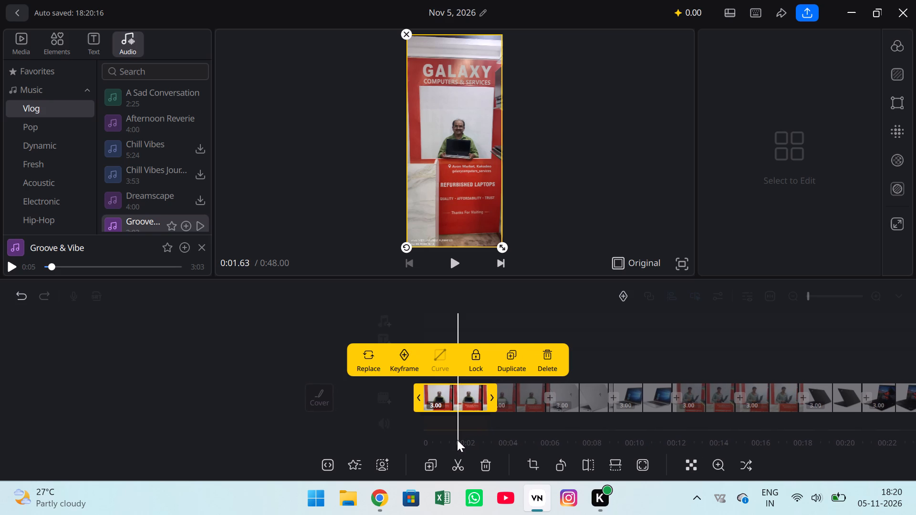
left_click_drag(457, 440, 457, 440)
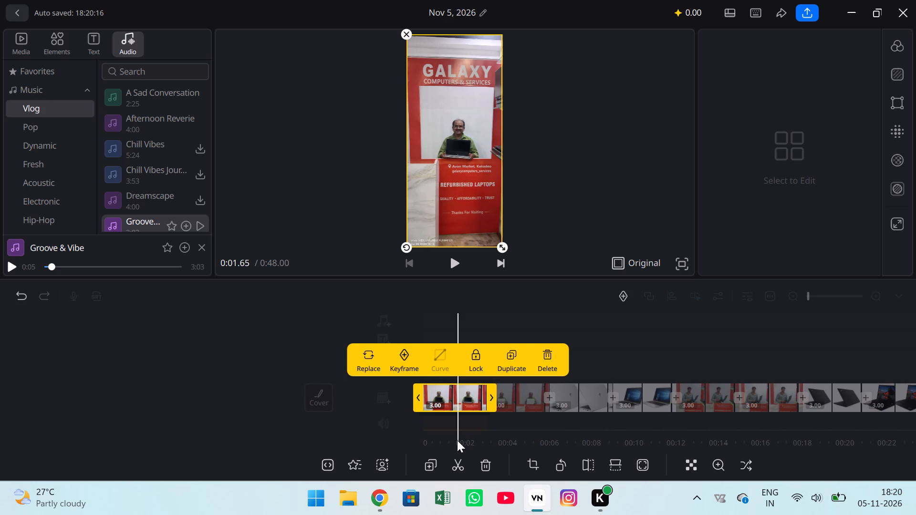
left_click_drag(457, 440, 447, 442)
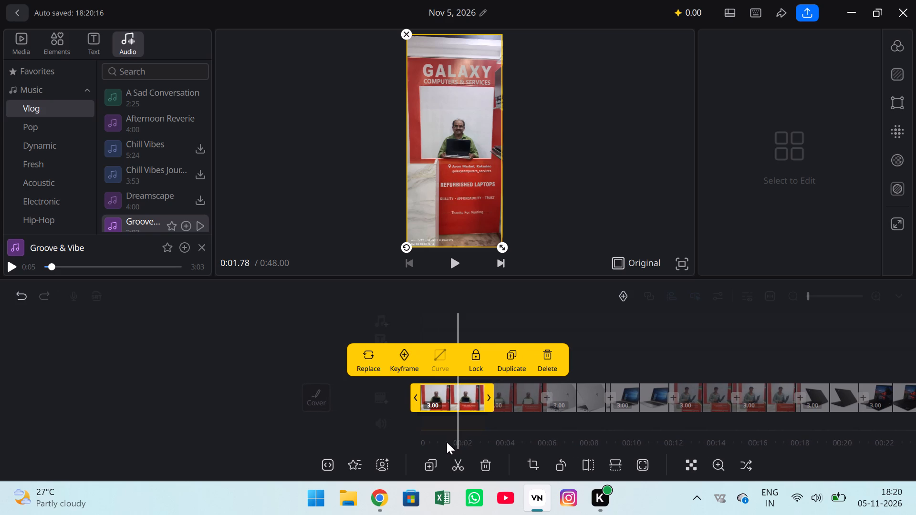
left_click_drag(472, 422, 461, 423)
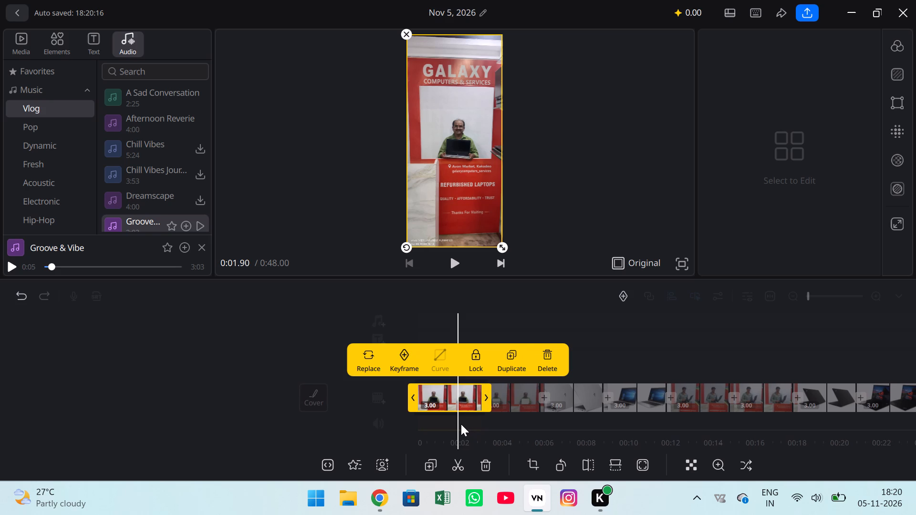
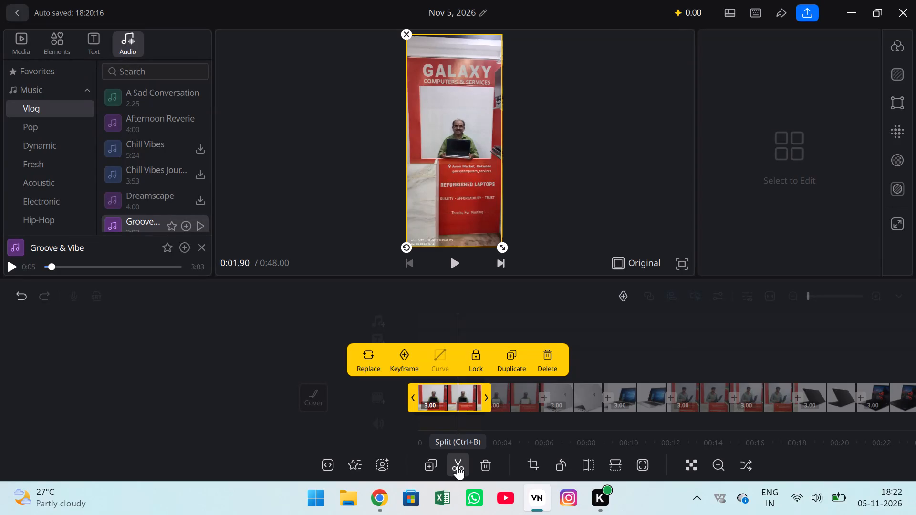
Split the first shop photo clip at 1.90 seconds and delete its remainder, leaving a 1.90-second clip.
left_click(460, 467)
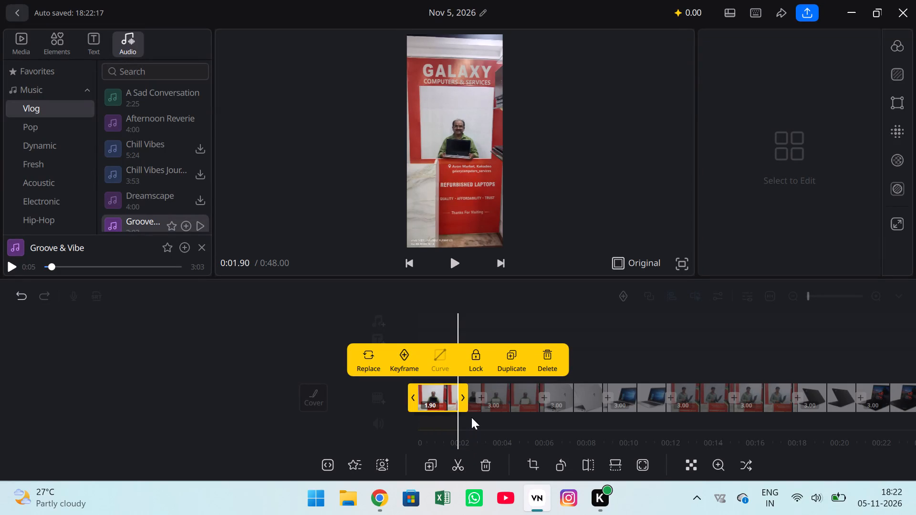
left_click(472, 407)
left_click(472, 407)
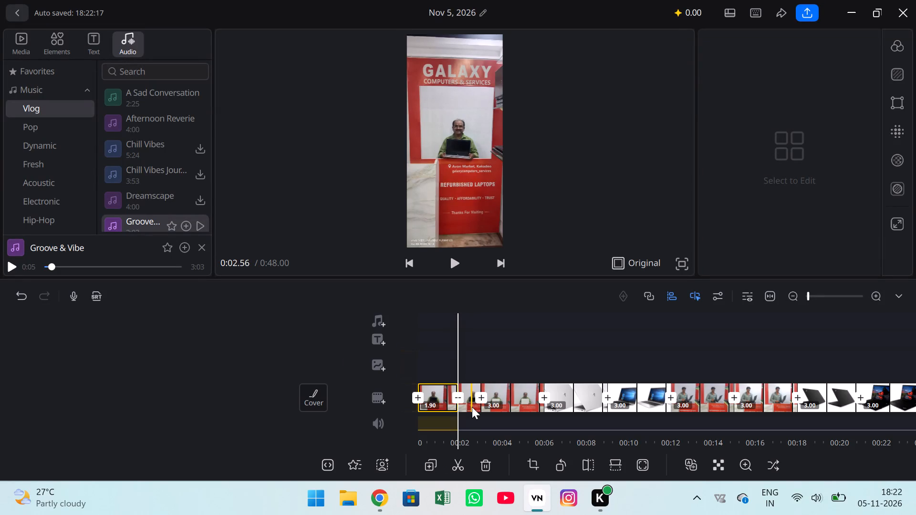
left_click_drag(478, 342, 456, 344)
left_click(489, 461)
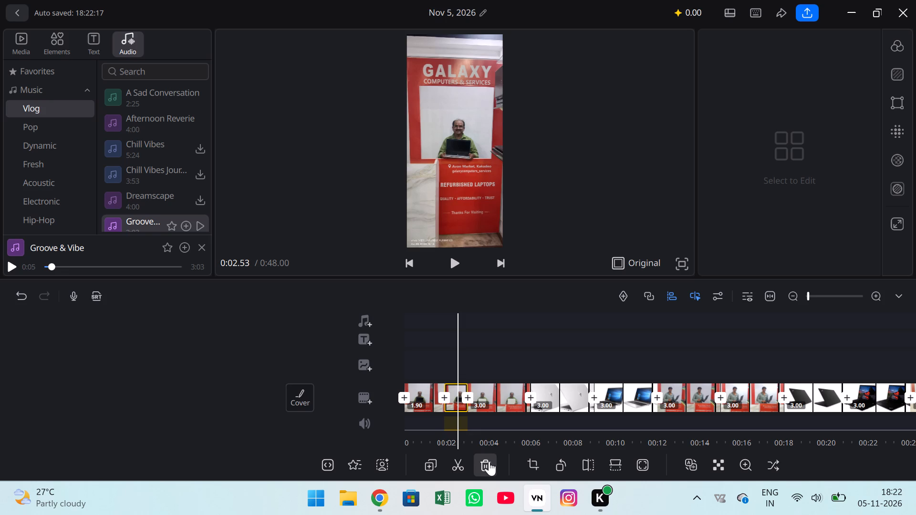
Split the second shop photo clip at about 3.69 seconds on the timeline and delete its remainder, leaving 1.79 seconds.
left_click_drag(493, 354, 483, 354)
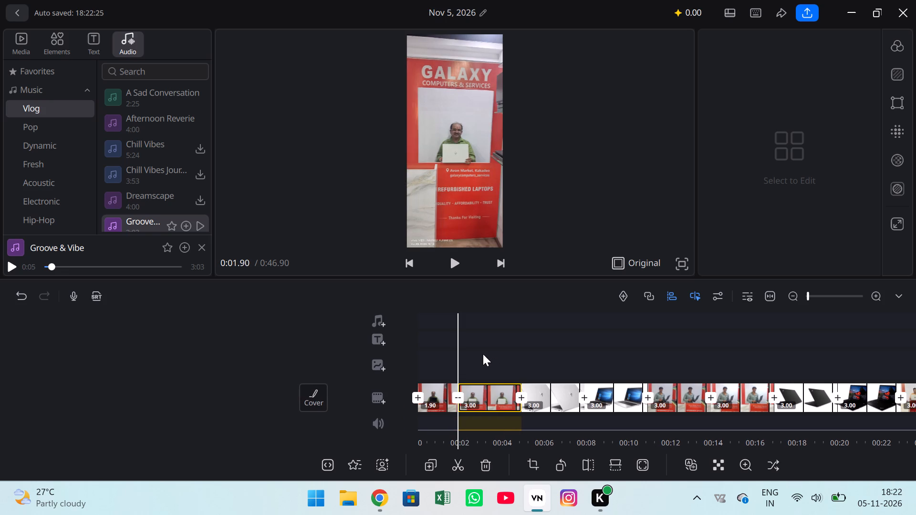
left_click_drag(483, 354, 447, 357)
left_click(463, 467)
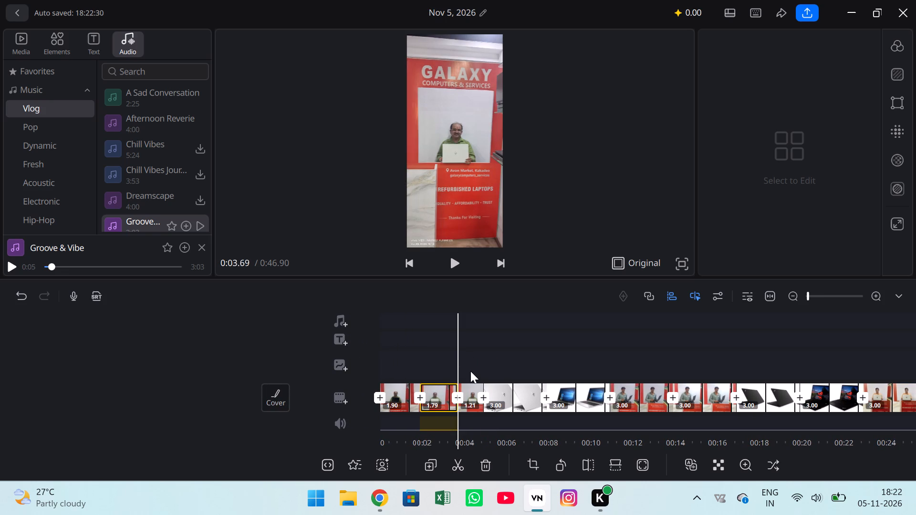
left_click_drag(470, 371, 457, 370)
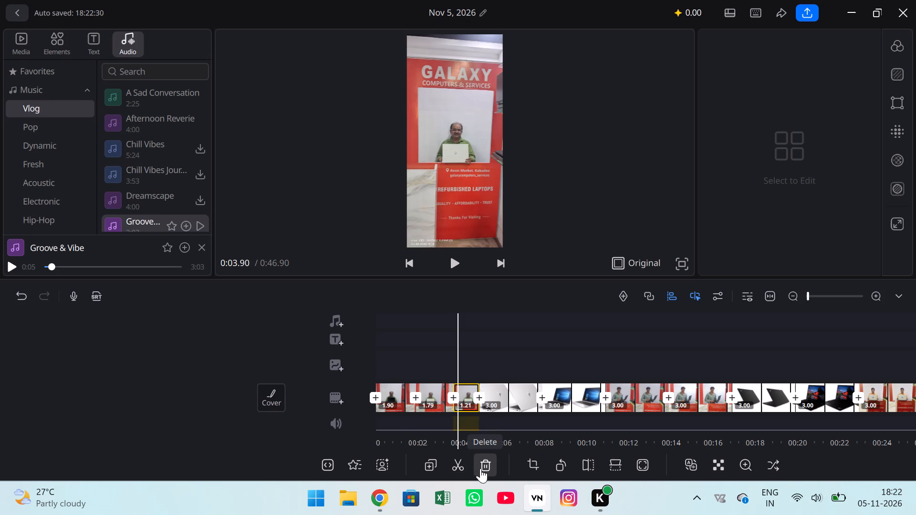
left_click(480, 468)
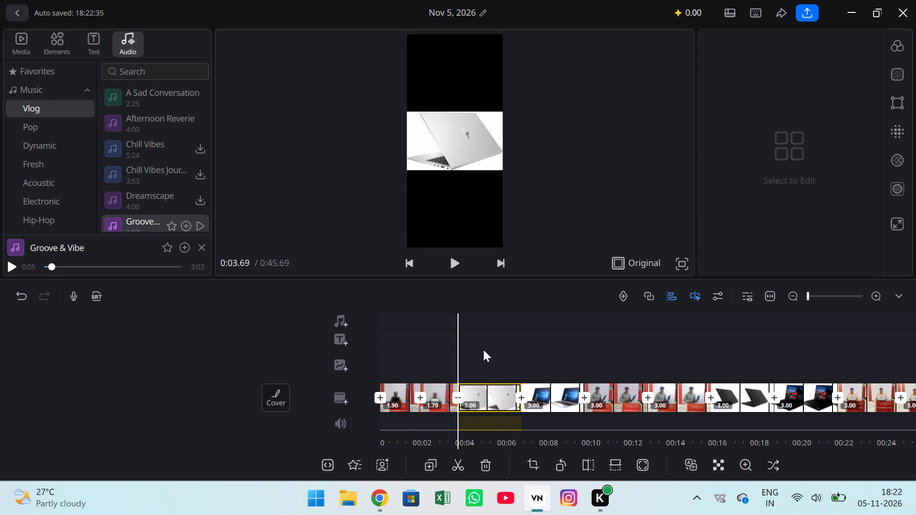
Split the silver HP laptop rear-view clip at about 5.43 seconds on the timeline and delete its remainder, leaving 1.74 seconds.
left_click_drag(479, 348, 427, 354)
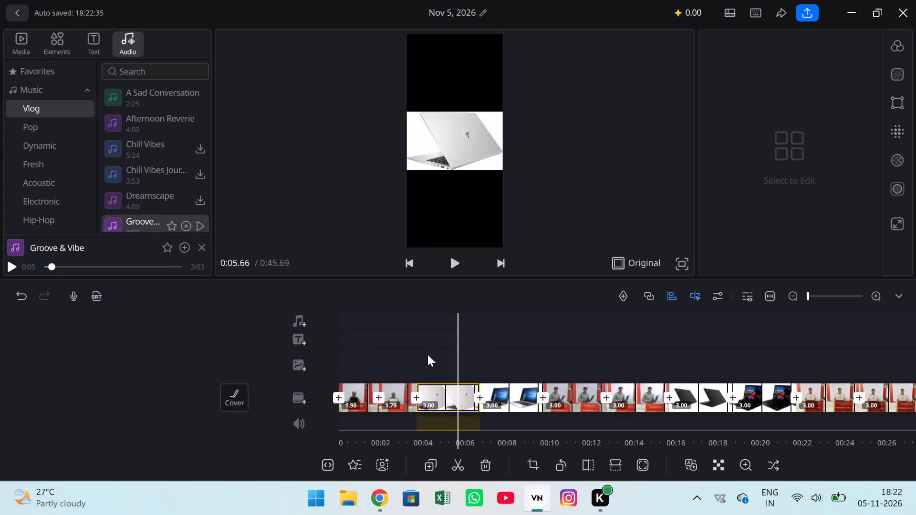
left_click_drag(427, 354, 432, 353)
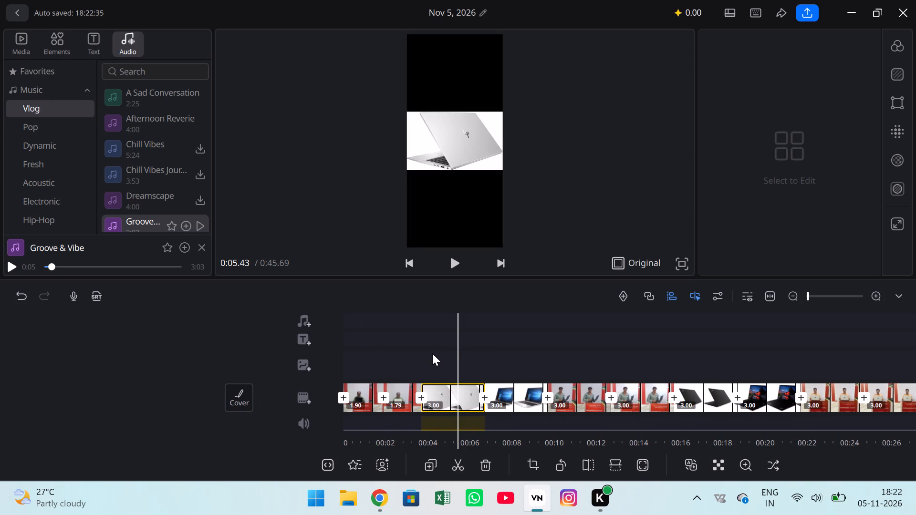
left_click(468, 471)
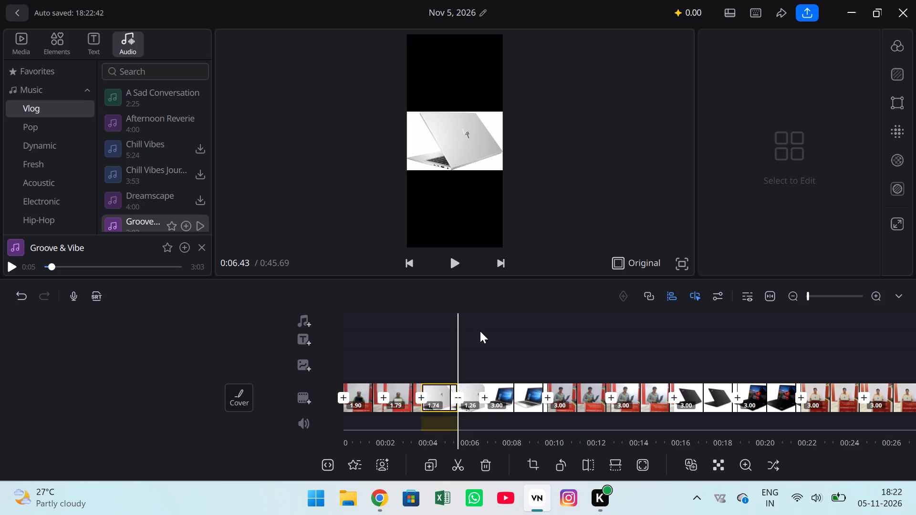
left_click_drag(476, 330, 461, 332)
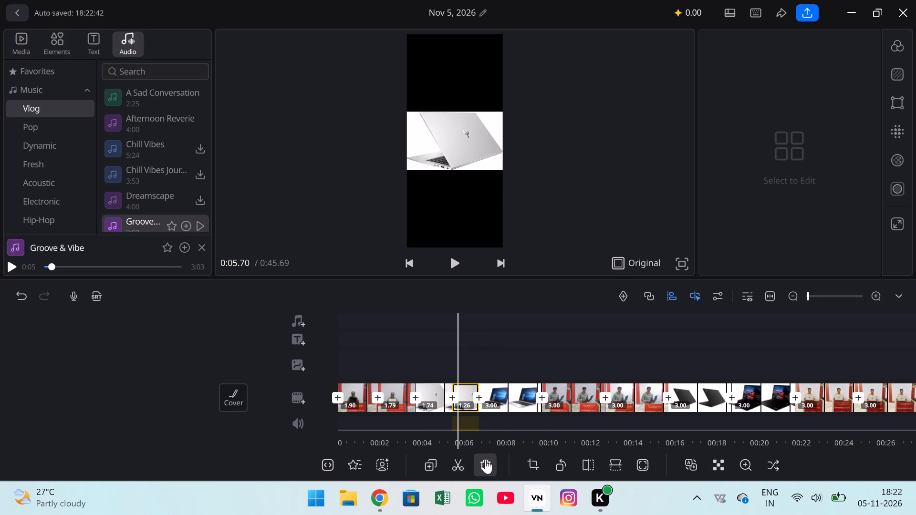
left_click(485, 462)
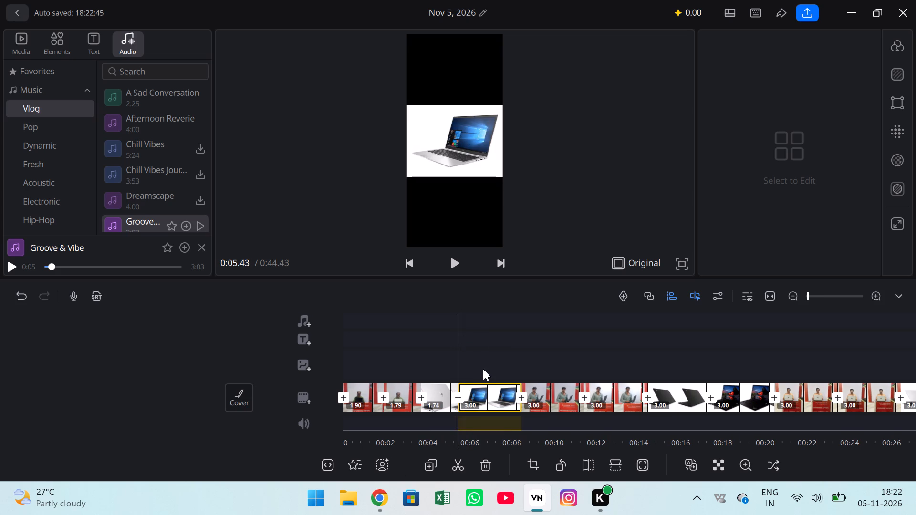
Split the HP laptop clip with the blue screen at about 7.22 seconds and delete its remainder, leaving 1.79 seconds.
left_click_drag(483, 369, 457, 371)
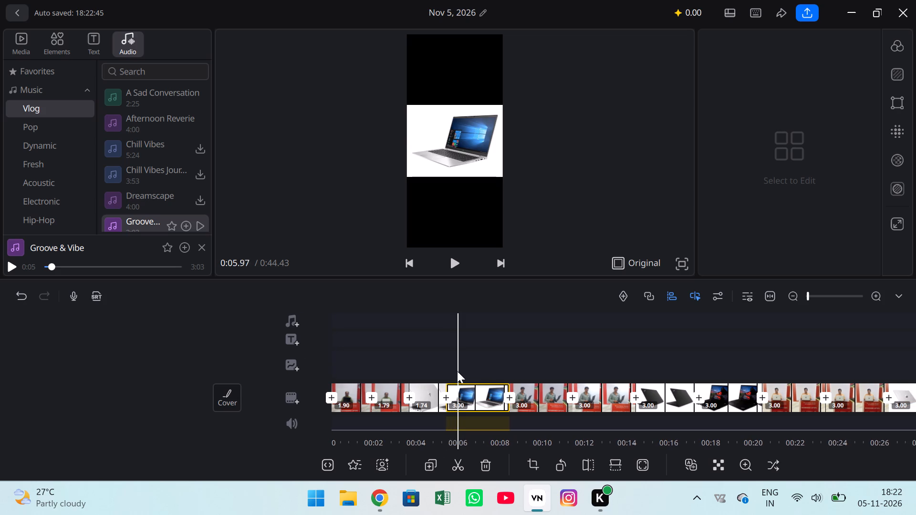
left_click_drag(457, 371, 438, 375)
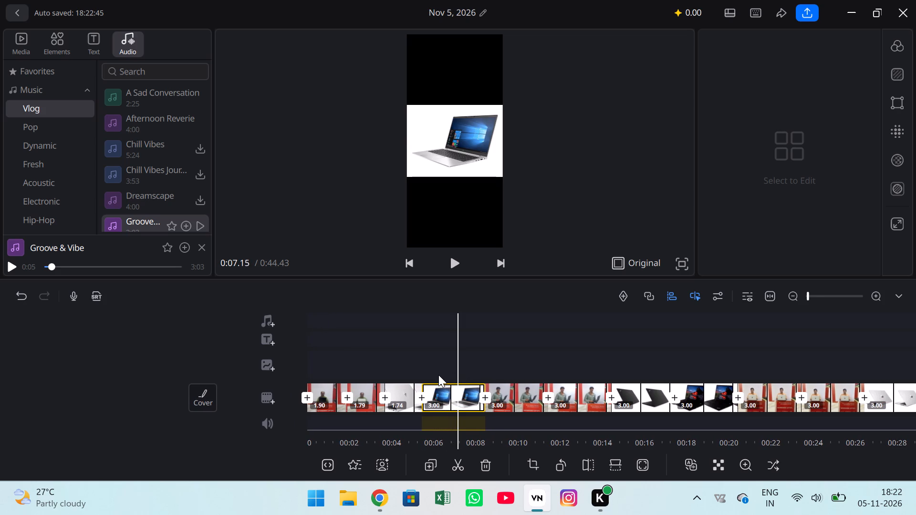
left_click_drag(438, 375, 437, 376)
left_click(458, 461)
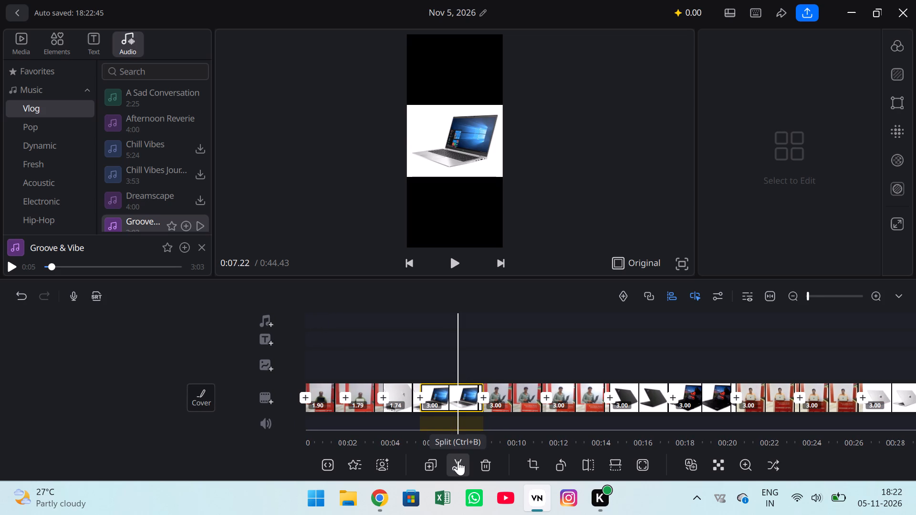
left_click_drag(465, 339, 449, 343)
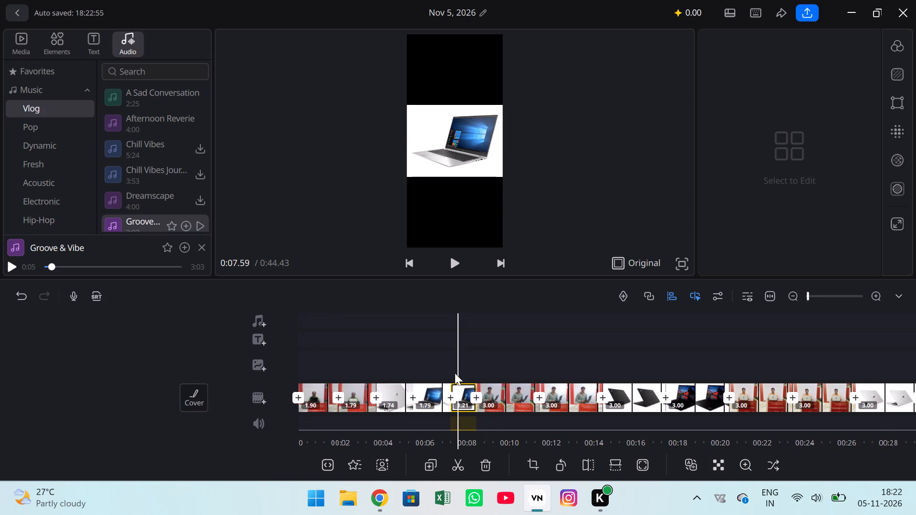
left_click(482, 461)
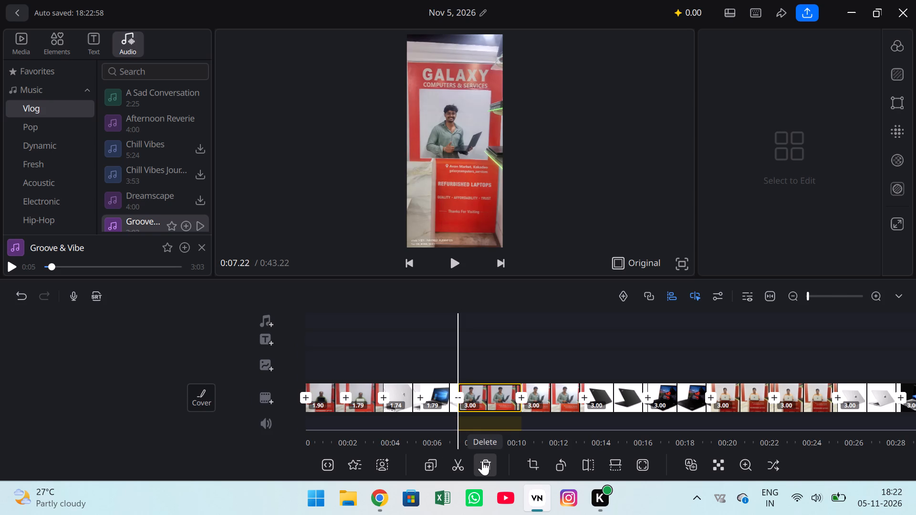
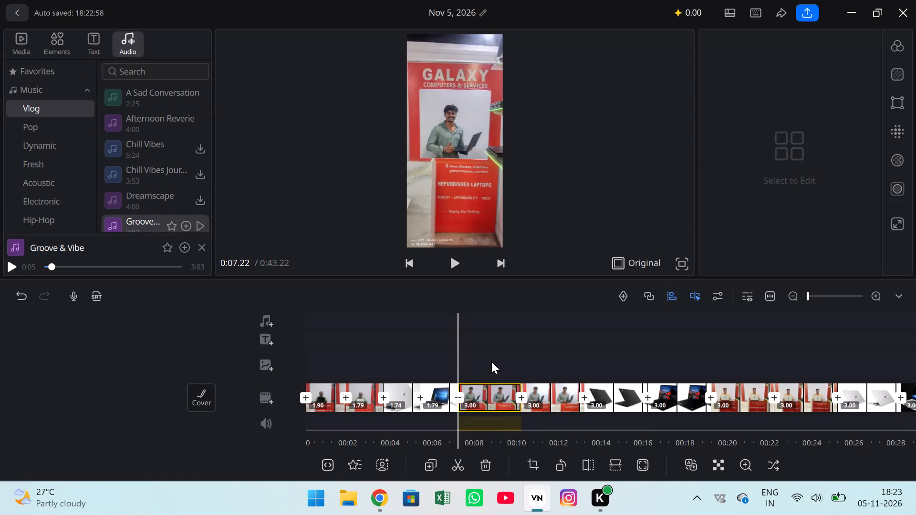
Split the first shop photo clip of the man in the green shirt at 9.05 seconds and delete its remainder, leaving 1.83 seconds.
left_click_drag(490, 361, 448, 365)
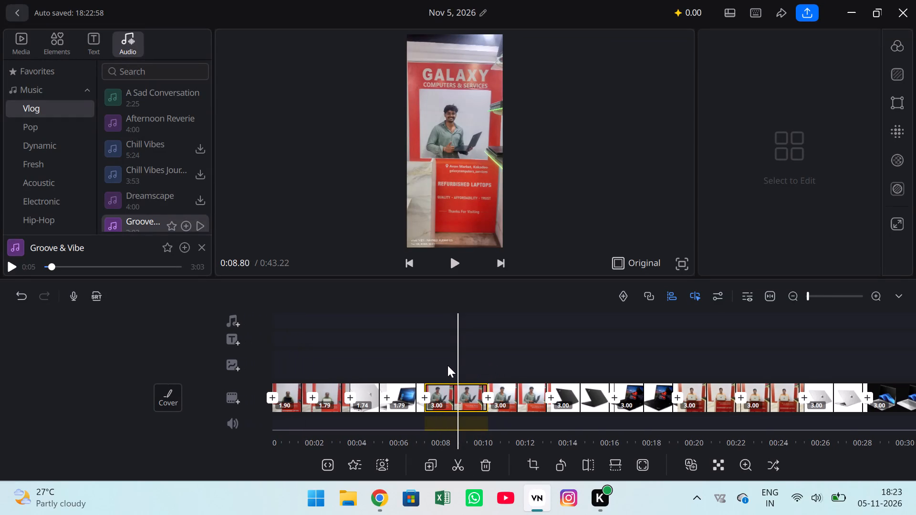
left_click_drag(448, 365, 446, 365)
left_click_drag(446, 365, 436, 369)
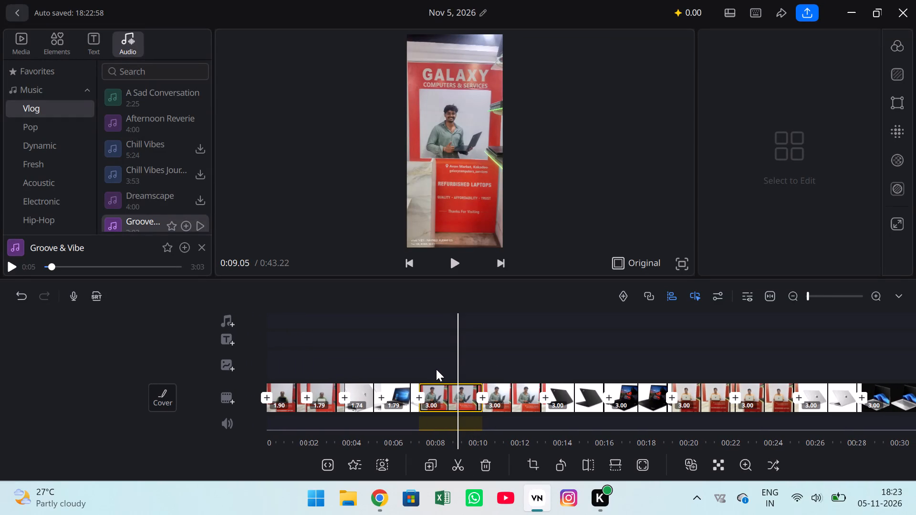
left_click(453, 466)
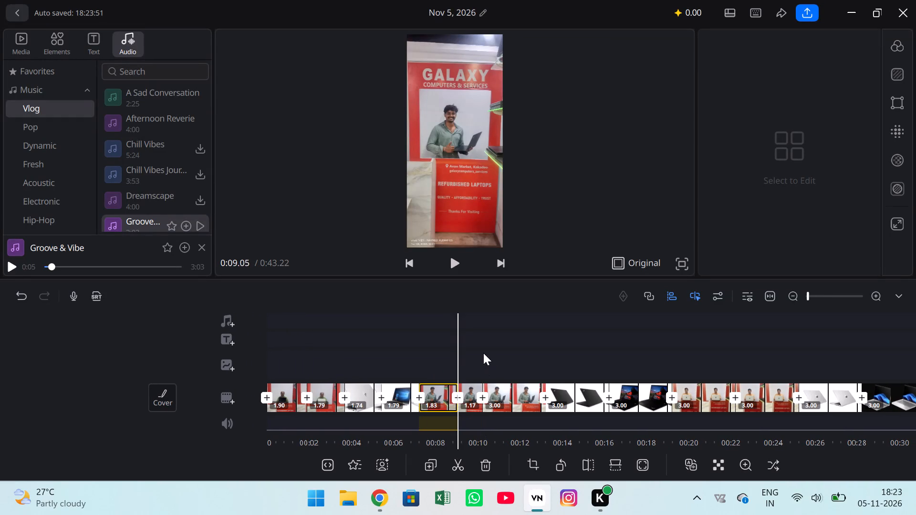
left_click_drag(471, 352, 458, 356)
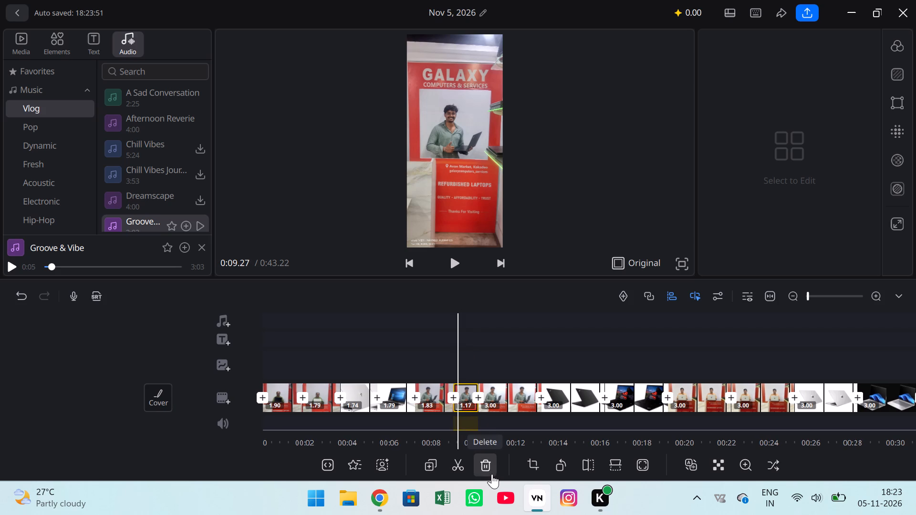
left_click(492, 474)
Split the second shop photo clip of the man in the green shirt and delete its remainder, leaving a 1.92-second clip.
left_click_drag(501, 330, 480, 336)
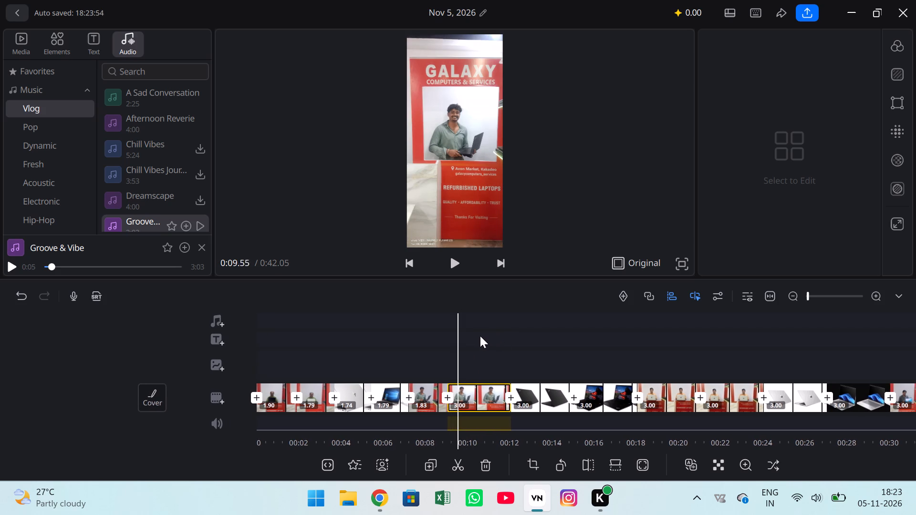
left_click_drag(480, 336, 452, 342)
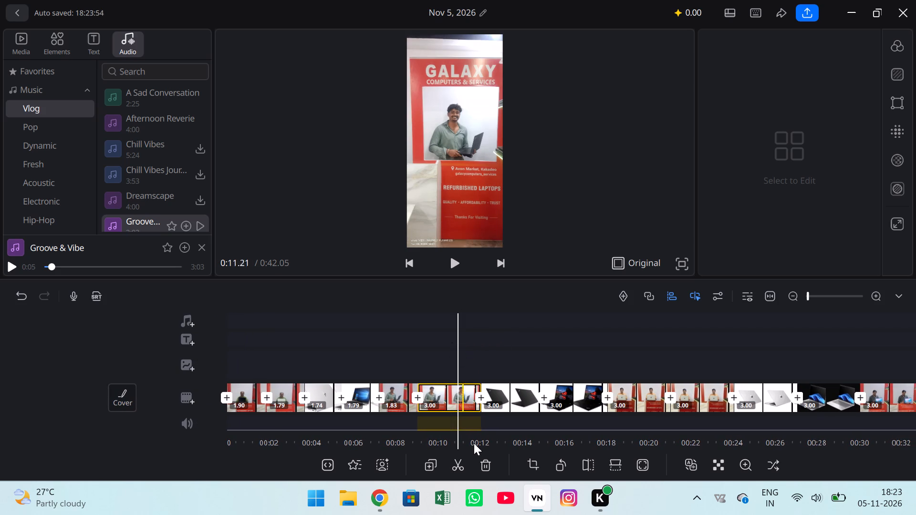
left_click(464, 472)
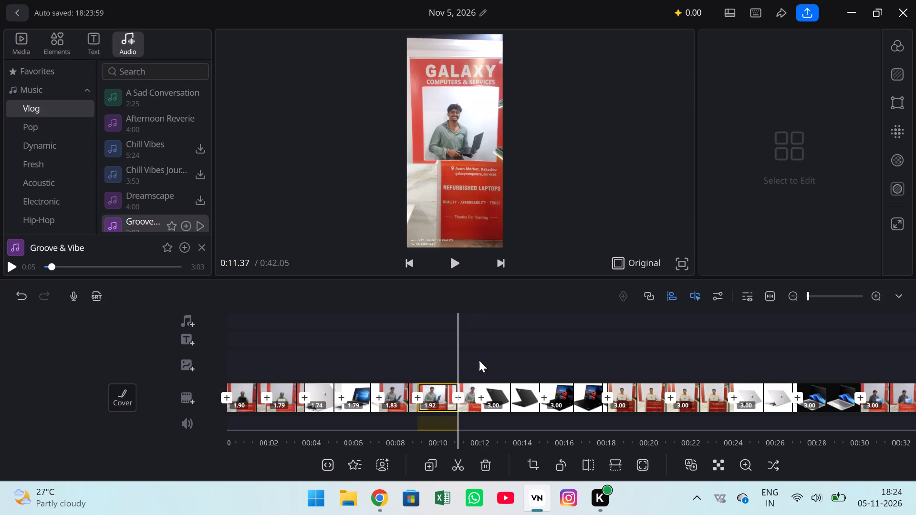
left_click_drag(476, 355, 459, 356)
left_click(486, 467)
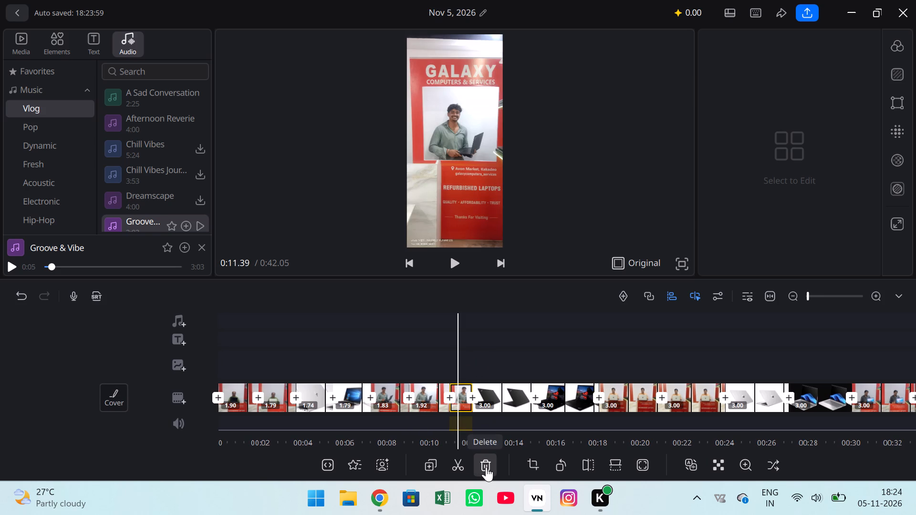
Split the black Lenovo laptop rear-view clip at 13.26 seconds on the timeline and delete its remainder, leaving 2.29 seconds.
left_click_drag(488, 329, 451, 334)
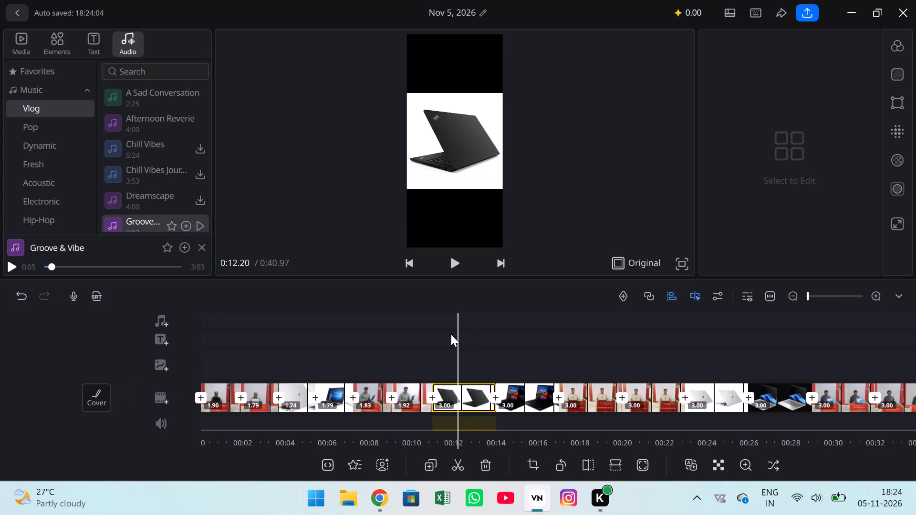
left_click_drag(451, 334, 431, 335)
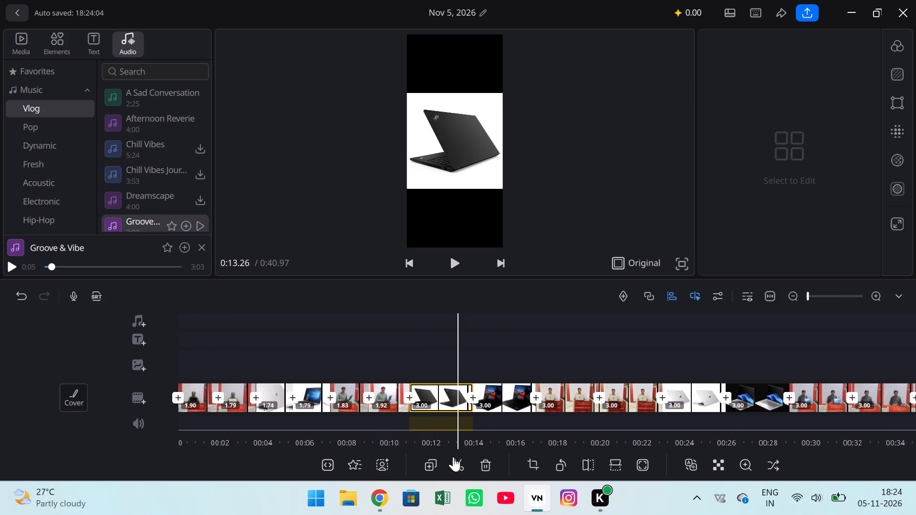
left_click(453, 457)
left_click_drag(469, 346, 456, 346)
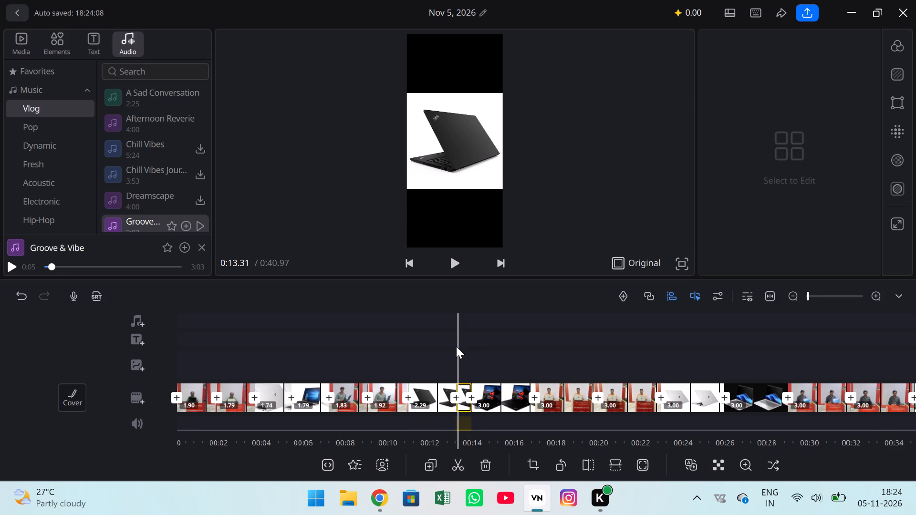
left_click_drag(456, 346, 455, 346)
left_click(486, 462)
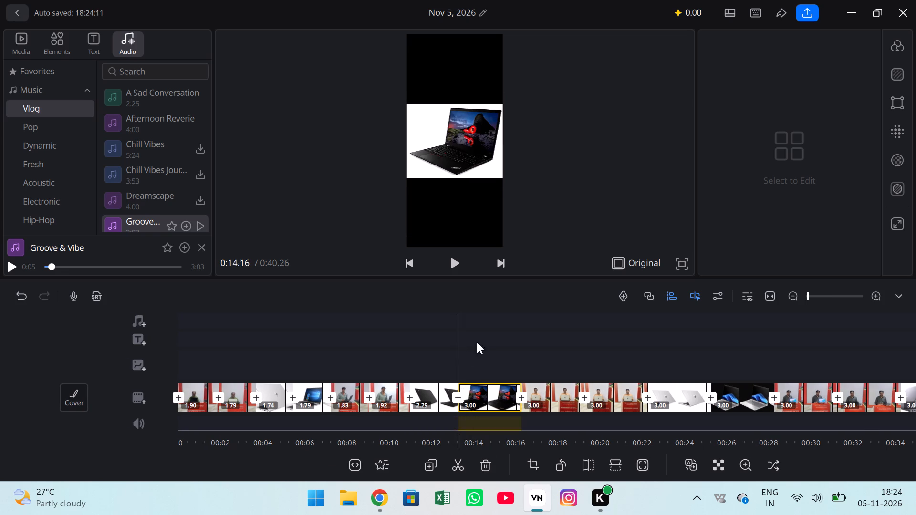
Split the black Lenovo laptop front-view clip at 15.32 seconds on the timeline and delete its remainder, leaving 2.06 seconds.
left_click_drag(471, 333, 419, 338)
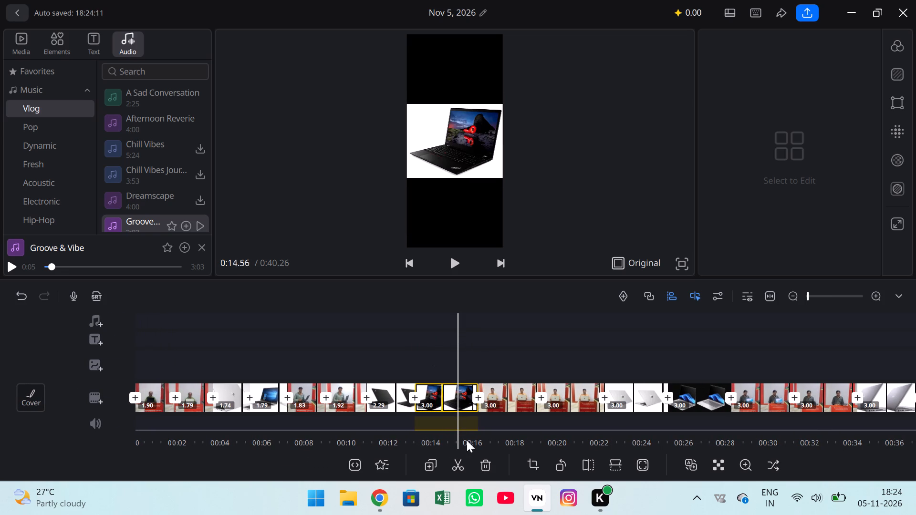
left_click(464, 466)
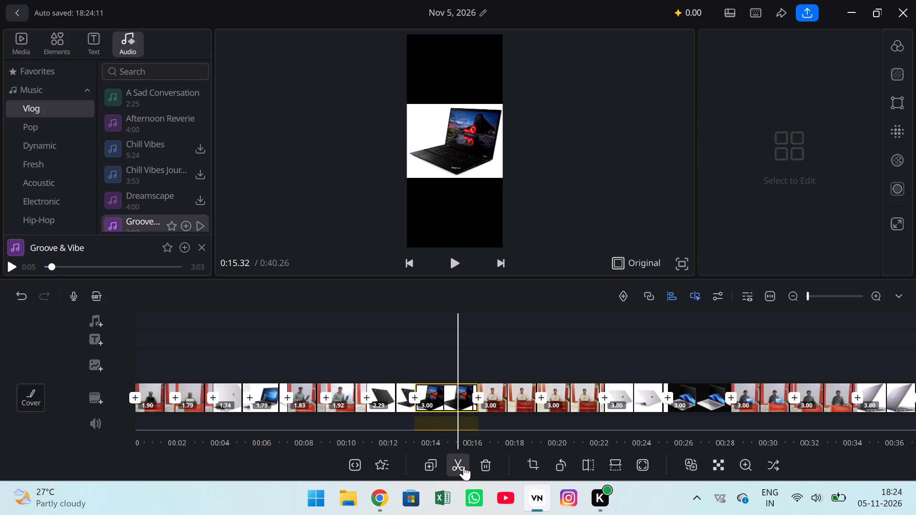
left_click_drag(488, 331, 465, 331)
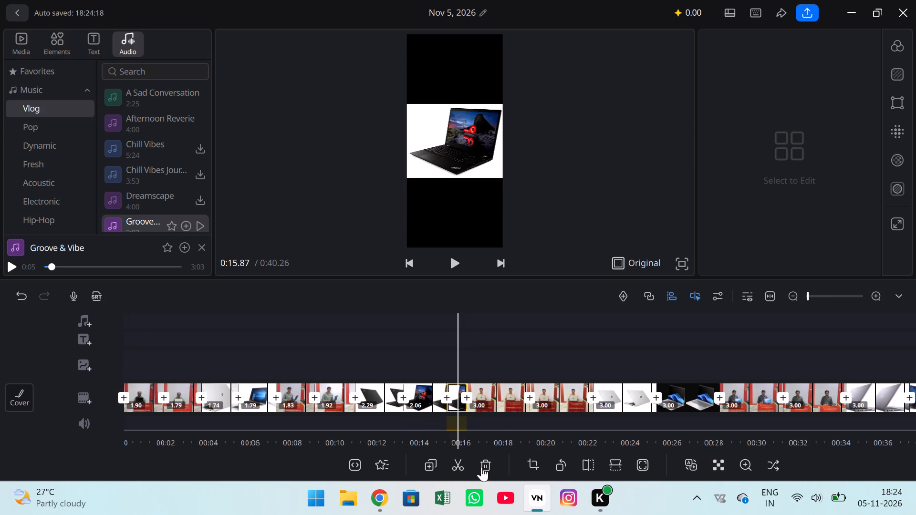
left_click(481, 463)
Split the first shop photo clip of the man in the orange shirt at 17.38 seconds and delete its remainder, leaving 2.06 seconds.
left_click_drag(468, 323, 414, 331)
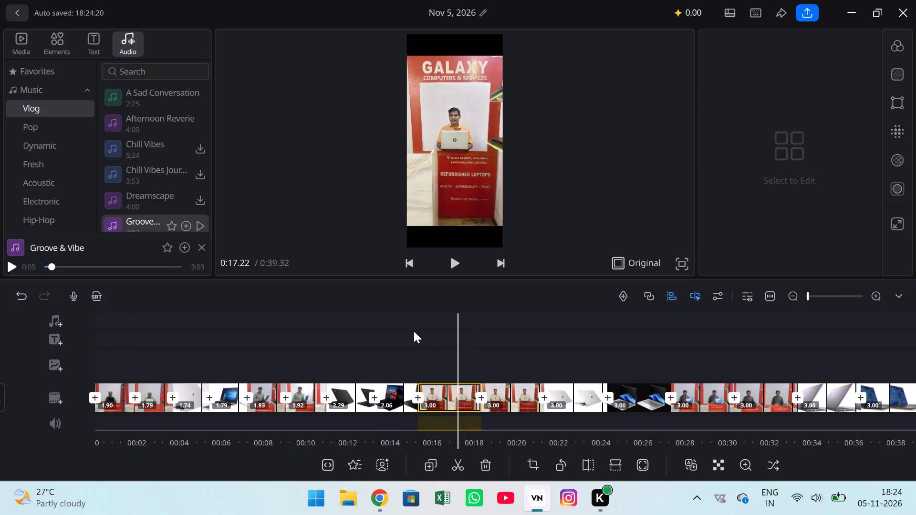
left_click_drag(414, 331, 415, 332)
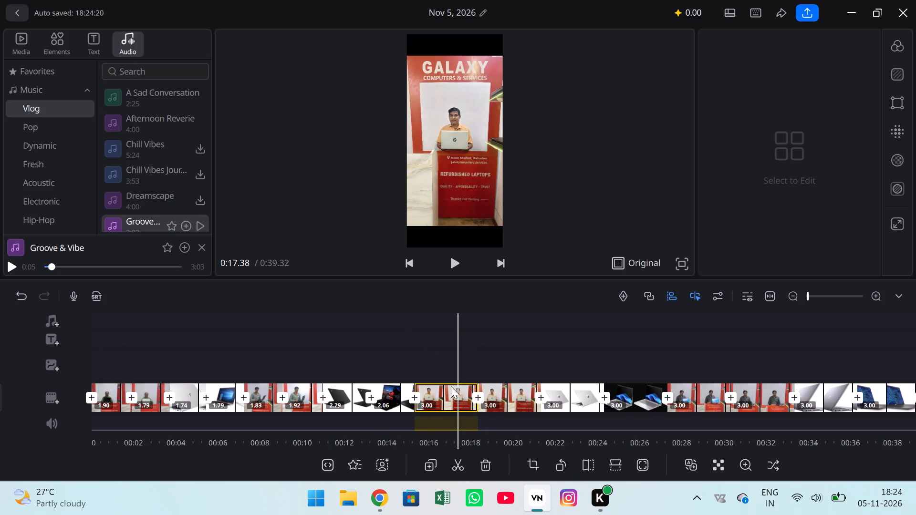
left_click(462, 470)
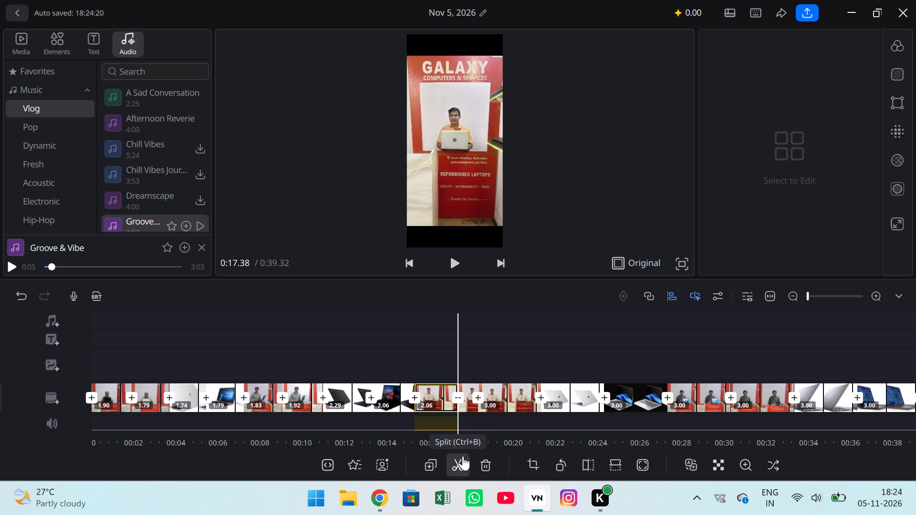
left_click_drag(485, 345, 467, 347)
left_click(484, 467)
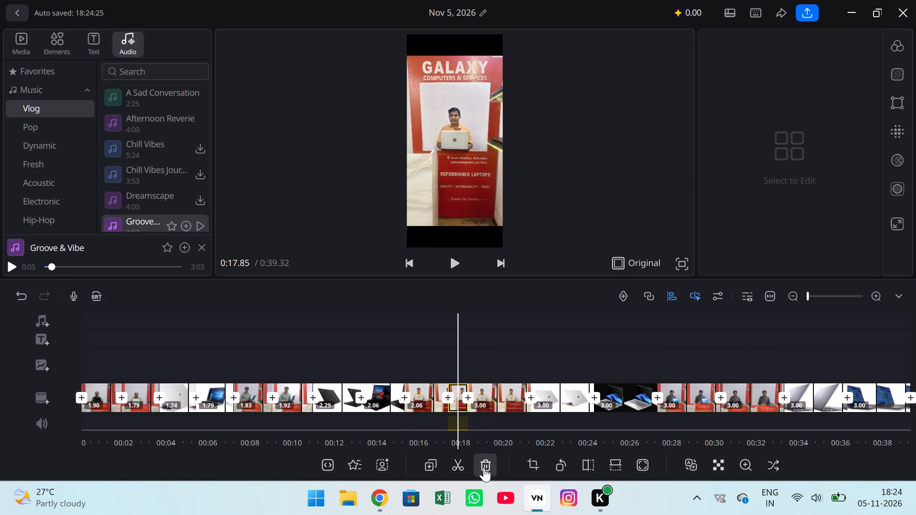
Split the second shop photo clip of the man in the orange shirt at 19.43 seconds and delete its remainder, leaving 2.06 seconds.
left_click_drag(477, 354, 427, 358)
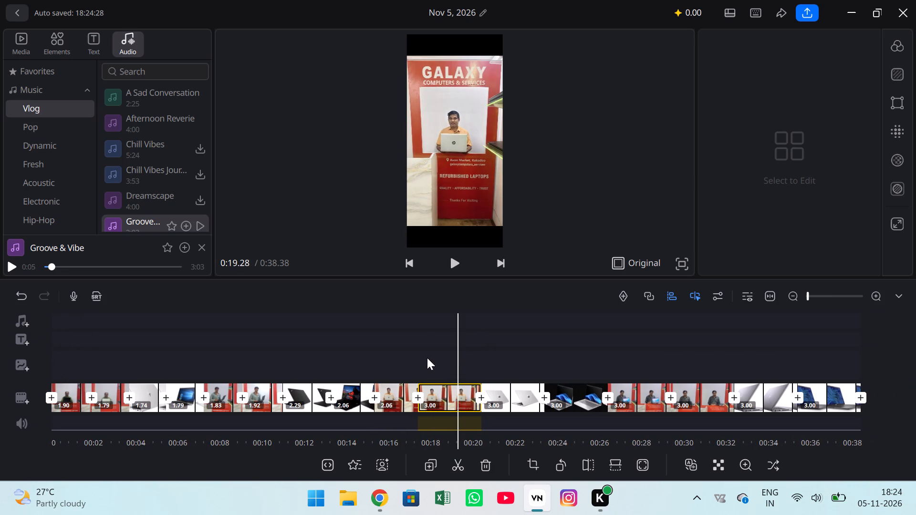
left_click_drag(427, 358, 424, 358)
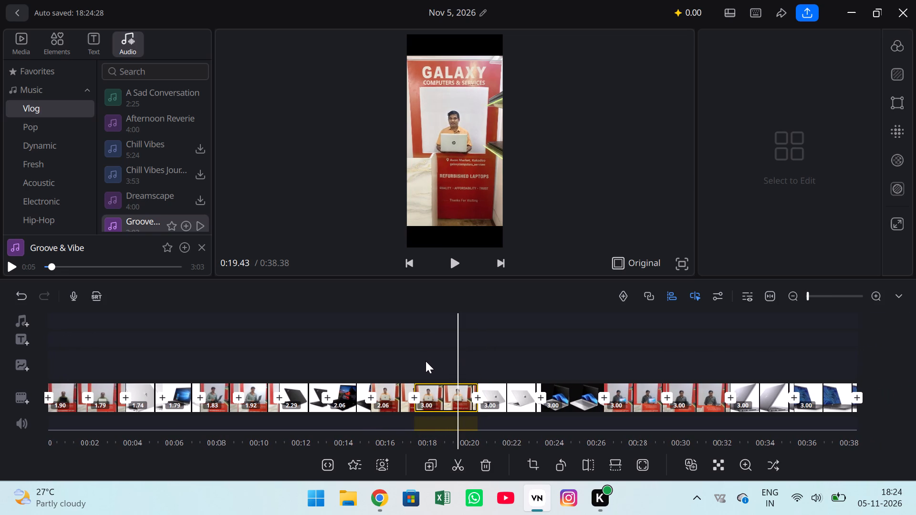
left_click(454, 466)
left_click_drag(479, 329, 465, 330)
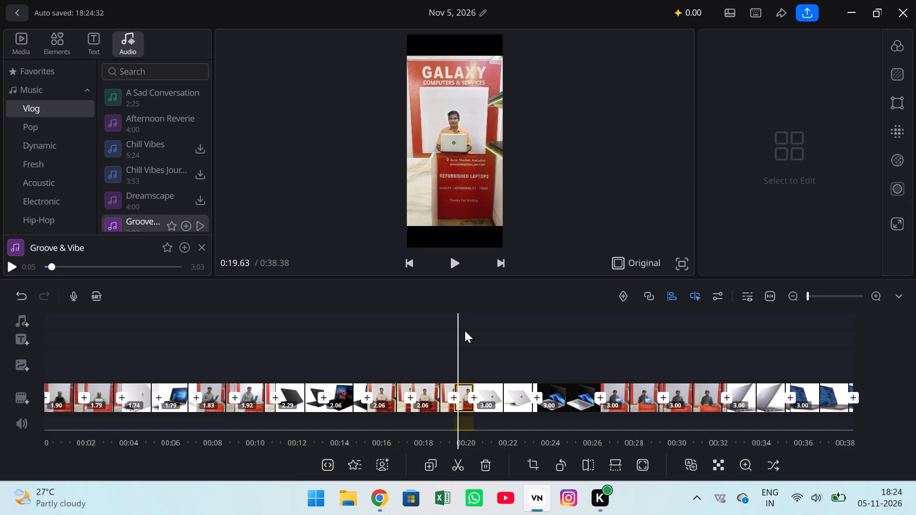
left_click_drag(465, 330, 459, 333)
left_click(487, 463)
Split the silver HP laptop rear-view clip after the orange-shirt photos at 21.61 seconds and delete its remainder, leaving 2.17 seconds.
left_click_drag(486, 316, 473, 316)
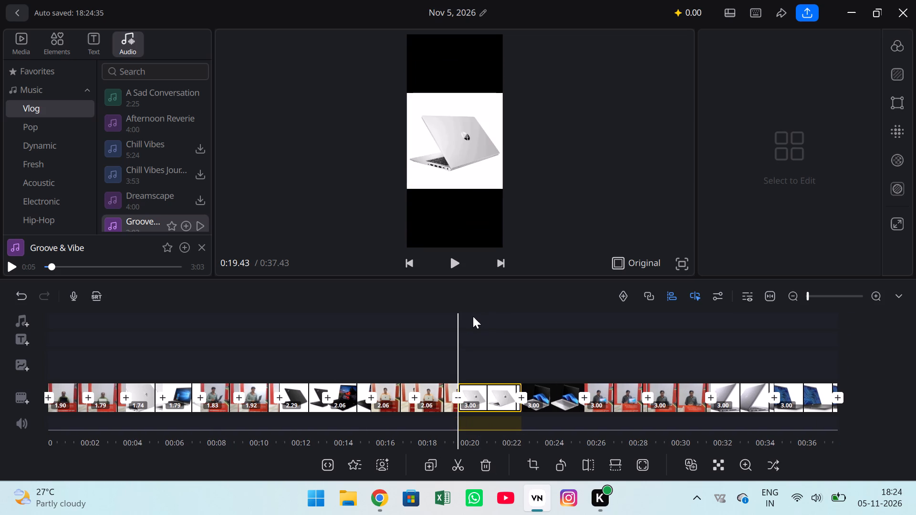
left_click_drag(473, 316, 428, 328)
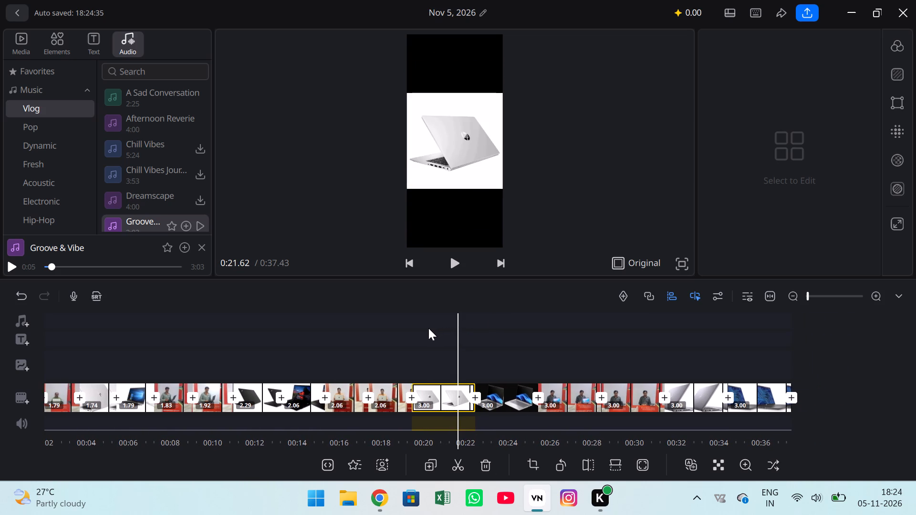
left_click_drag(428, 328, 442, 328)
left_click_drag(433, 330, 432, 330)
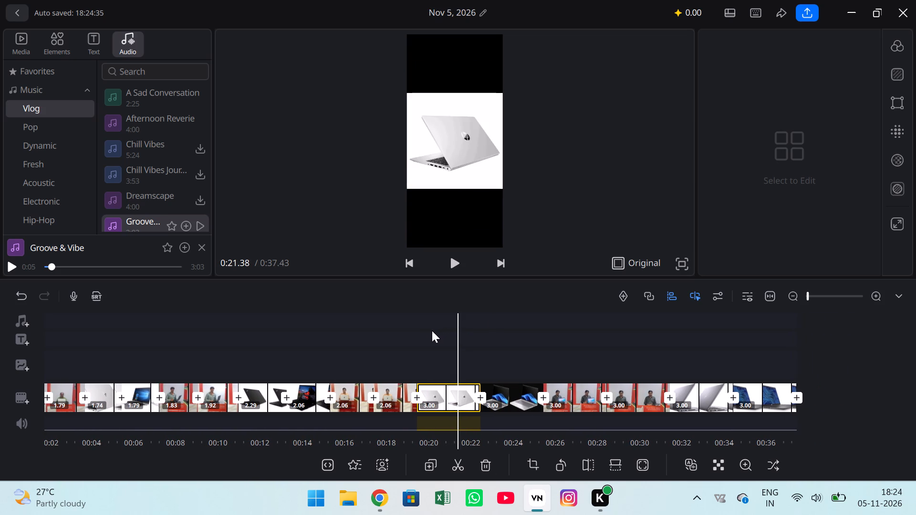
left_click_drag(432, 330, 419, 333)
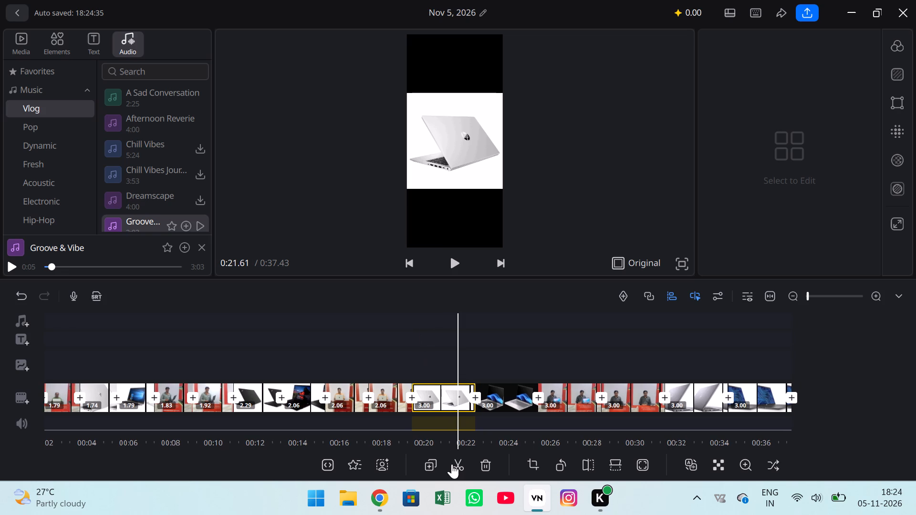
left_click(452, 470)
left_click_drag(479, 352, 465, 352)
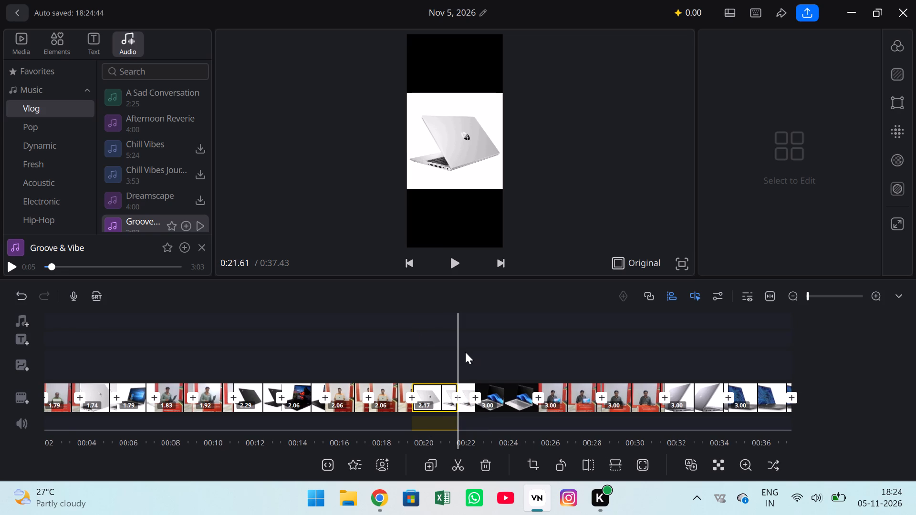
left_click_drag(465, 352, 461, 353)
left_click(485, 465)
Split the black-background laptop clip at 23.80 seconds on the timeline and delete its remainder, leaving 2.19 seconds.
left_click_drag(473, 353, 456, 352)
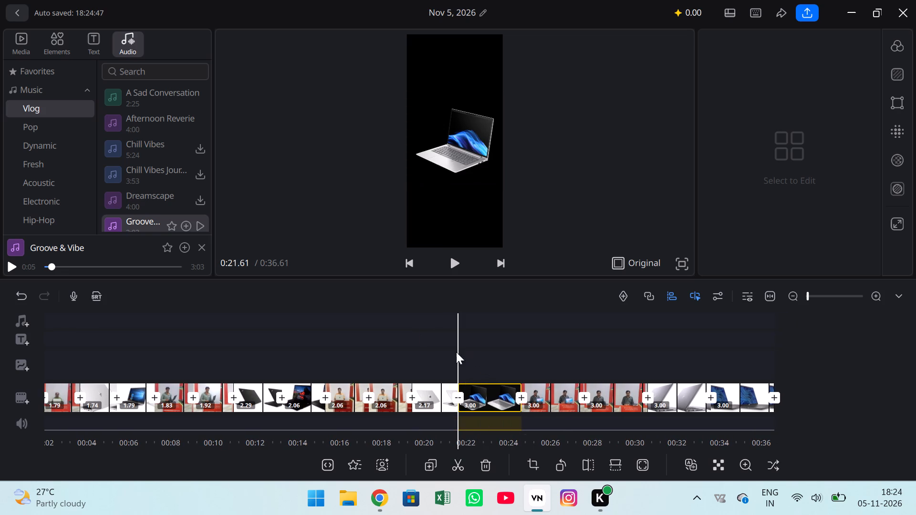
left_click_drag(456, 352, 417, 355)
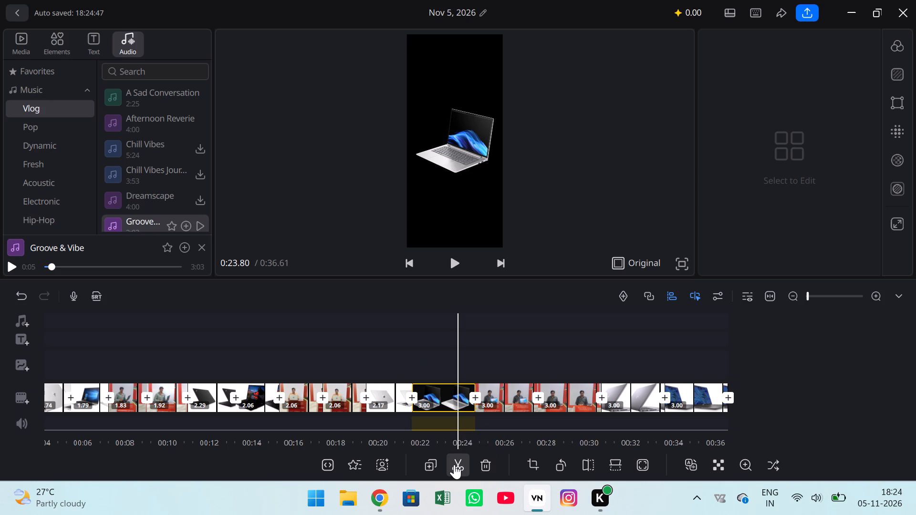
left_click(454, 464)
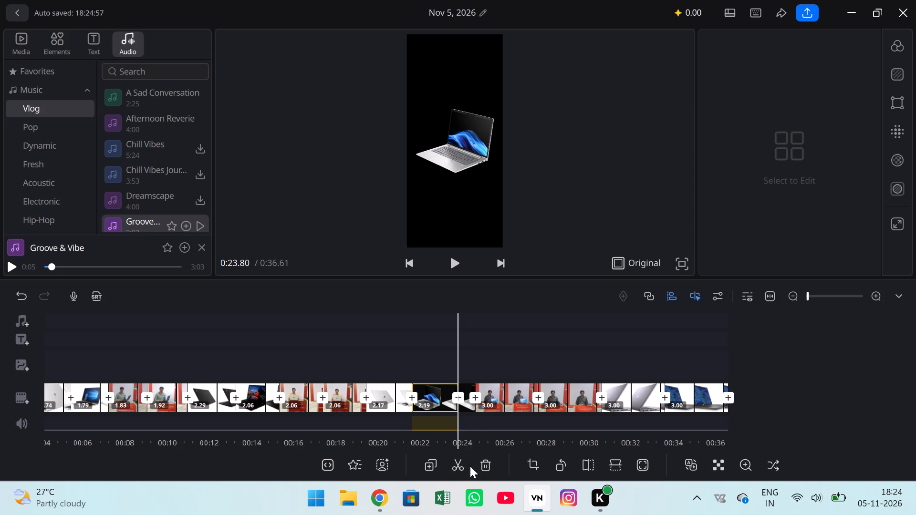
left_click_drag(470, 367, 458, 369)
left_click(488, 465)
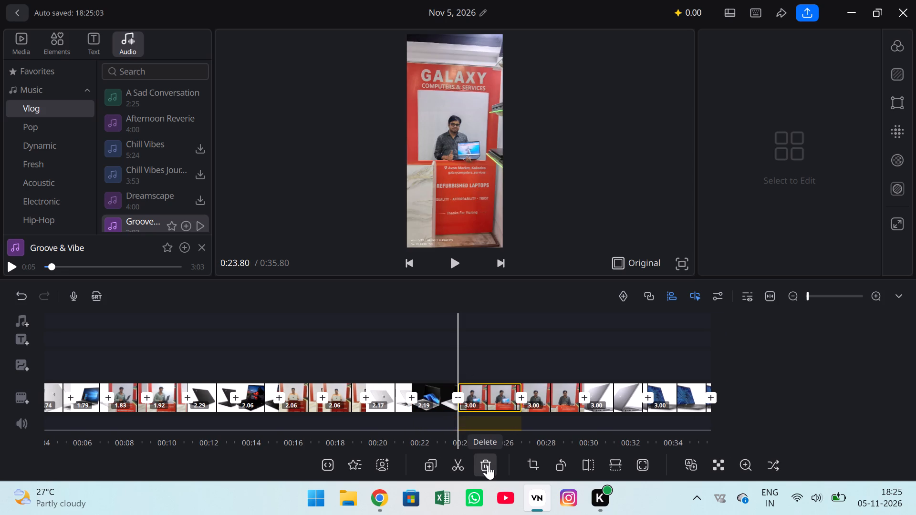
Split the shop photo clip of the bespectacled man with the open laptop at 25.86 seconds and delete its remainder, leaving 2.06 seconds.
left_click_drag(498, 353, 480, 353)
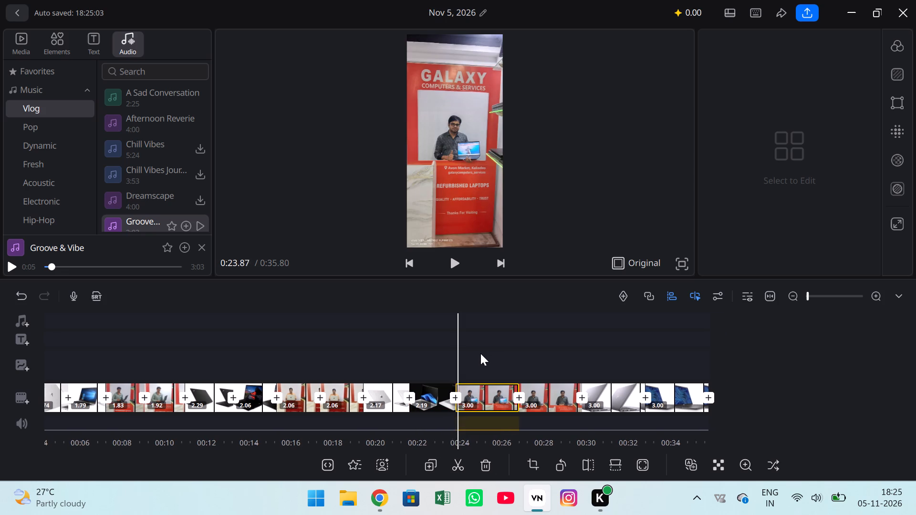
left_click_drag(480, 353, 439, 353)
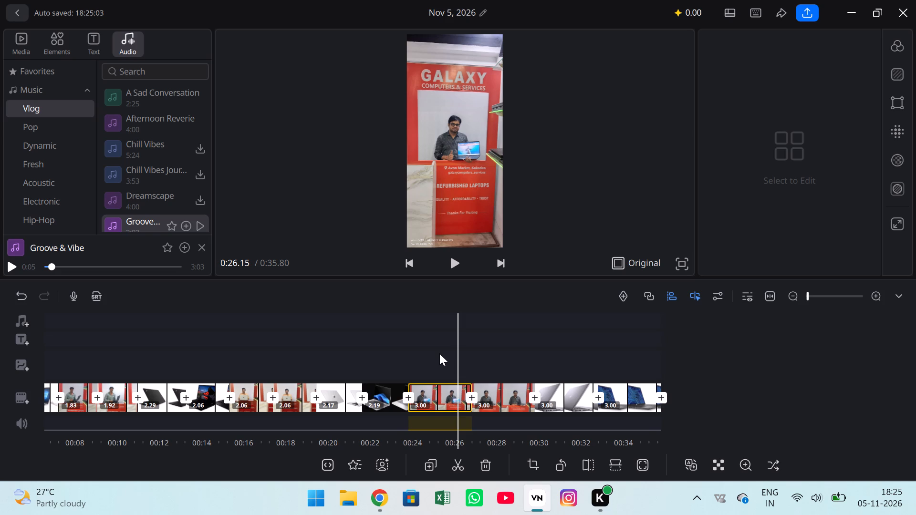
left_click_drag(439, 353, 446, 355)
left_click(456, 463)
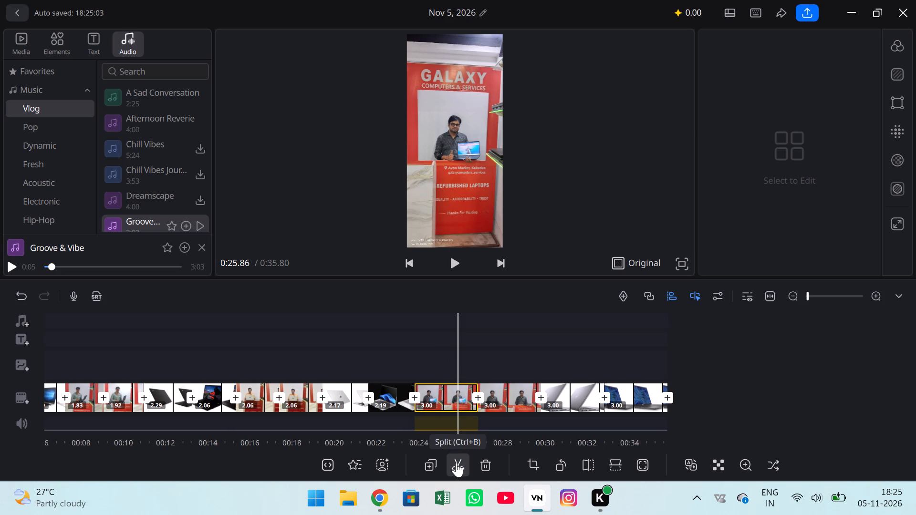
left_click_drag(486, 349, 463, 350)
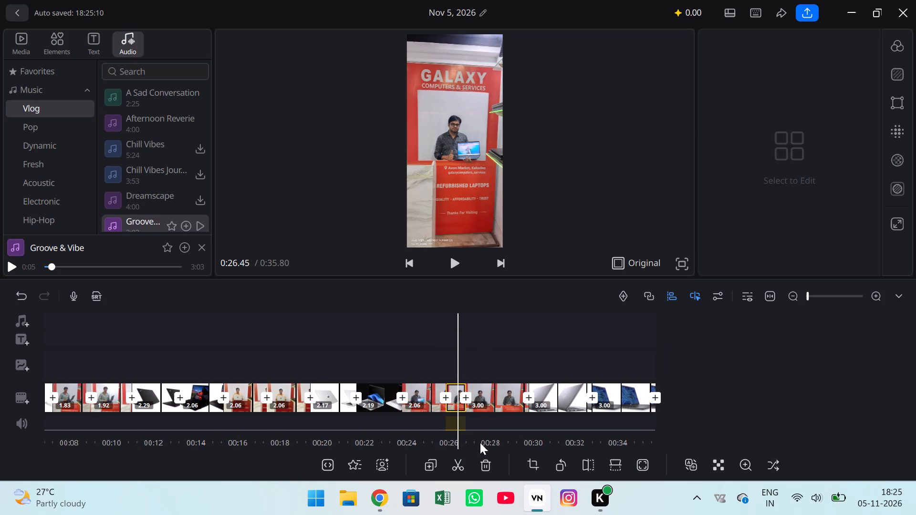
left_click(485, 466)
Split the following shop photo clip of the man at the counter at 28.05 seconds and delete its remainder, leaving 2.19 seconds.
left_click_drag(473, 322, 438, 326)
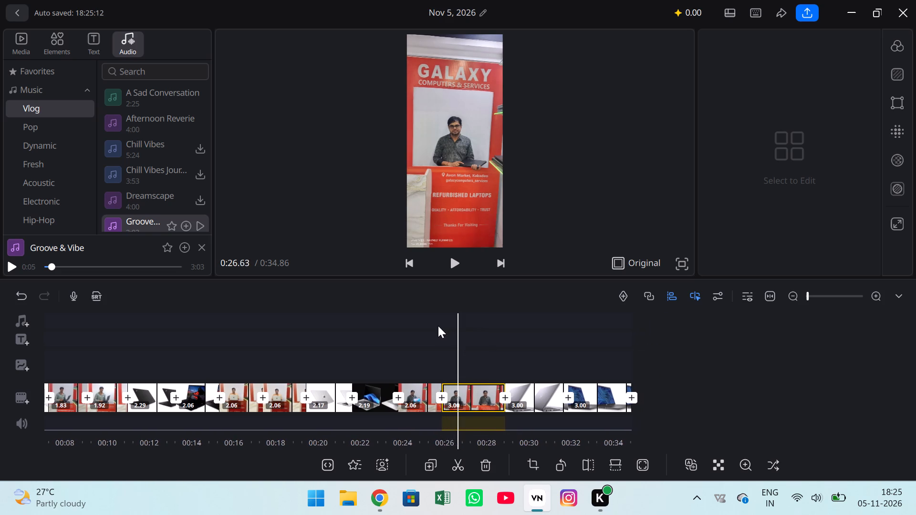
left_click_drag(438, 326, 416, 330)
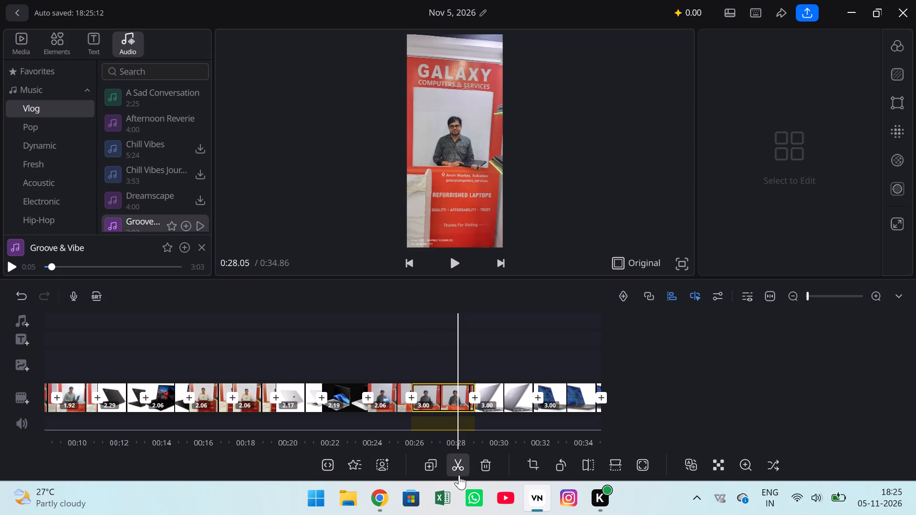
left_click(459, 475)
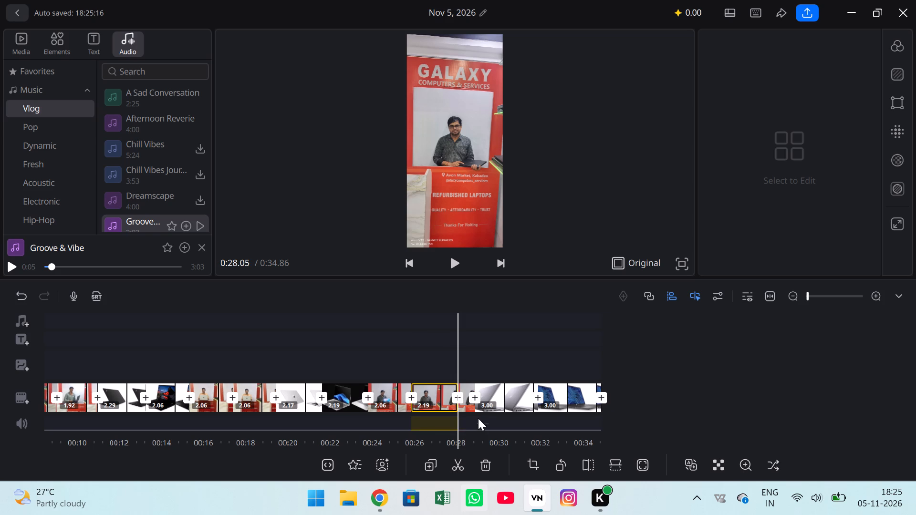
left_click_drag(480, 360, 460, 357)
left_click(483, 463)
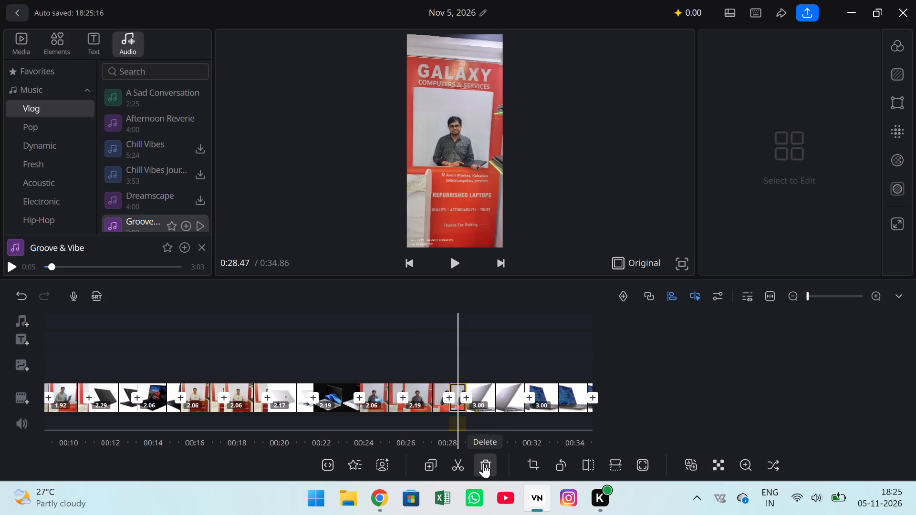
Split the silver Dell laptop rear-view clip at 30.24 seconds and delete its remainder, leaving 2.18 seconds.
left_click_drag(478, 336, 419, 344)
left_click(461, 460)
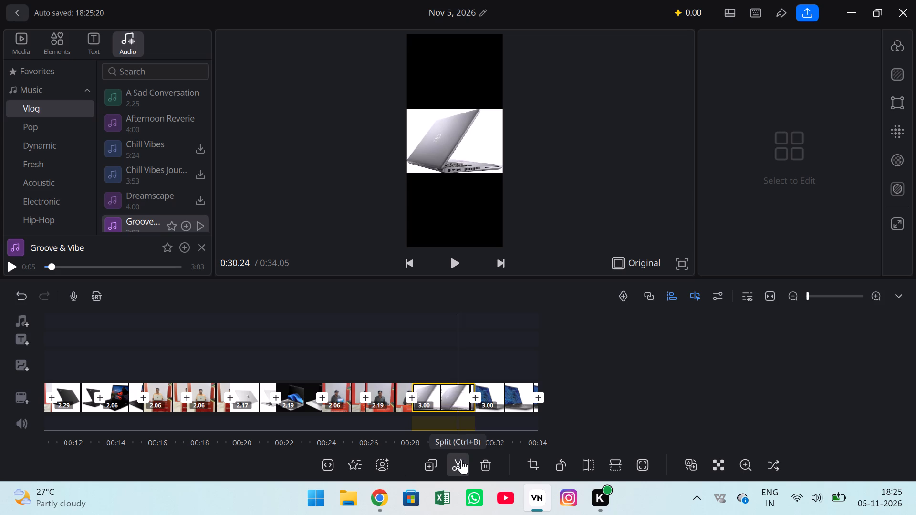
left_click_drag(485, 348, 468, 348)
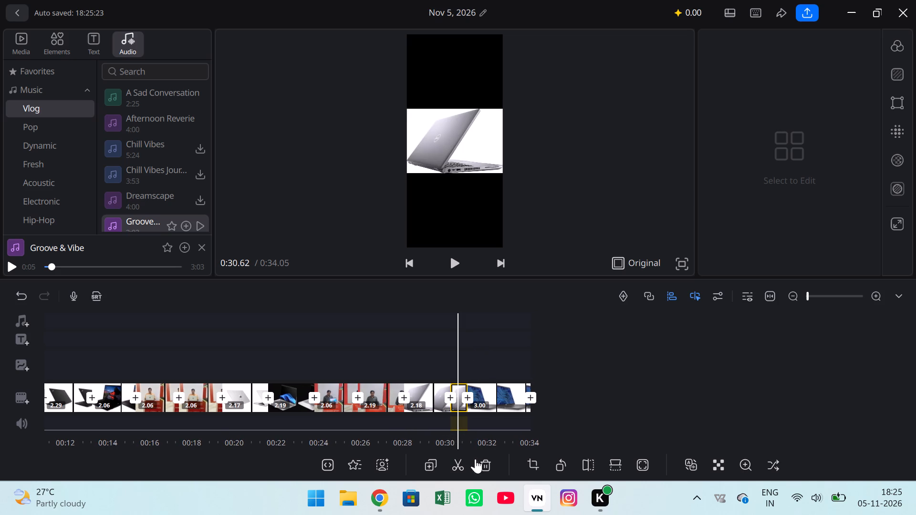
left_click(481, 463)
Split the final clip of the blue-screen Dell laptop at 32.69 seconds and delete its remainder, leaving 2.45 seconds.
left_click_drag(473, 337, 422, 345)
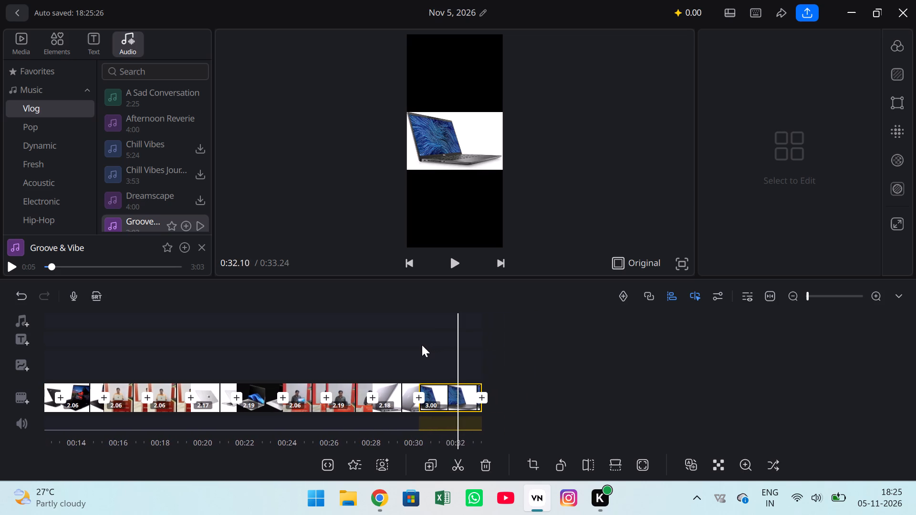
left_click_drag(422, 345, 412, 345)
left_click(451, 465)
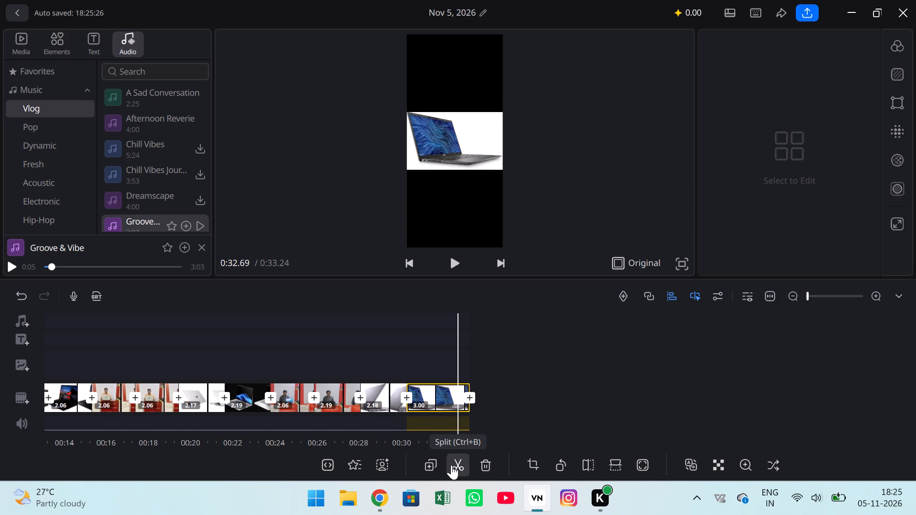
left_click_drag(466, 342, 450, 340)
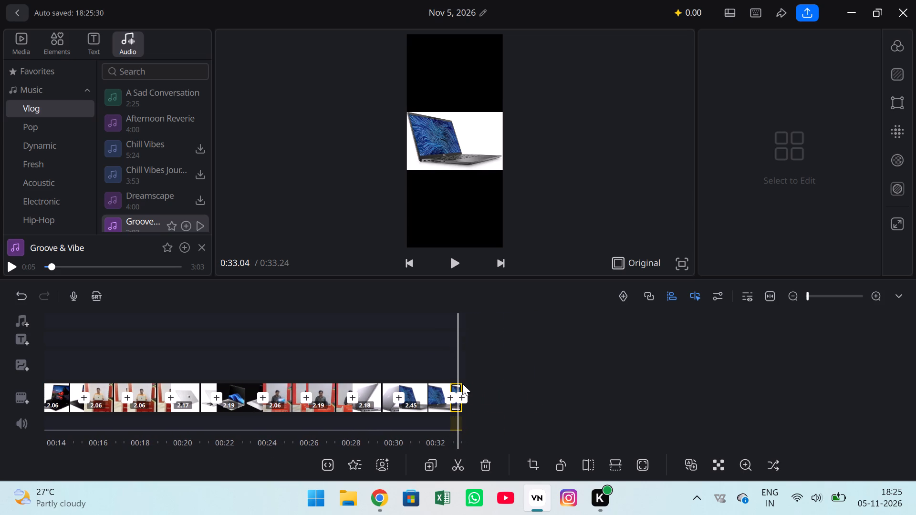
left_click(484, 460)
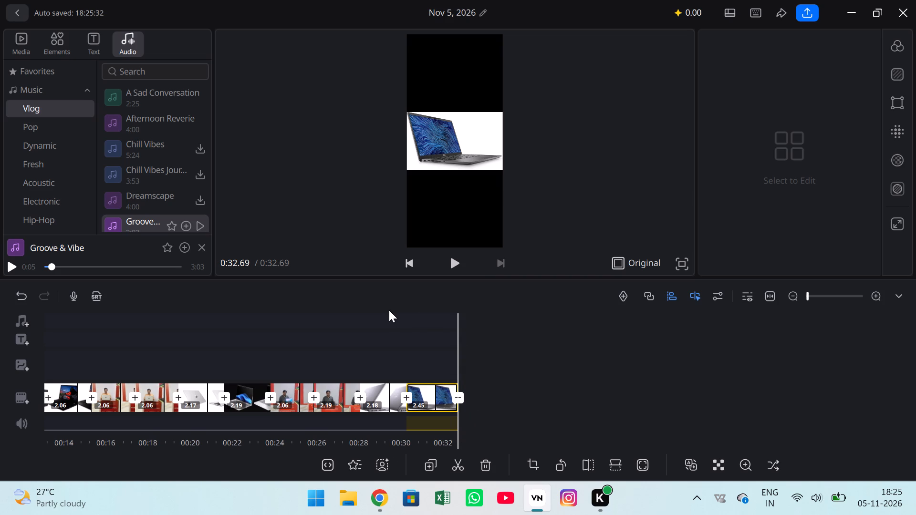
Review the shortened clips back to the start of the silver HP laptop clip at 3.87 seconds.
left_click_drag(389, 310, 472, 315)
left_click_drag(340, 351, 531, 366)
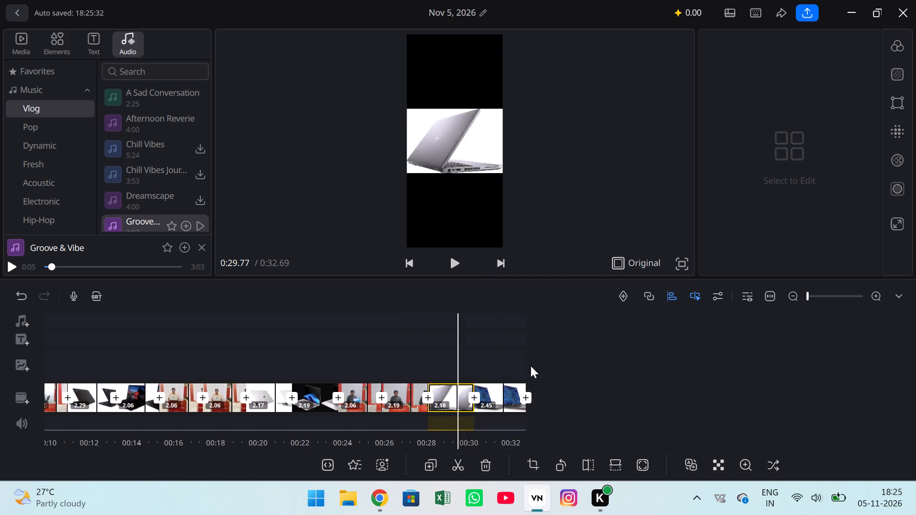
left_click_drag(531, 366, 549, 378)
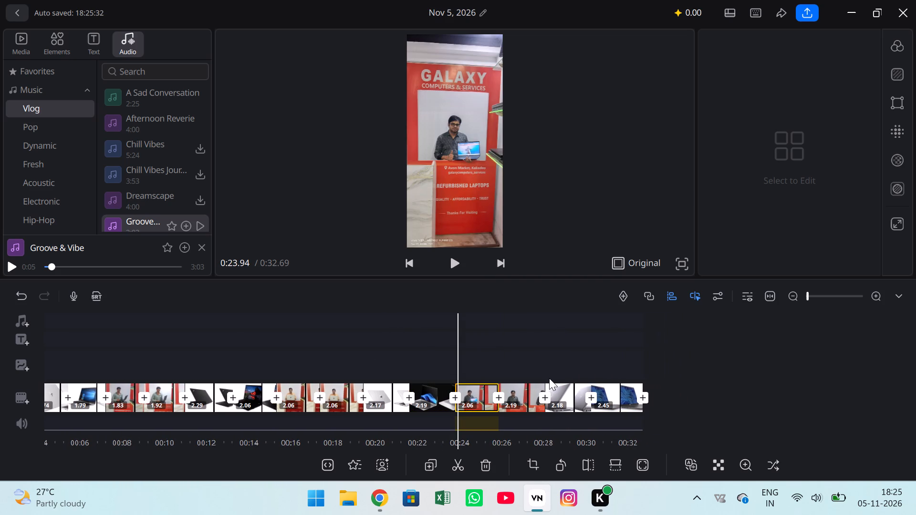
left_click_drag(252, 381, 619, 376)
left_click_drag(375, 361, 456, 352)
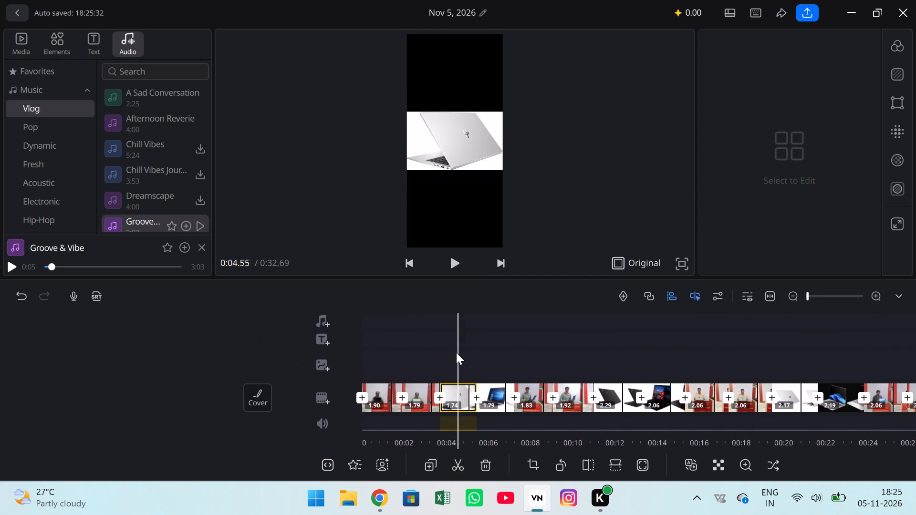
left_click_drag(456, 352, 465, 353)
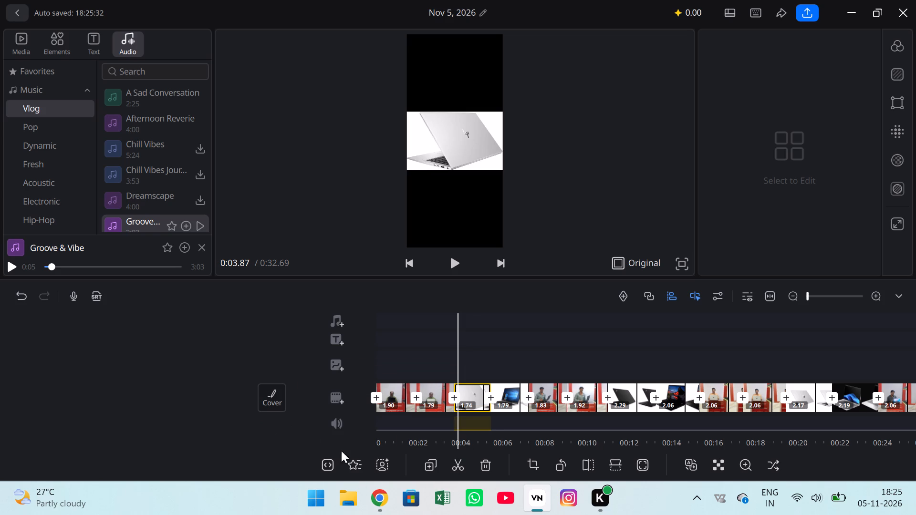
Switch to Chrome and search Google Images for "hp elitbook ryzen 5 image without backgraound".
left_click(376, 494)
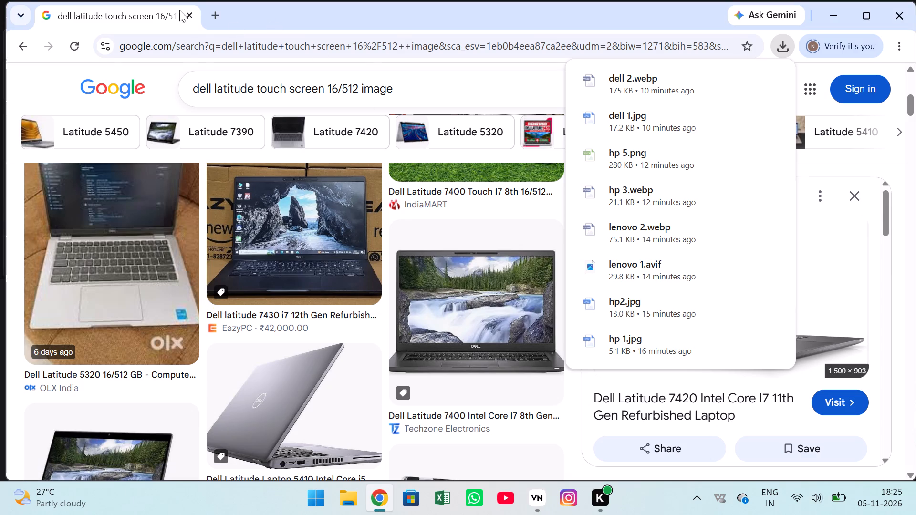
left_click(422, 96)
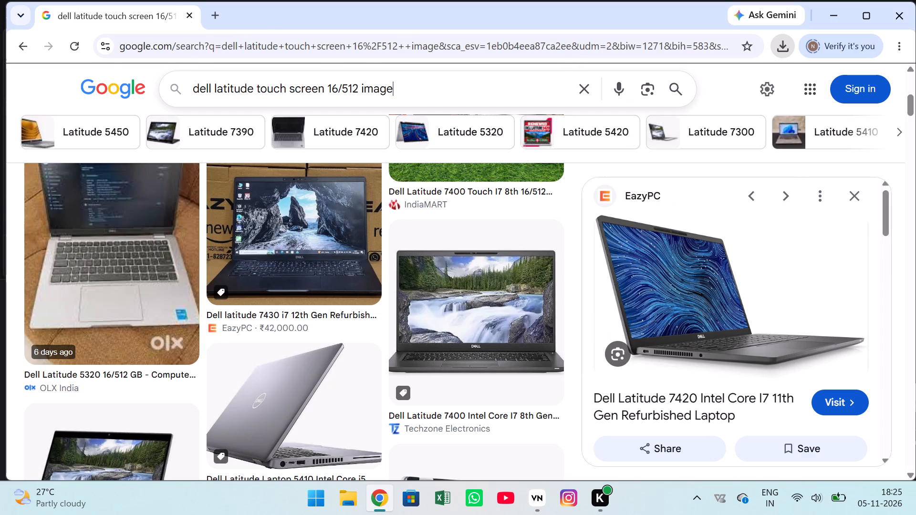
key("BackSpace")
key("BackSpace")
key("BackSpace")
key("BackSpace")
key("BackSpace")
key("BackSpace")
key("BackSpace")
key("BackSpace")
key("BackSpace")
key("BackSpace")
key("BackSpace")
key("BackSpace")
key("BackSpace")
key("BackSpace")
key("BackSpace")
key("BackSpace")
key("BackSpace")
key("BackSpace")
key("BackSpace")
key("BackSpace")
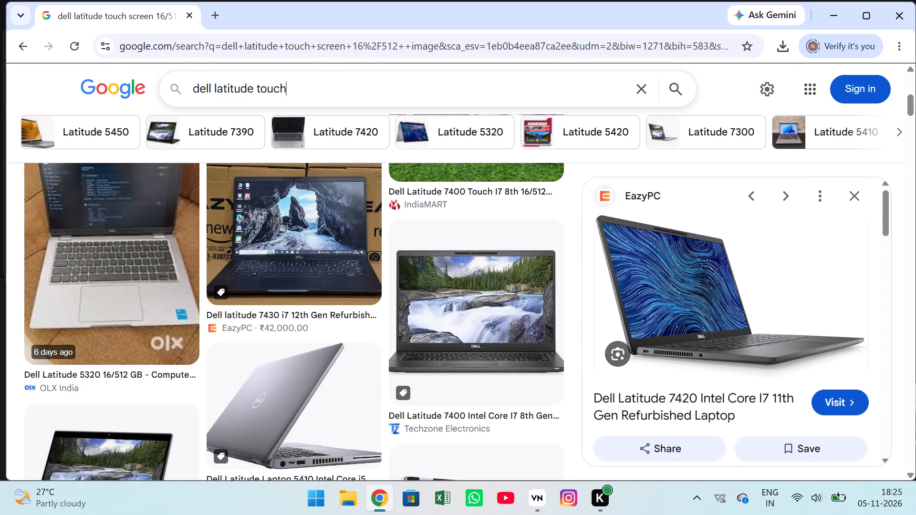
type("hp")
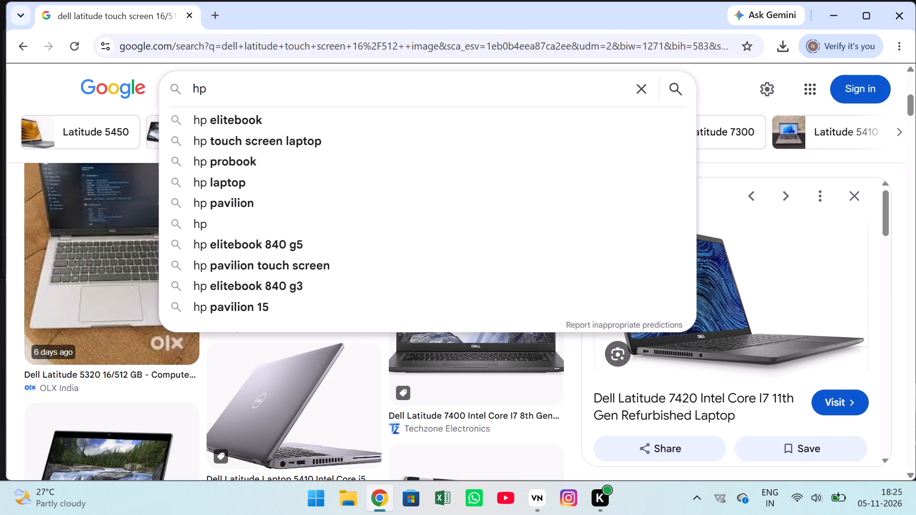
key("space")
type("elitbook")
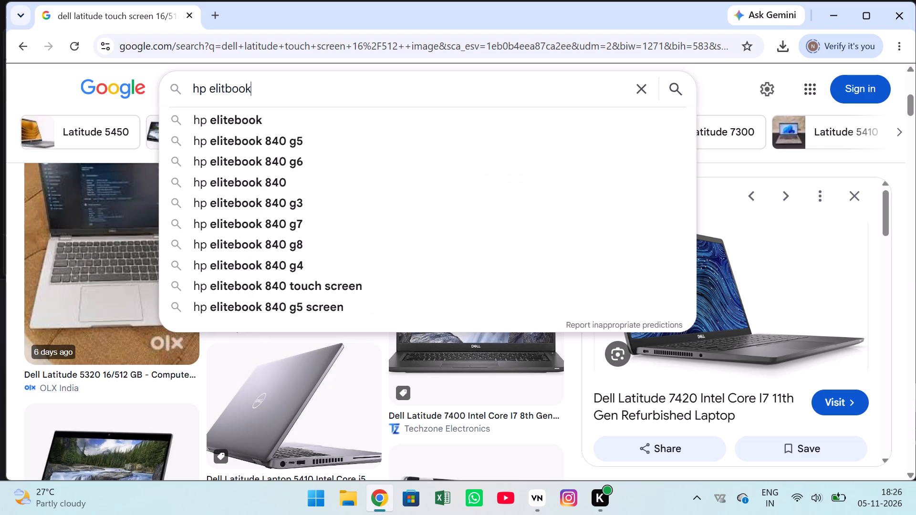
key("space")
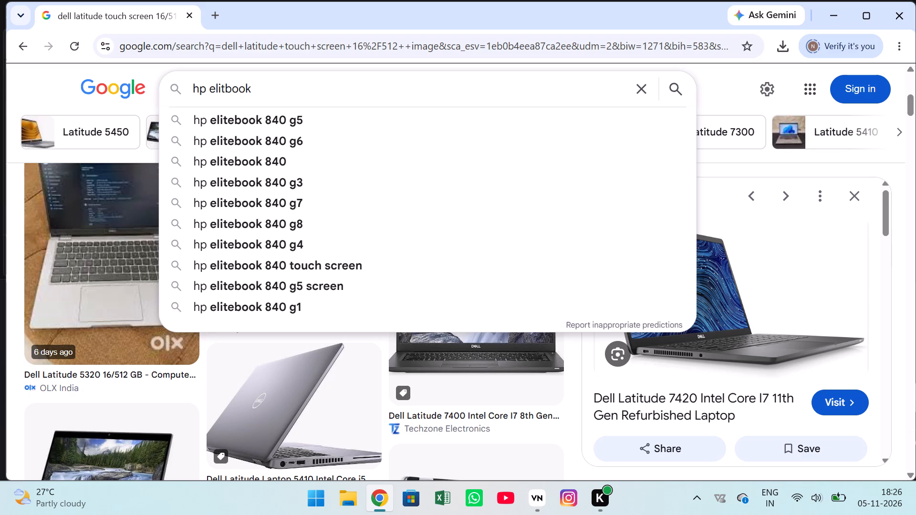
key("r")
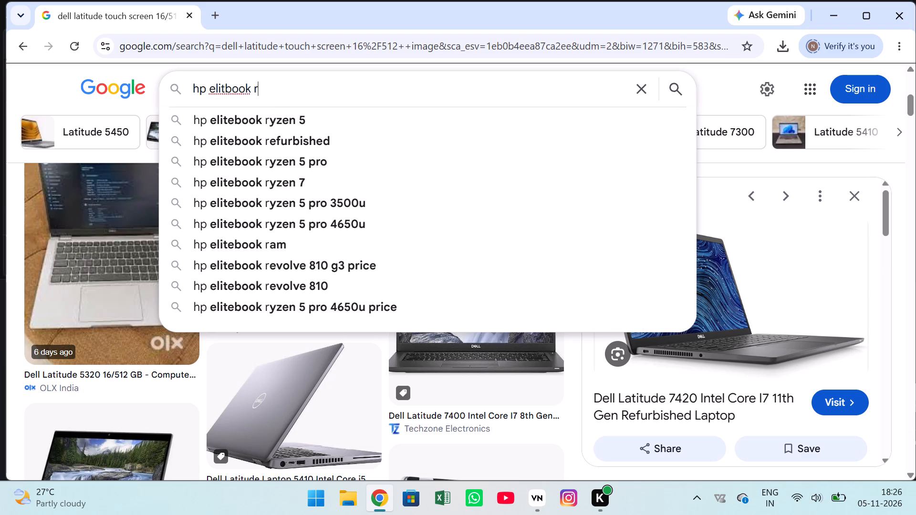
key("y")
type("ze")
type("n")
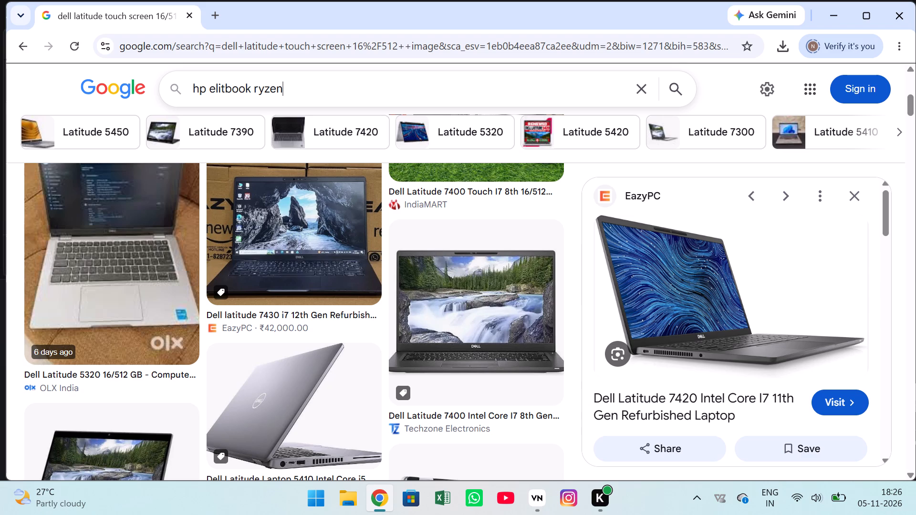
key("space")
key("5")
key("space")
type("image")
key("space")
type("without")
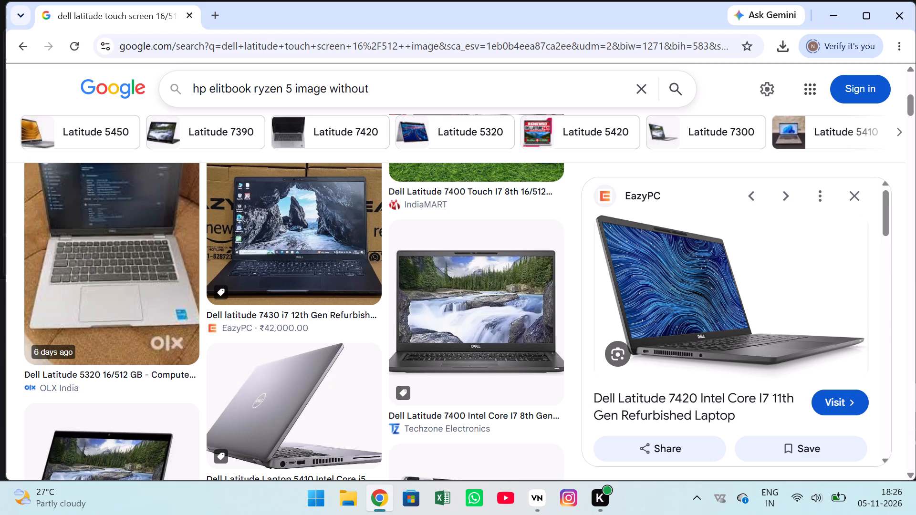
key("space")
type("ba")
type("ckgraoun")
key("d")
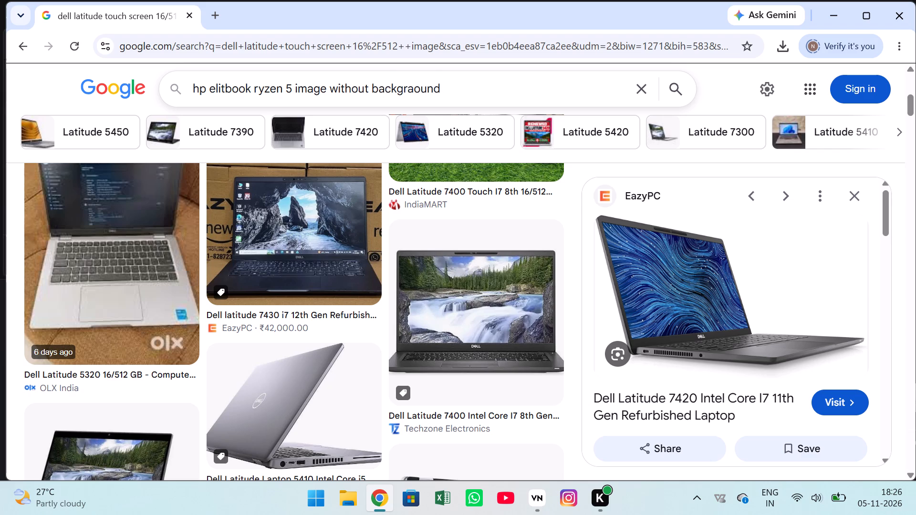
key("Return")
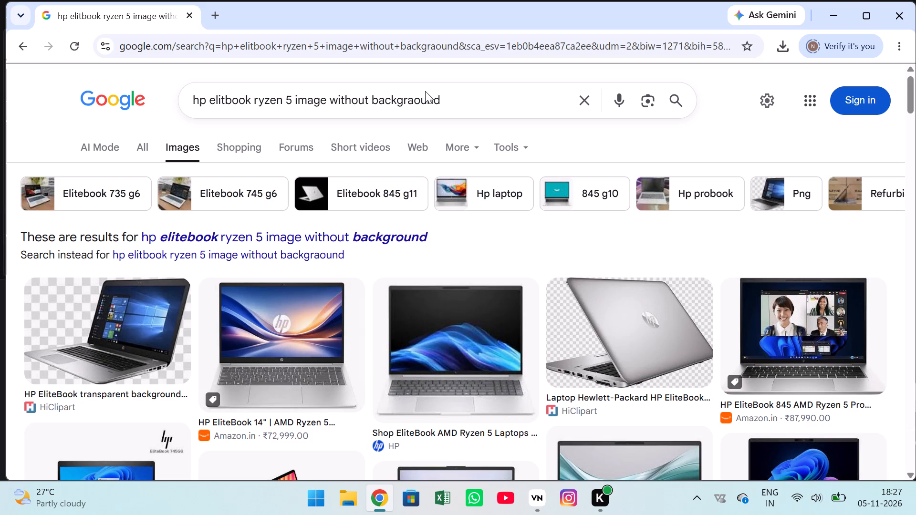
Refine the image search to "hp elitbook ryzen 5 new logo image without backgraound".
left_click(293, 98)
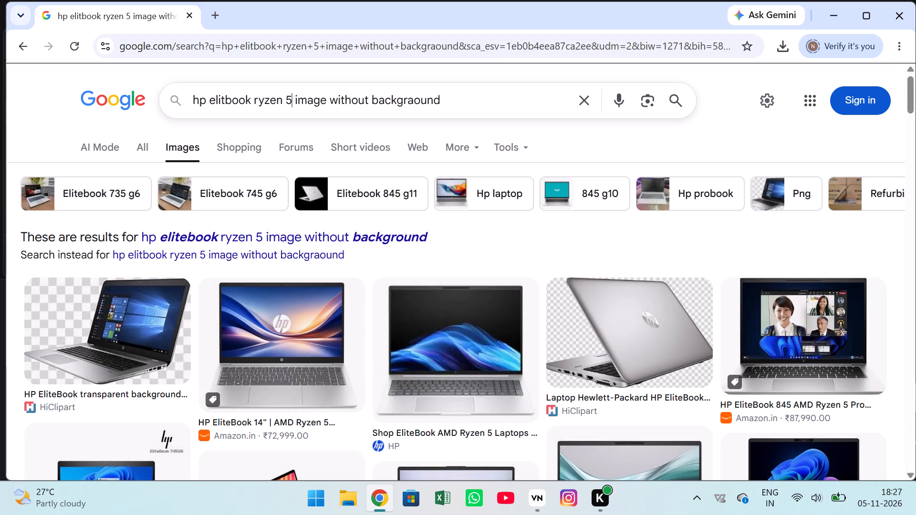
key("space")
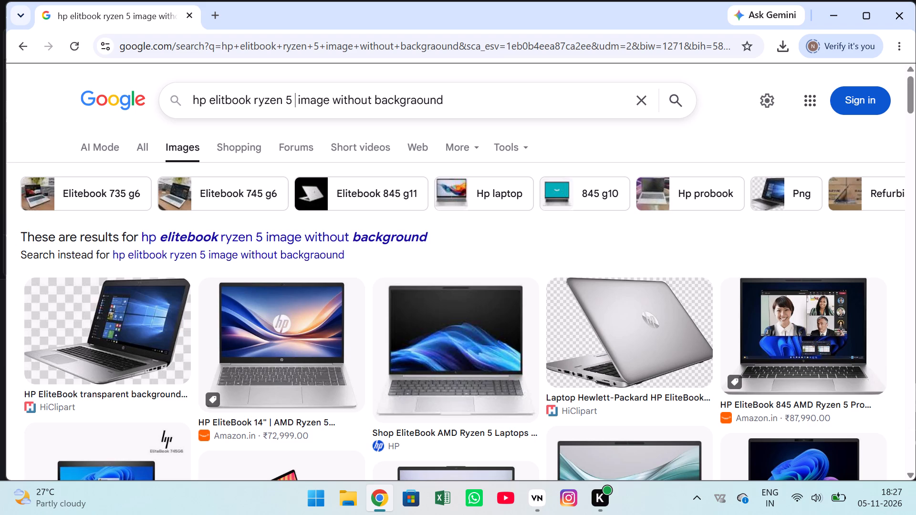
type("new")
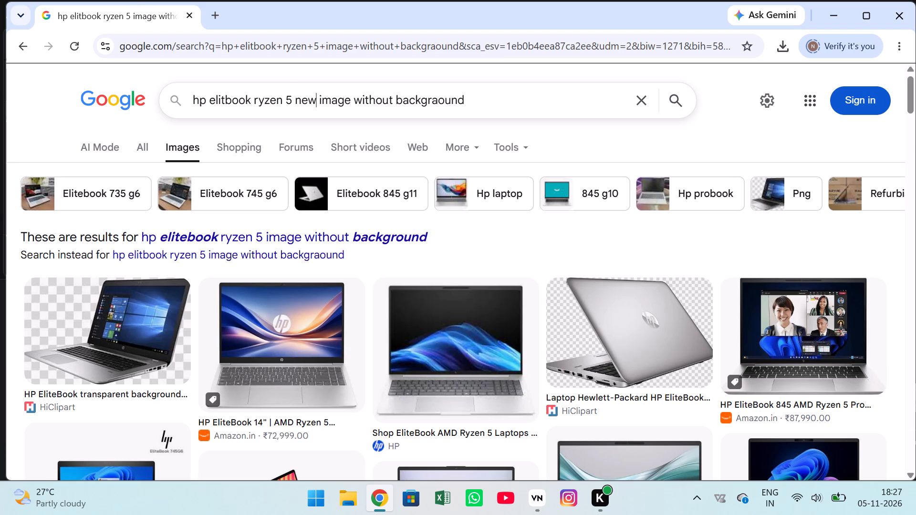
key("space")
type("lo")
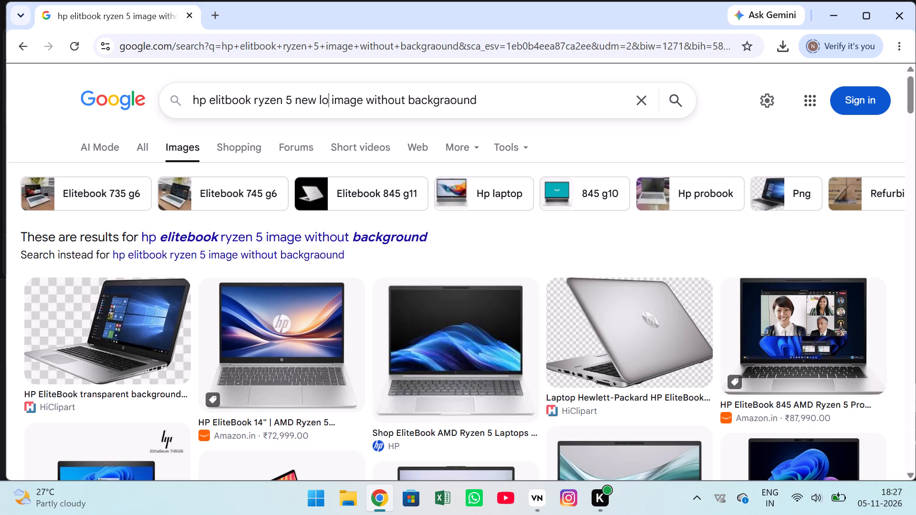
type("go")
key("Return")
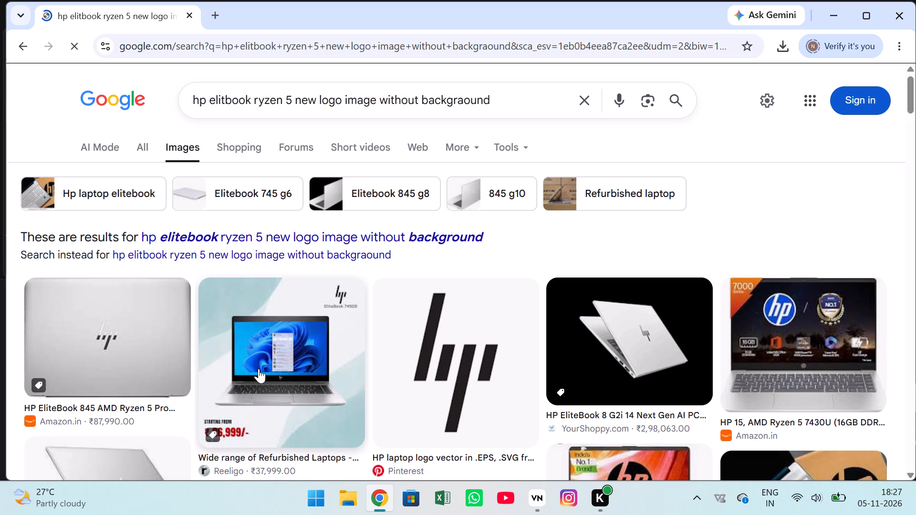
Browse the image results and open the preview of the silver HP EliteBook 845 35.6 cm G10 from IndiaMART.
scroll(330, 395, "down", 1)
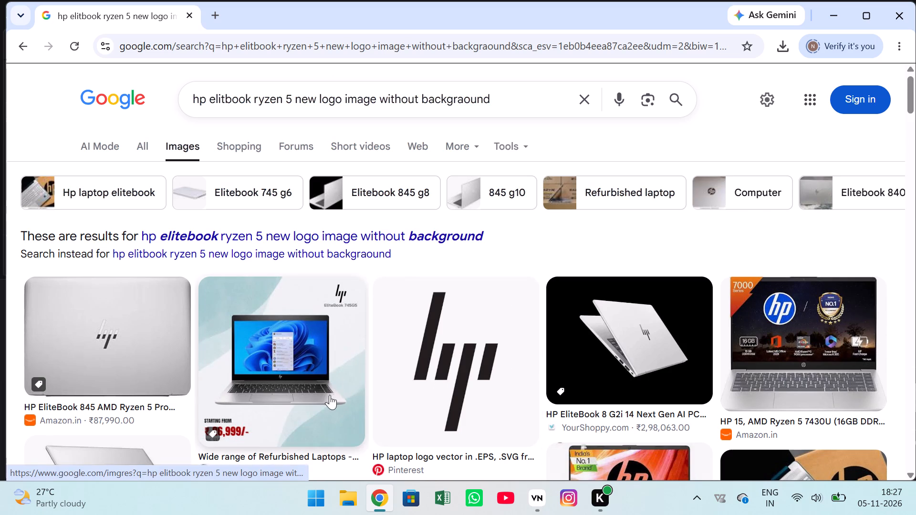
scroll(330, 395, "down", 4)
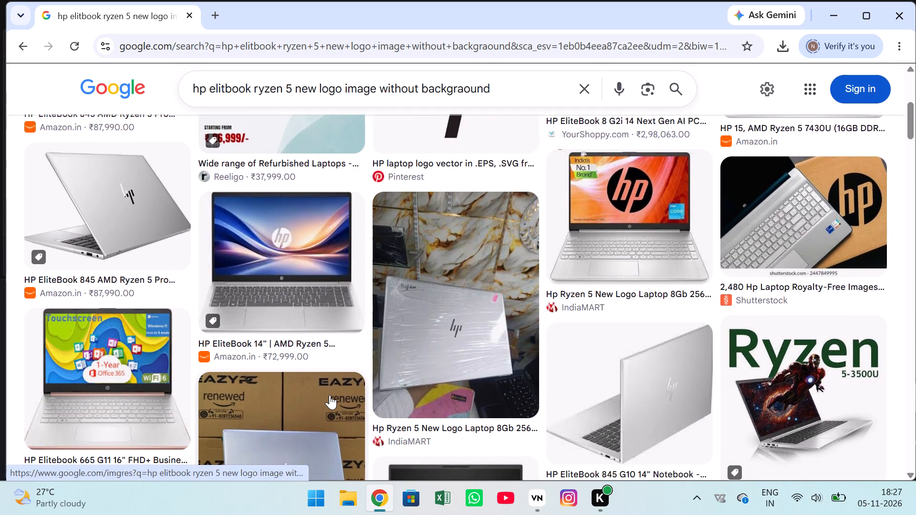
scroll(330, 395, "down", 5)
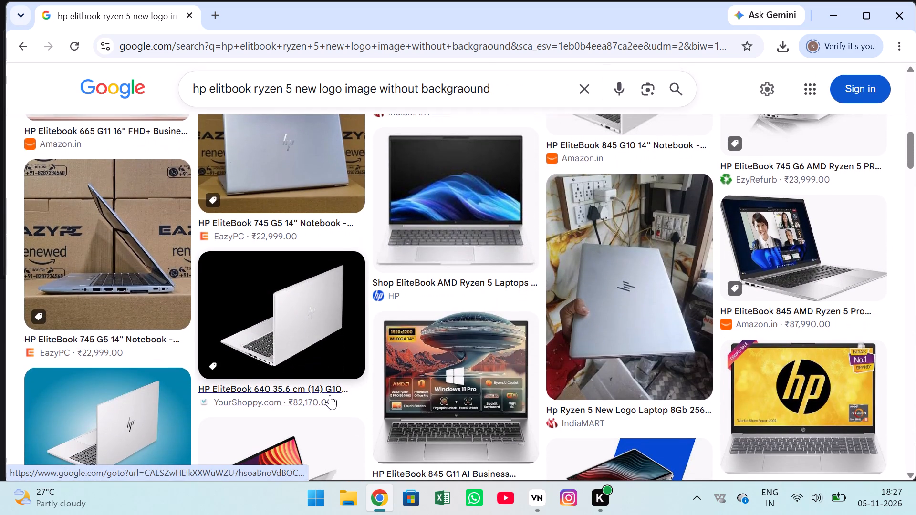
scroll(330, 395, "down", 4)
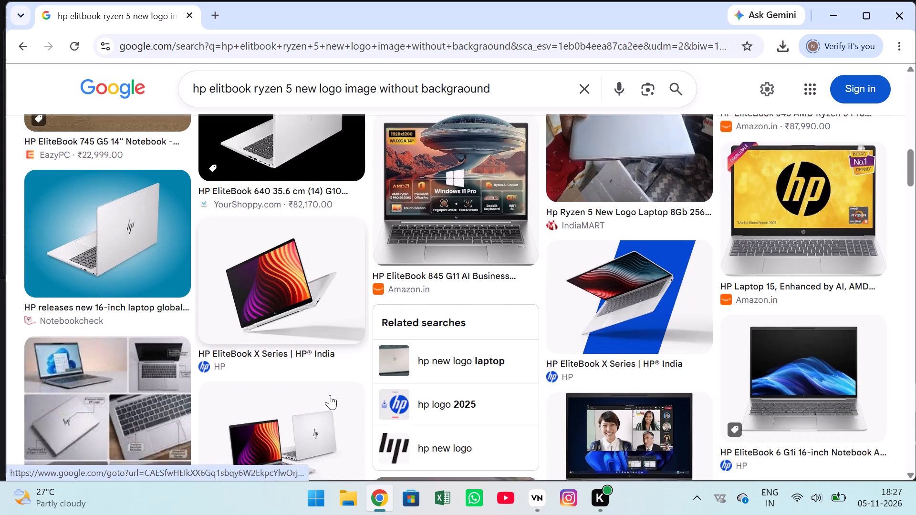
scroll(330, 395, "down", 5)
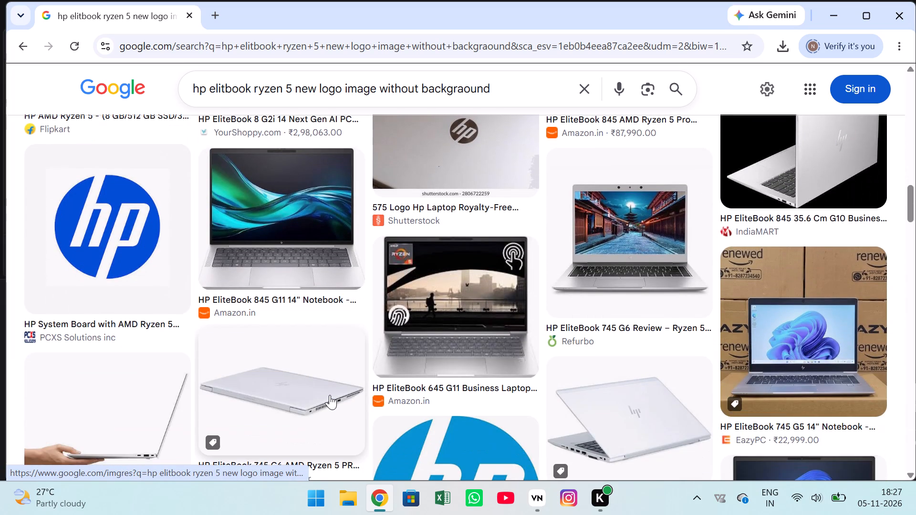
scroll(330, 395, "up", 4)
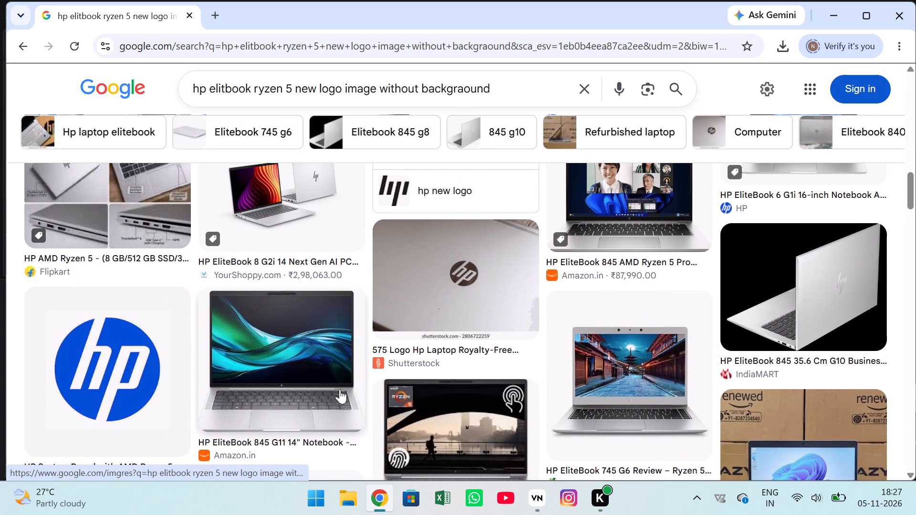
left_click(804, 271)
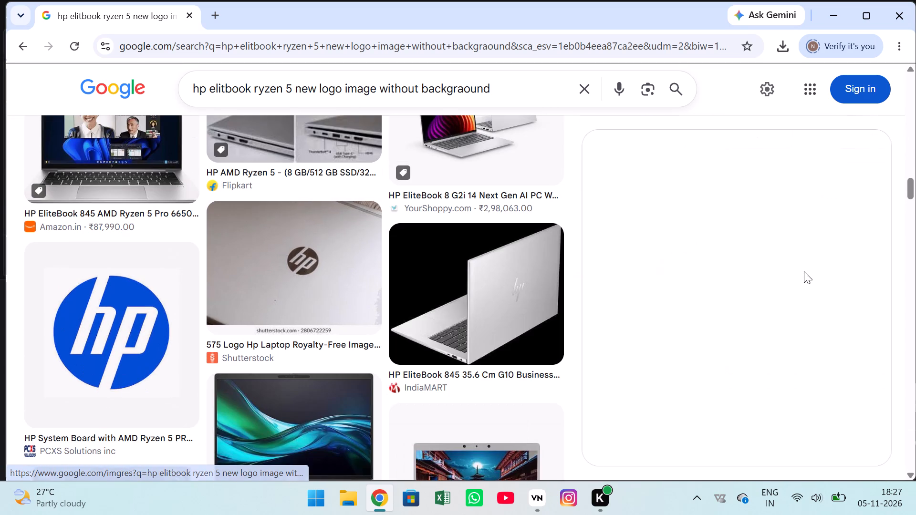
Save the previewed HP EliteBook image to the Downloads folder under the name "hp 1".
right_click(759, 257)
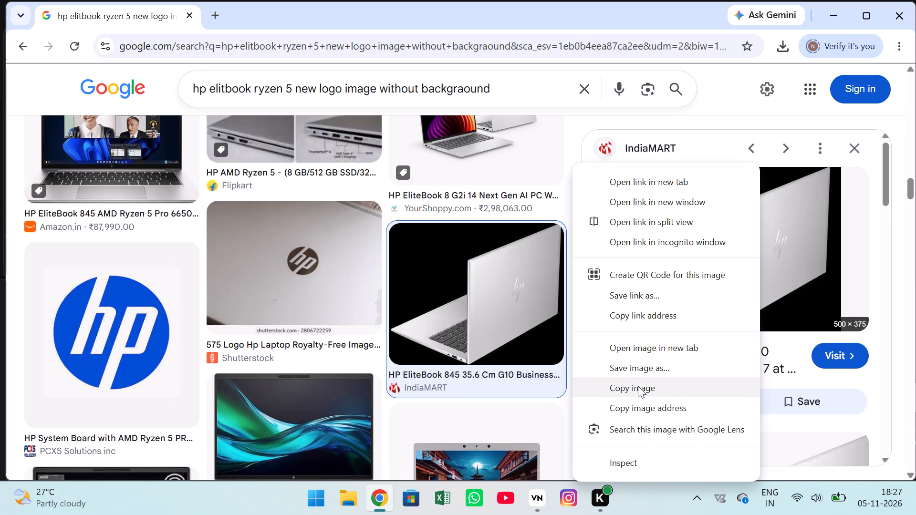
left_click(644, 367)
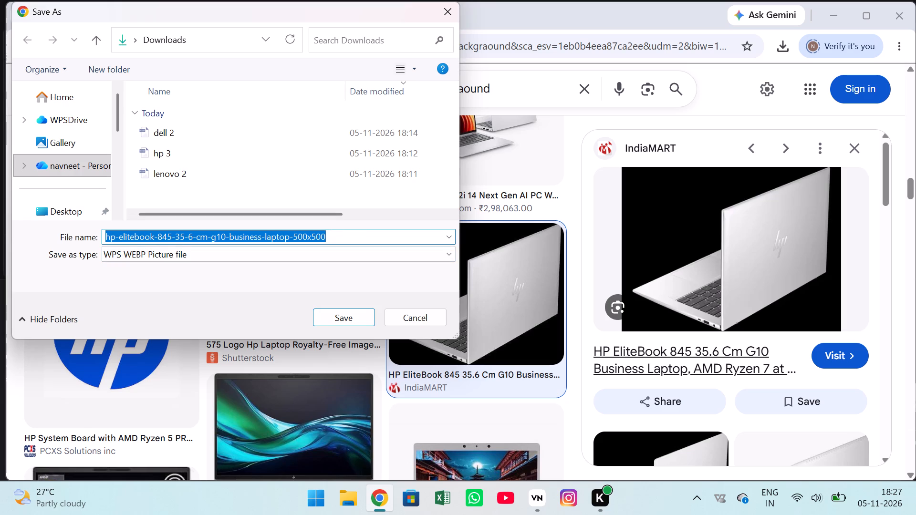
key("h")
key("p")
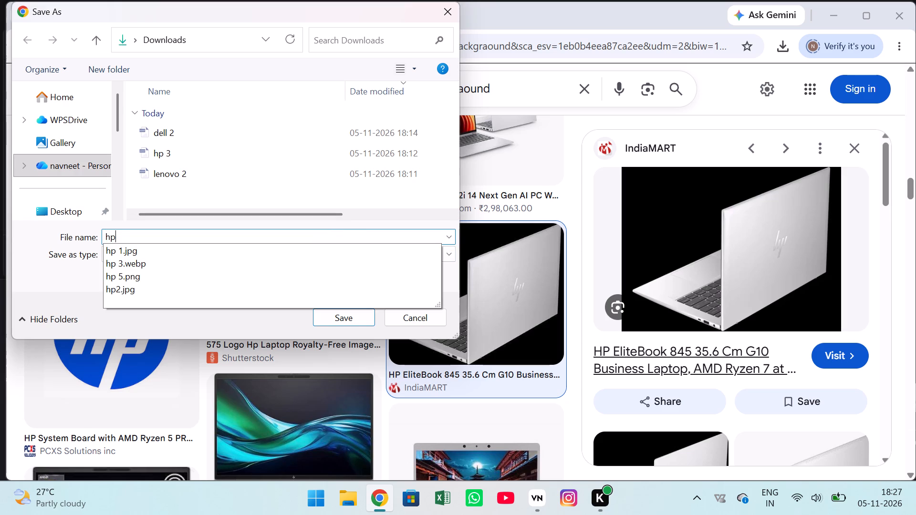
key("space")
type("1")
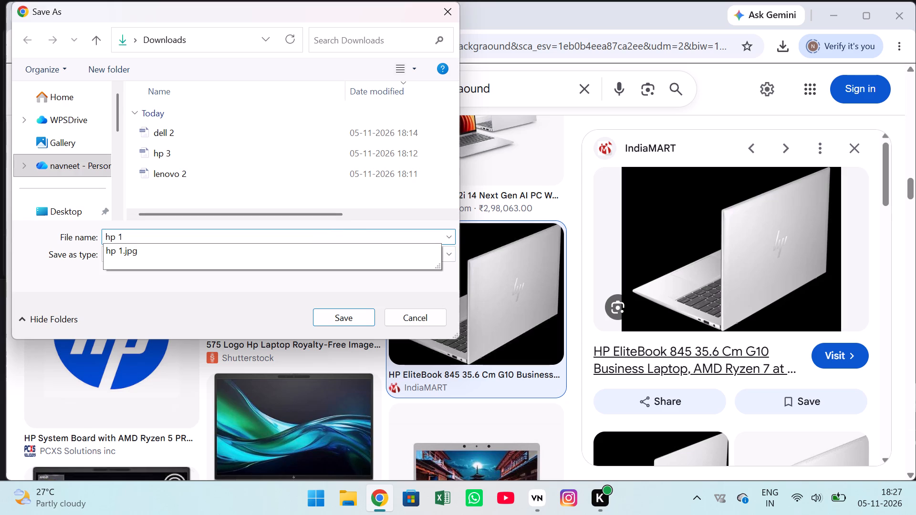
key("space")
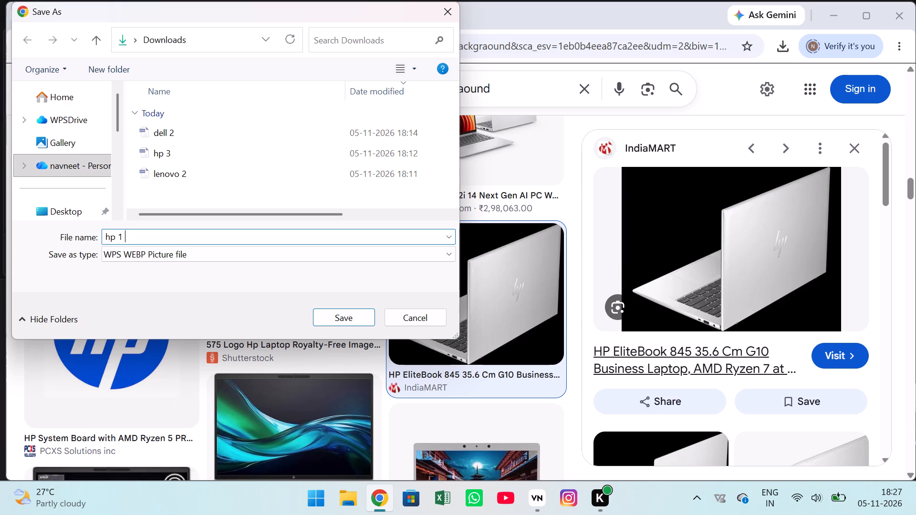
left_click(345, 313)
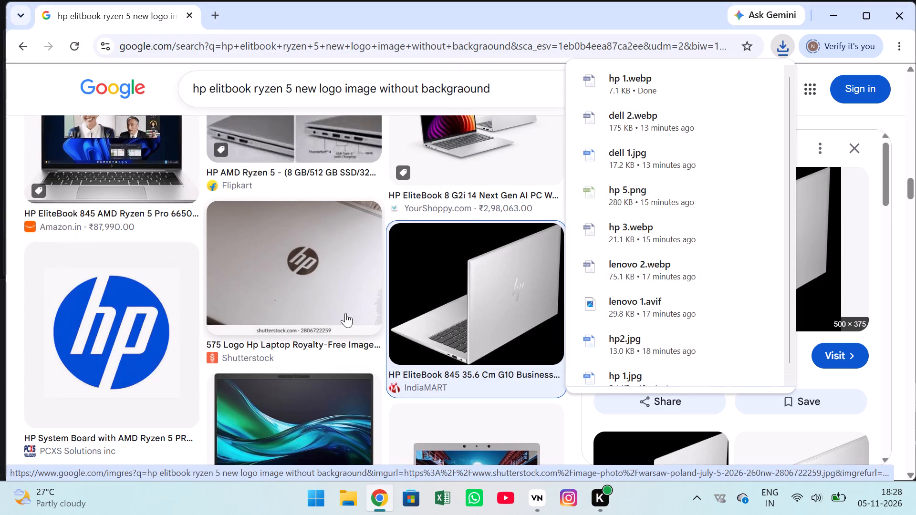
Switch to VN and delete the silver HP rear-view clip and the blue-screen laptop clip after the second shop photo.
left_click(537, 498)
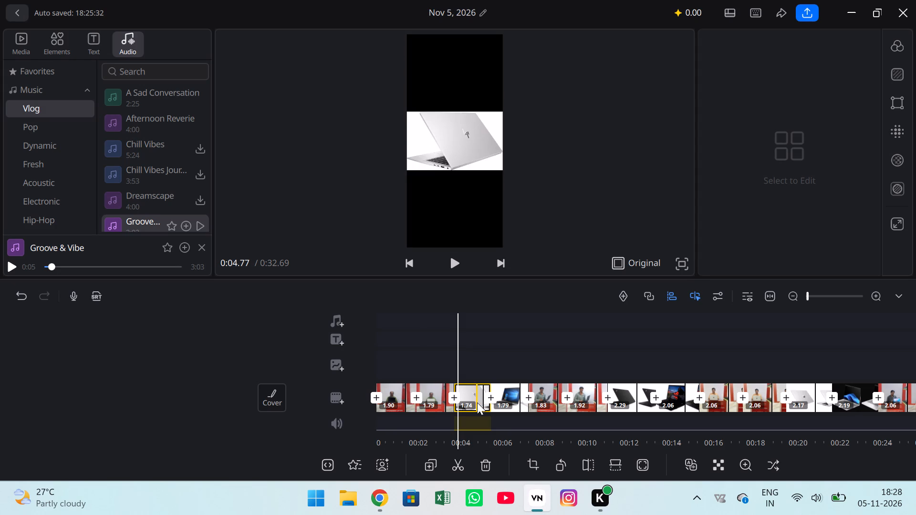
left_click(477, 402)
left_click(486, 464)
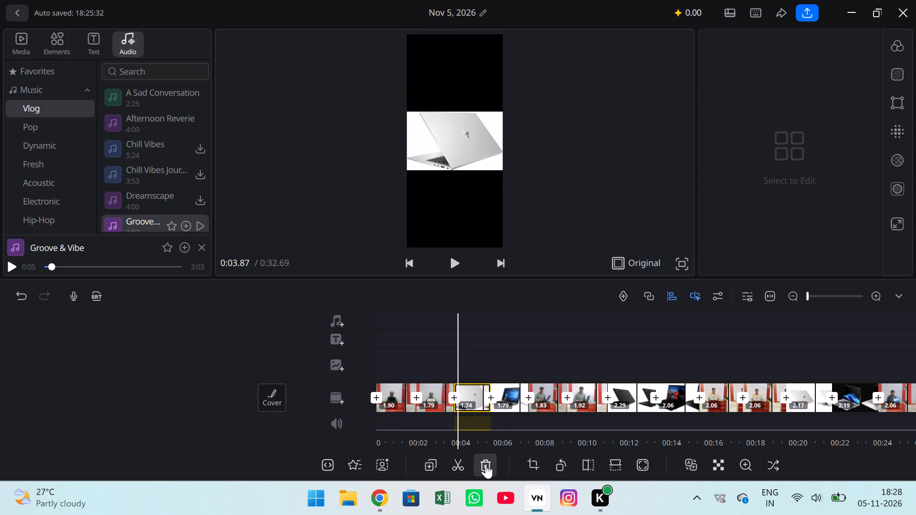
left_click(490, 474)
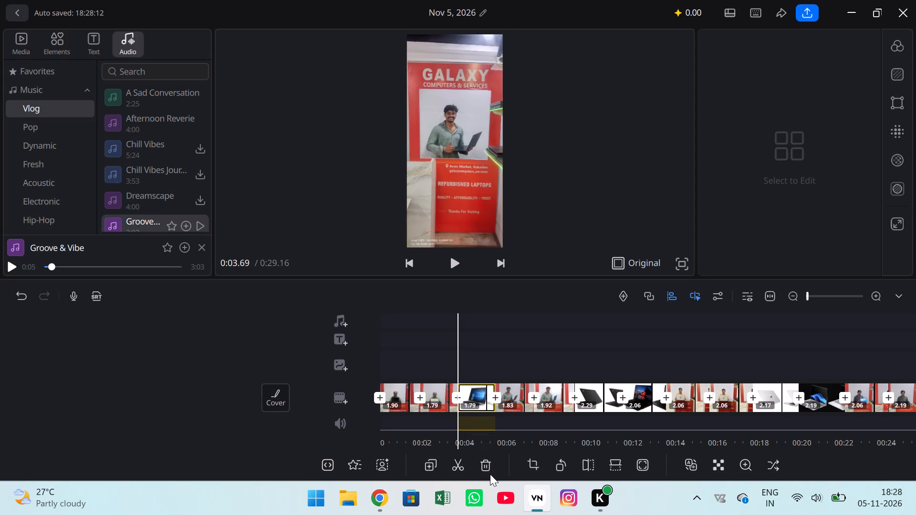
Delete the black laptop's rear-view clip and the open-laptop clip after the fourth shop photo.
left_click_drag(491, 351, 399, 360)
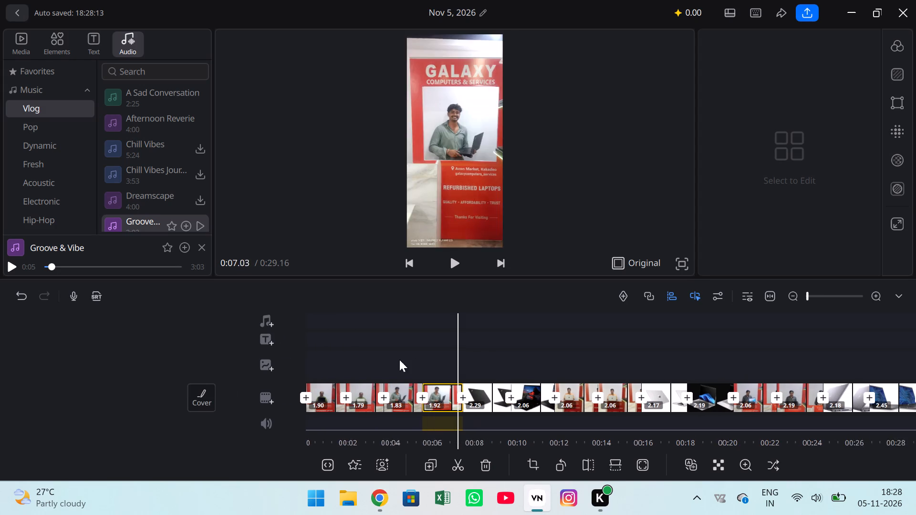
left_click_drag(399, 360, 394, 360)
left_click(481, 459)
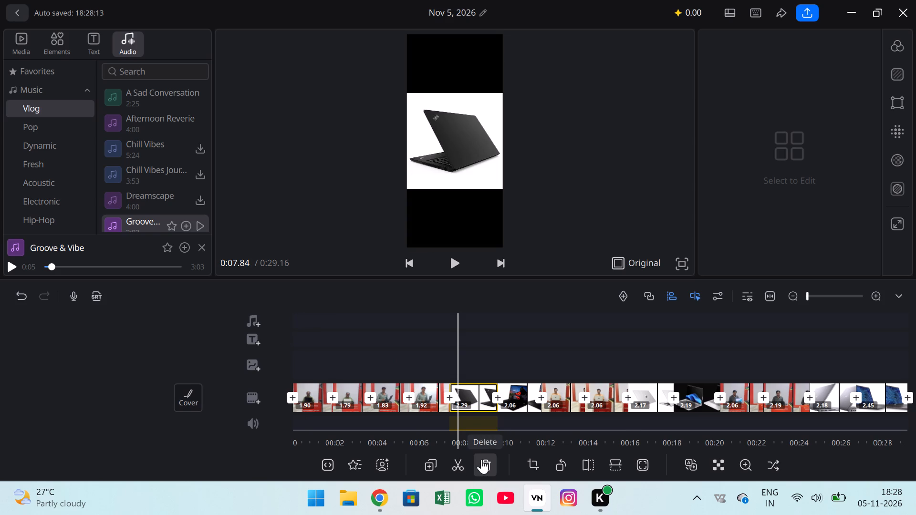
left_click(481, 459)
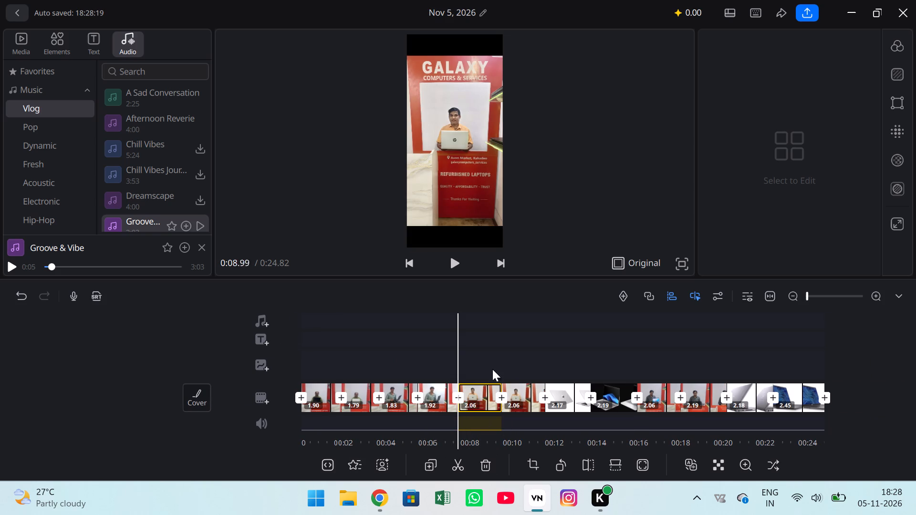
Delete the silver HP rear-view clip with the white background after the sixth shop photo.
left_click_drag(472, 361, 466, 361)
left_click_drag(466, 361, 454, 366)
left_click_drag(454, 366, 390, 380)
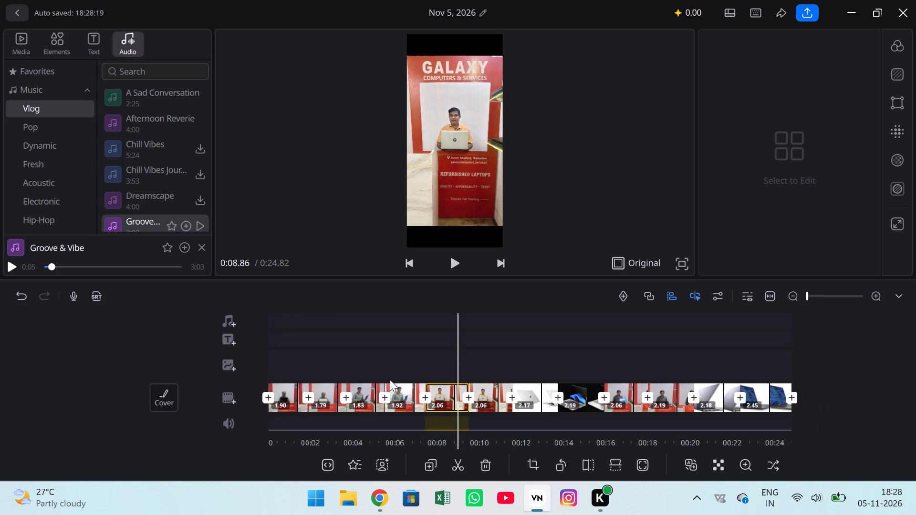
left_click_drag(390, 380, 333, 383)
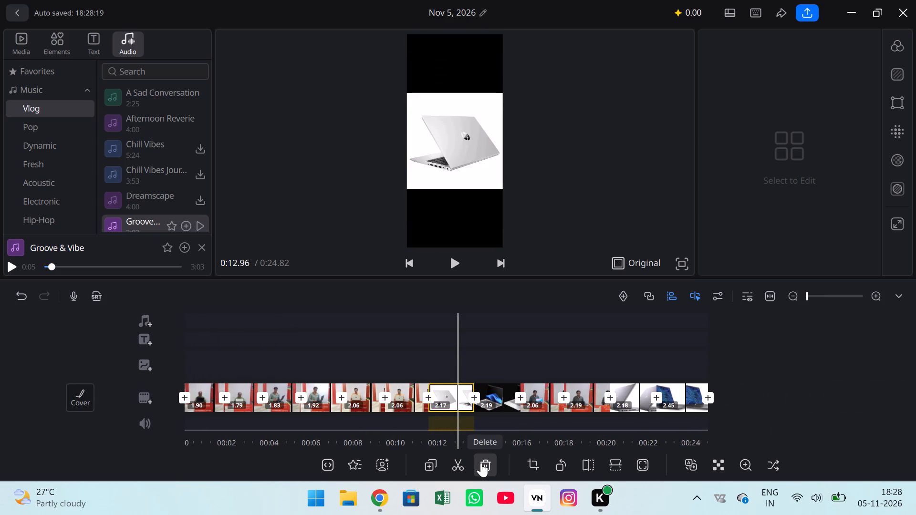
left_click(481, 463)
Delete the silver Dell rear-view clip and the blue-screen Dell clip at the end of the timeline.
left_click_drag(489, 367, 425, 354)
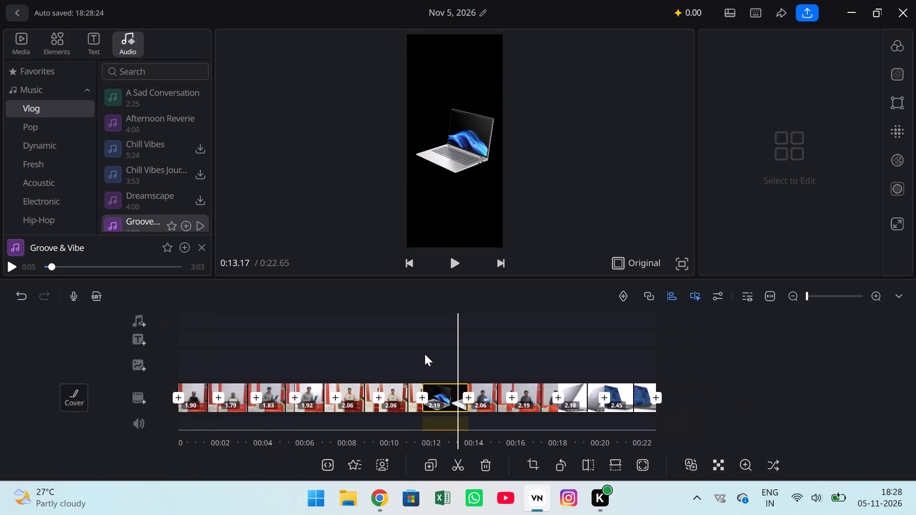
left_click_drag(425, 354, 403, 355)
left_click_drag(370, 361, 324, 370)
left_click_drag(445, 358, 406, 354)
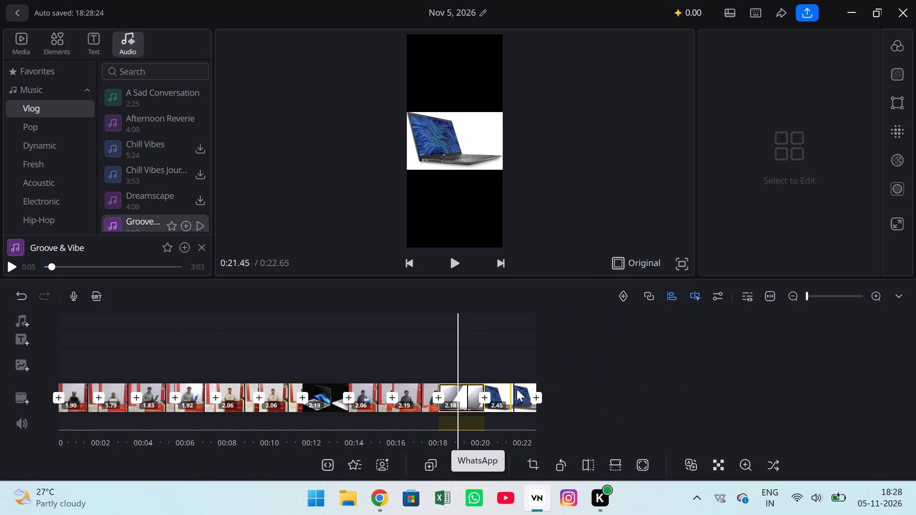
left_click(488, 453)
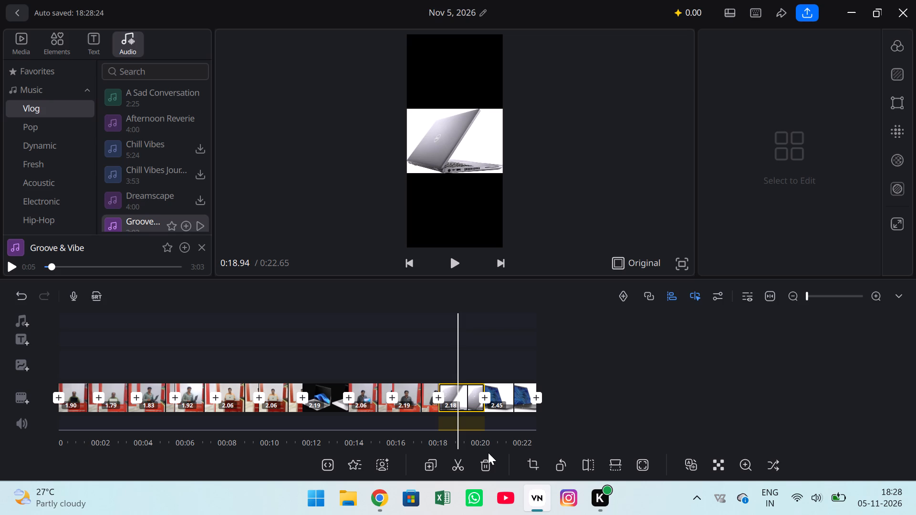
left_click(488, 459)
left_click(488, 459)
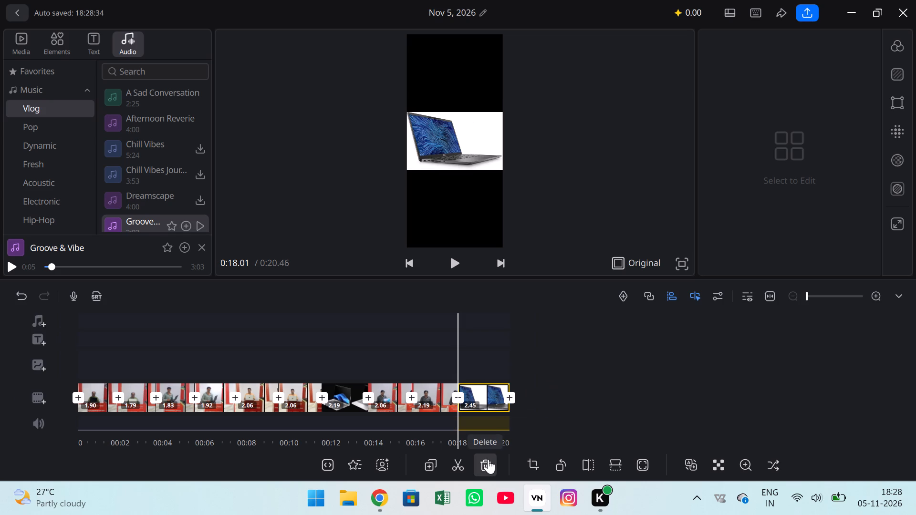
Return to the start of the timeline and check the second shop photo, showing a man holding a light-coloured laptop.
left_click_drag(374, 327, 596, 345)
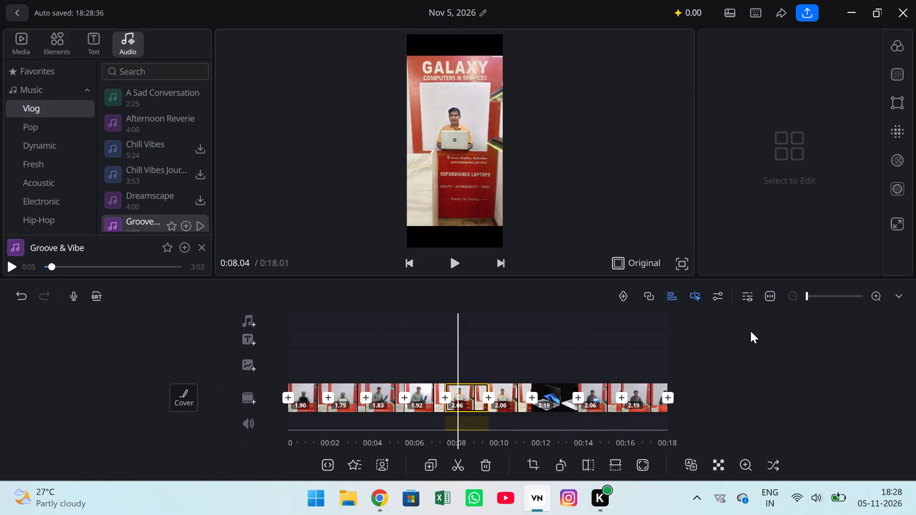
left_click_drag(481, 353, 723, 354)
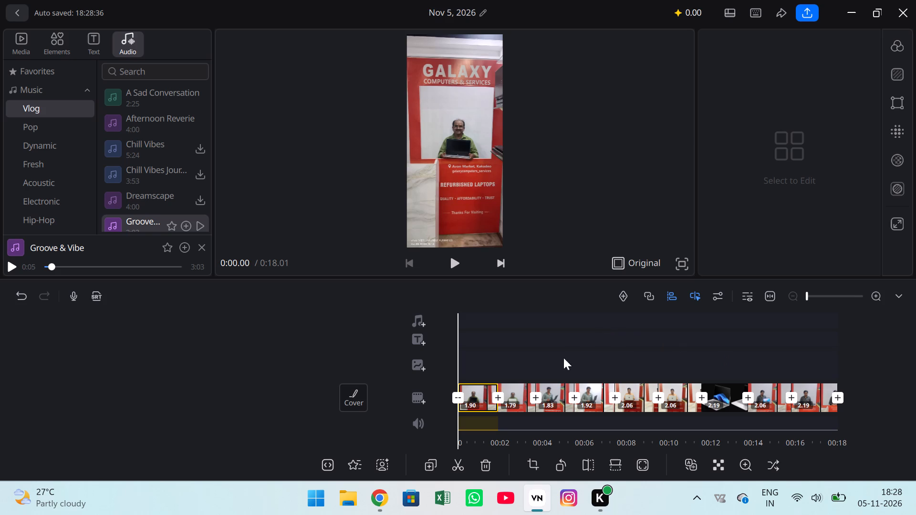
left_click(518, 390)
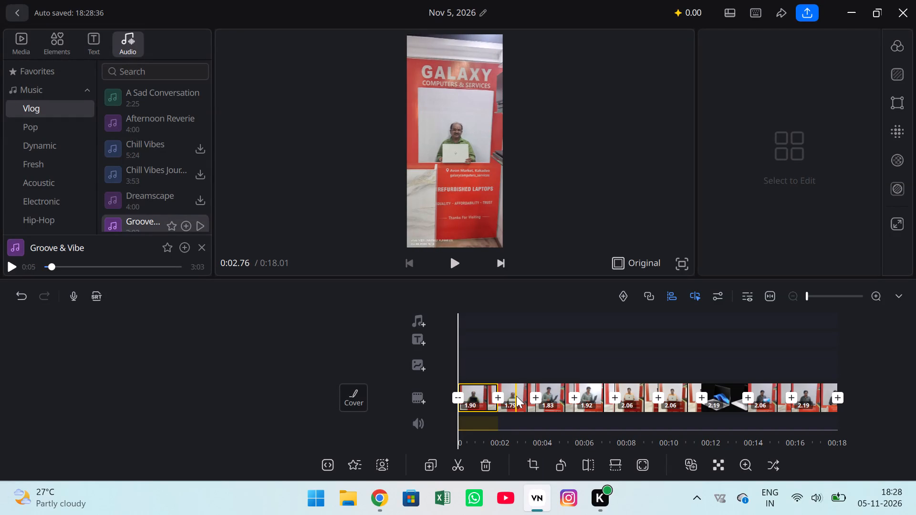
Switch to Chrome and look through the "without background" HP EliteBook image results for a laptop picture matching the shop photo.
left_click(386, 495)
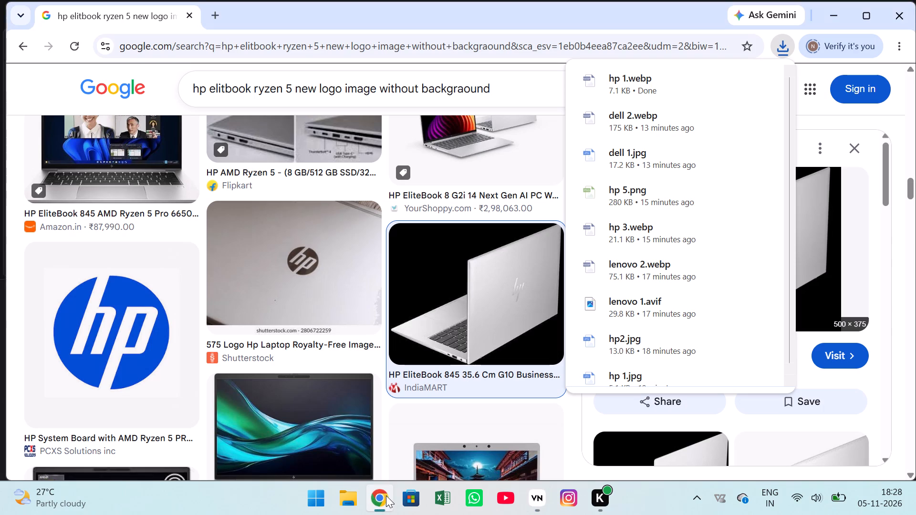
scroll(366, 280, "down", 2)
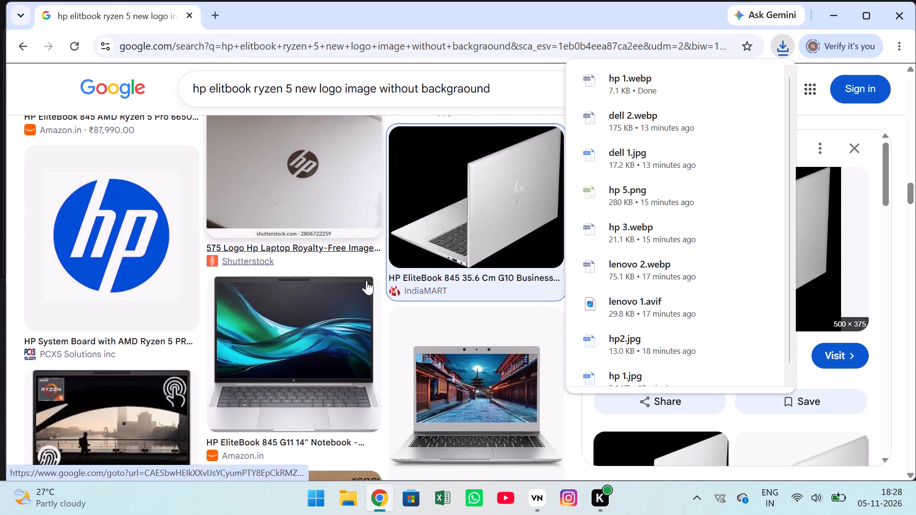
scroll(366, 280, "down", 2)
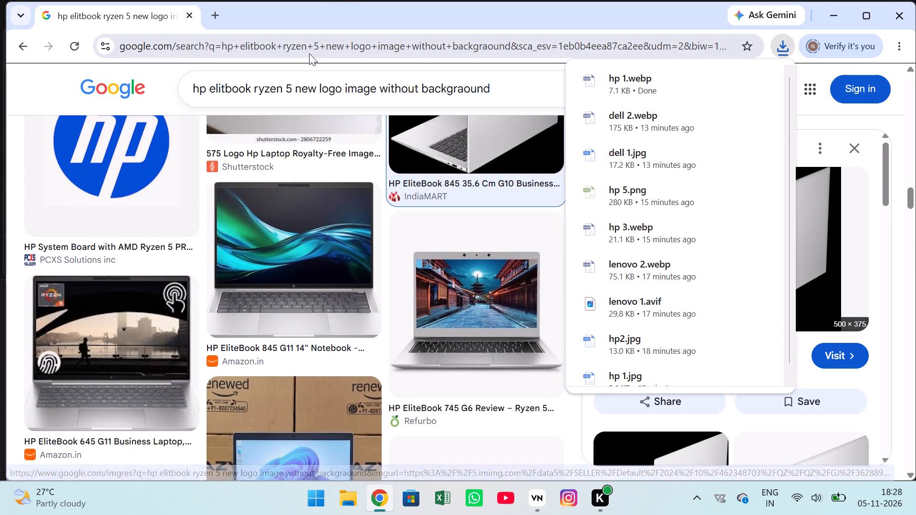
left_click(337, 0)
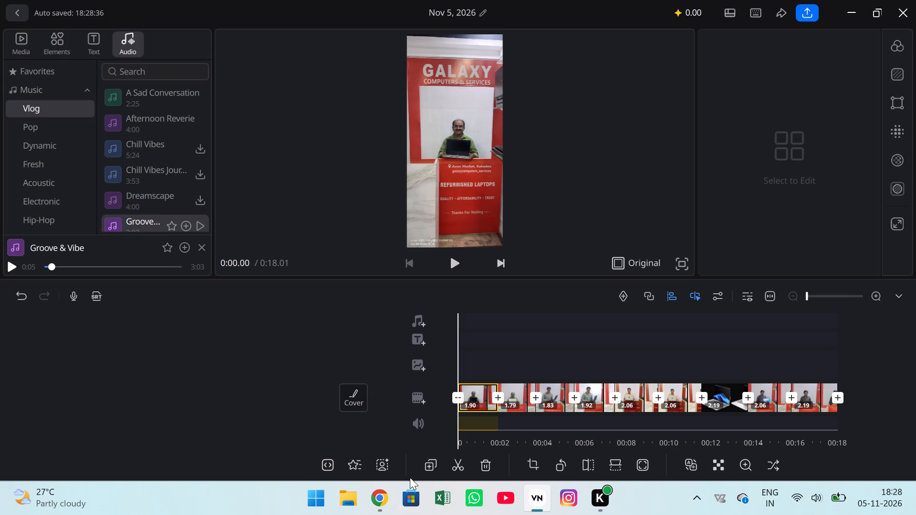
left_click(380, 495)
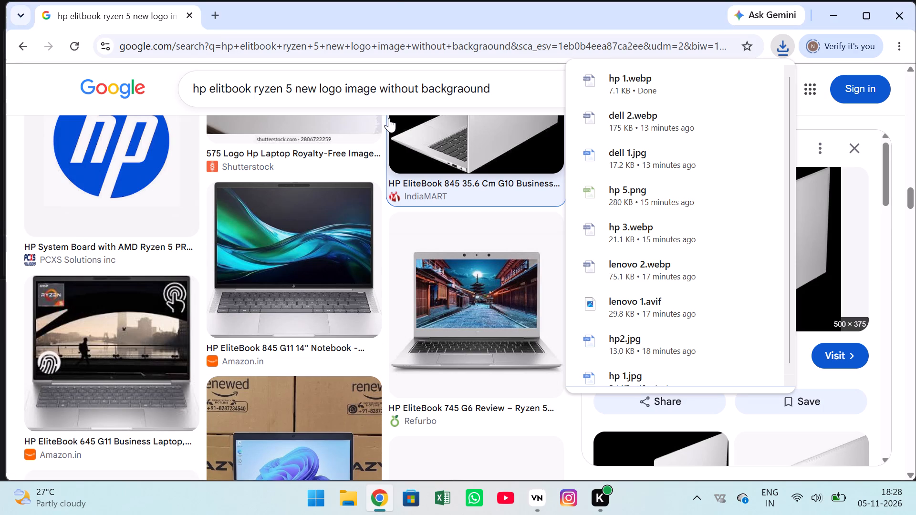
left_click(390, 0)
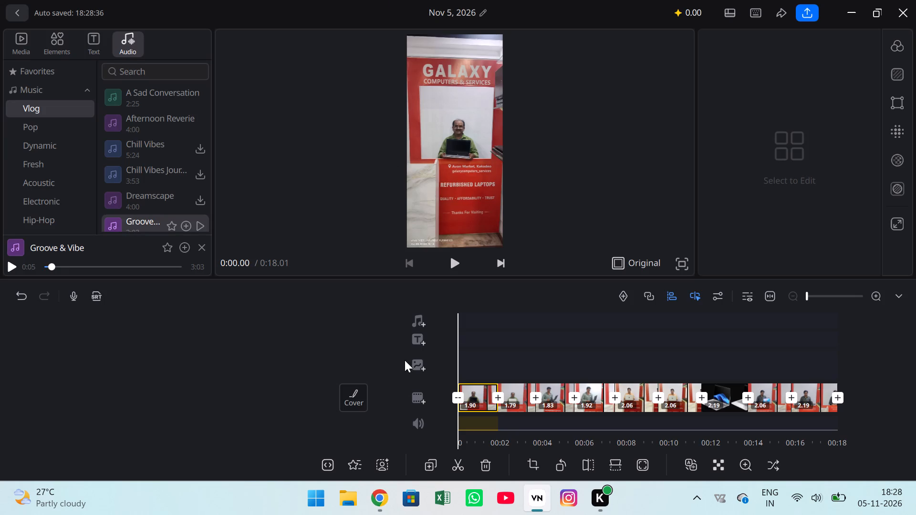
left_click(380, 499)
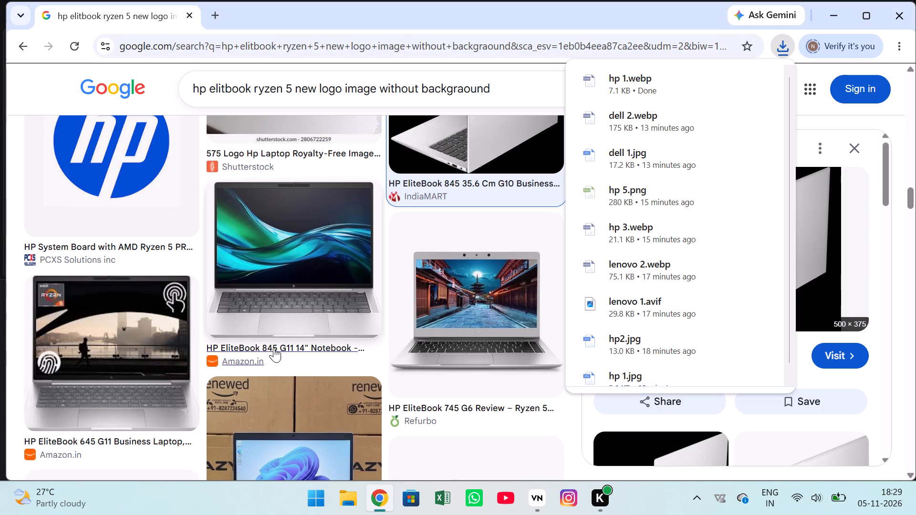
scroll(274, 348, "down", 4)
scroll(274, 348, "up", 6)
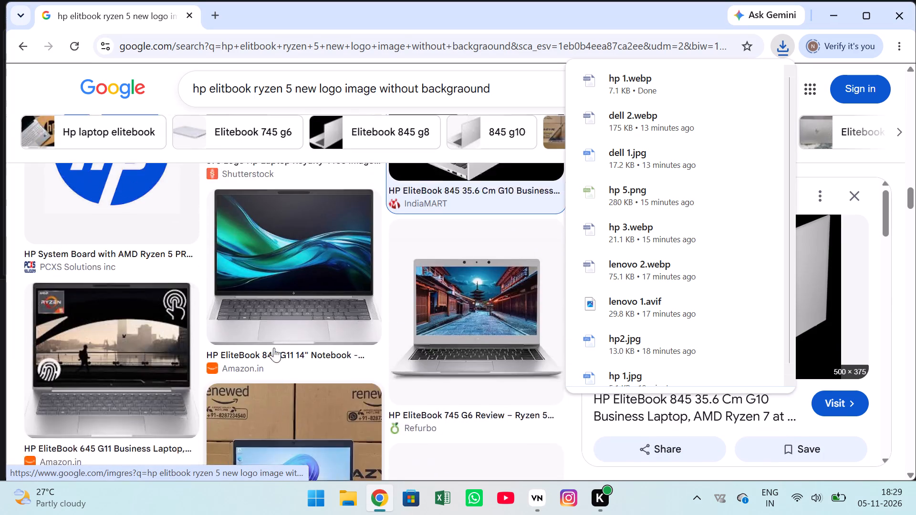
scroll(274, 348, "up", 10)
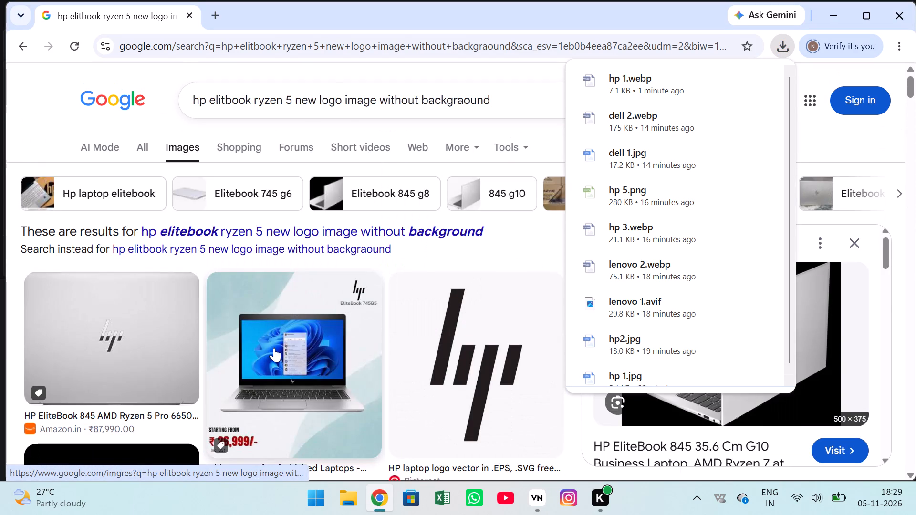
scroll(274, 348, "down", 4)
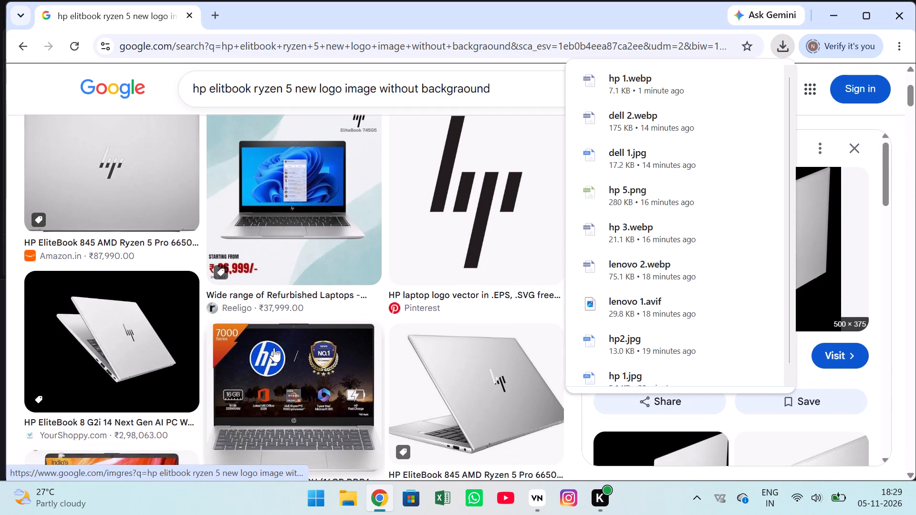
scroll(136, 352, "down", 1)
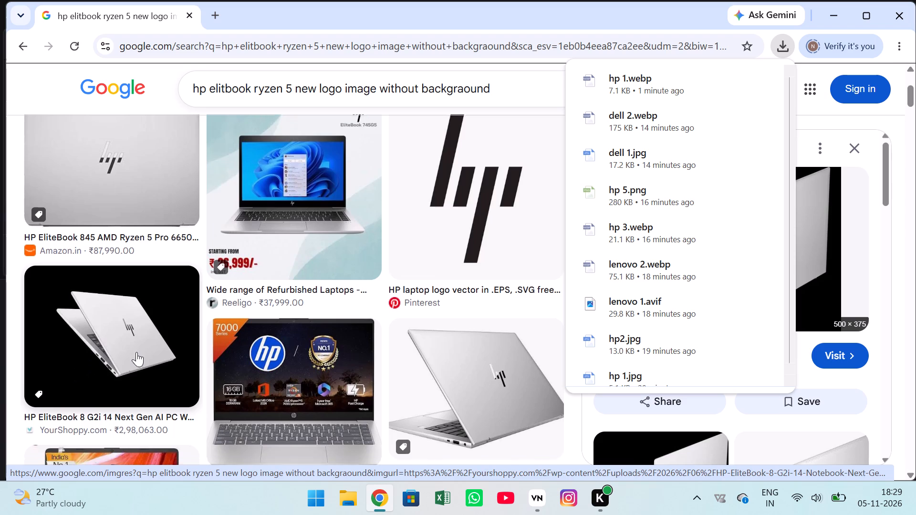
scroll(136, 352, "down", 5)
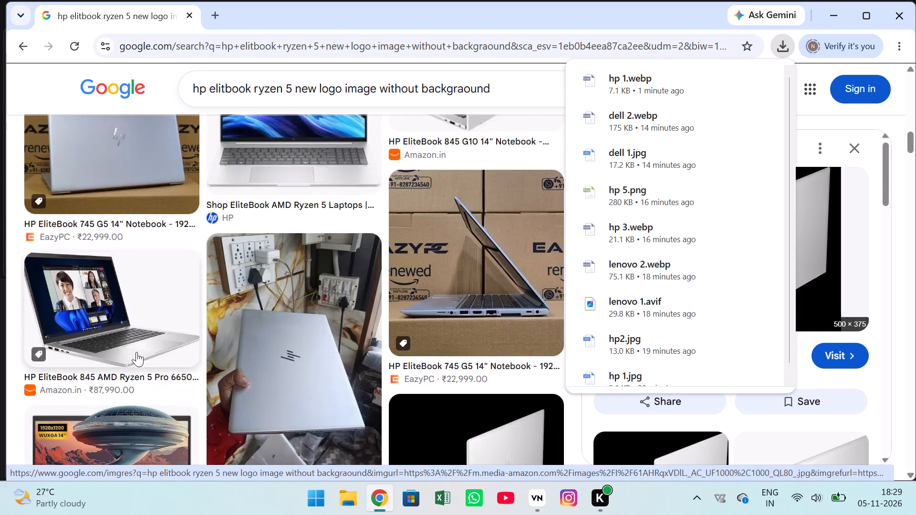
scroll(136, 352, "up", 7)
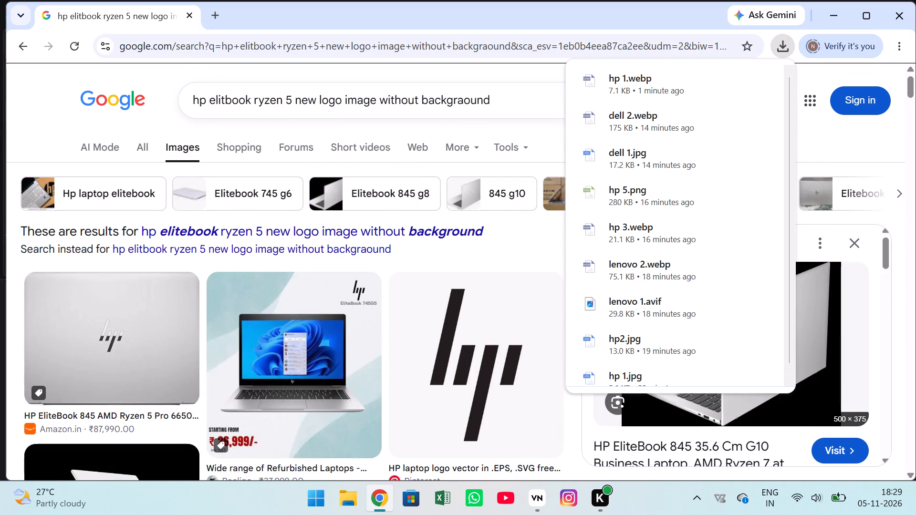
Replace "without" with "black" in the image query and search for "hp elitbook ryzen 5 new logo image black backgraound".
left_click(422, 99)
key("BackSpace")
key("BackSpace")
key("BackSpace")
key("BackSpace")
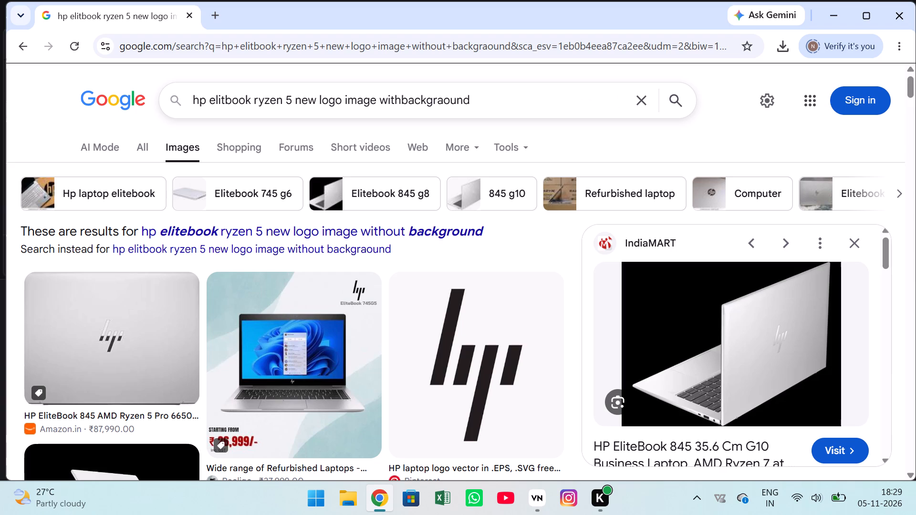
key("BackSpace")
key("BackSpace")
key("BackSpace")
key("BackSpace")
type("black")
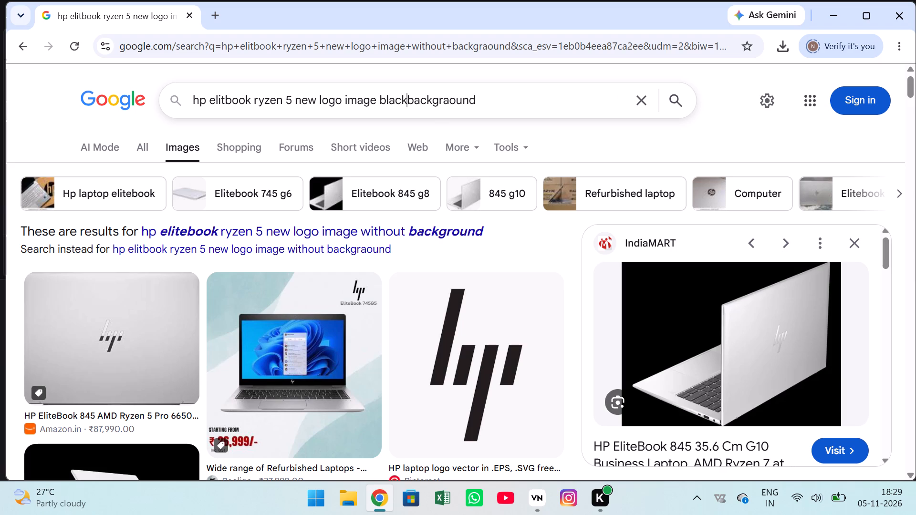
key("space")
key("Return")
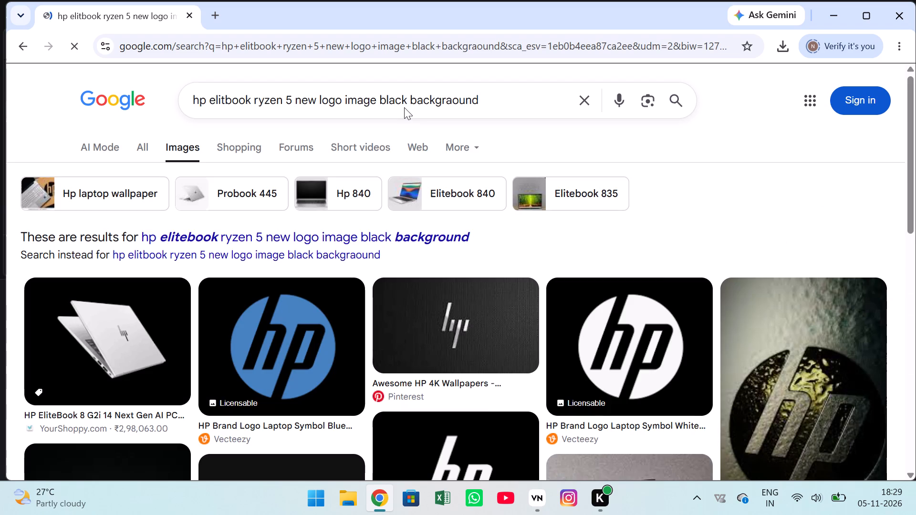
Look through the black-background image results for a silver HP EliteBook showing the new logo.
scroll(279, 279, "down", 6)
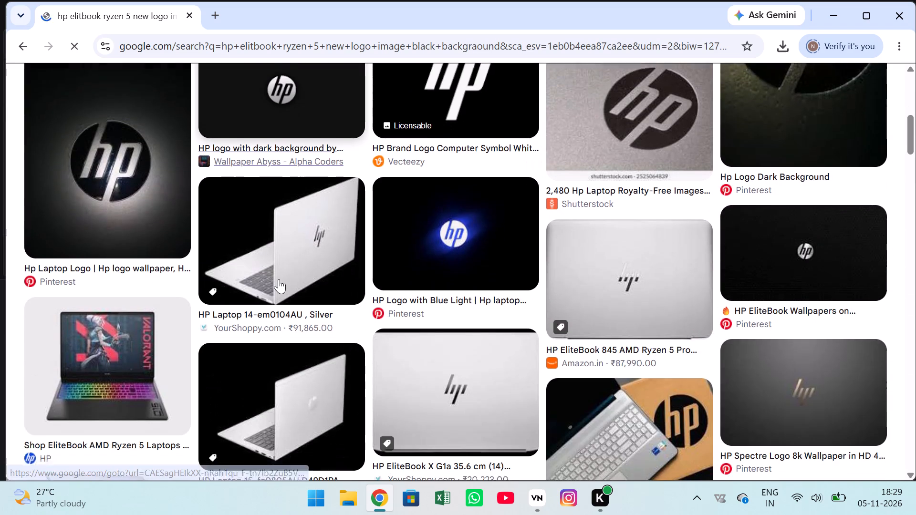
scroll(279, 279, "up", 5)
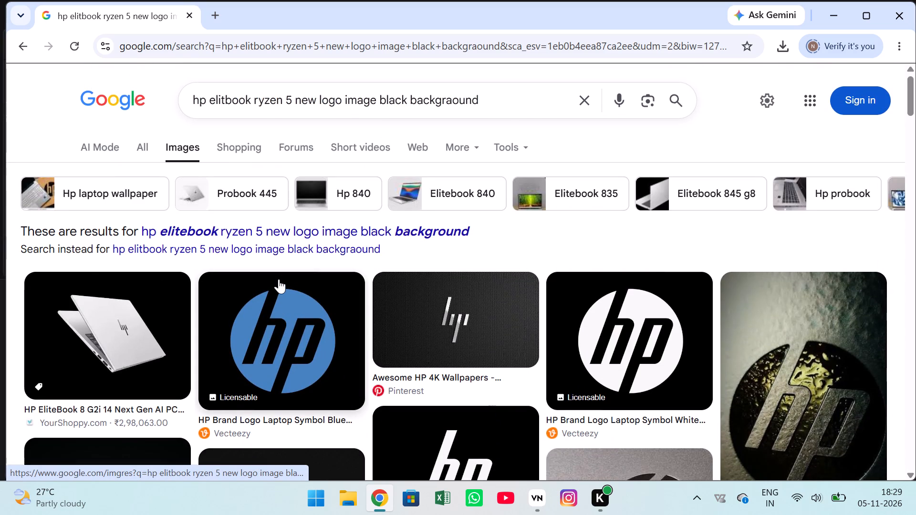
scroll(279, 279, "down", 5)
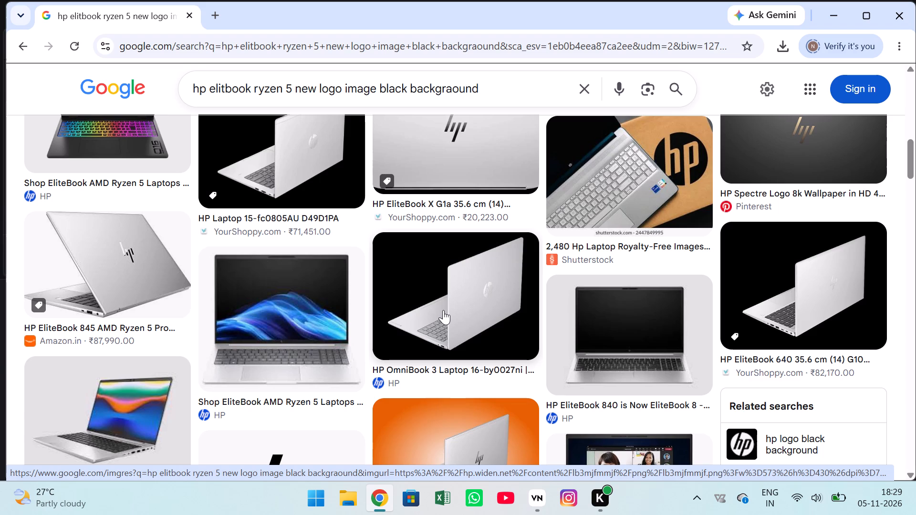
scroll(443, 310, "down", 4)
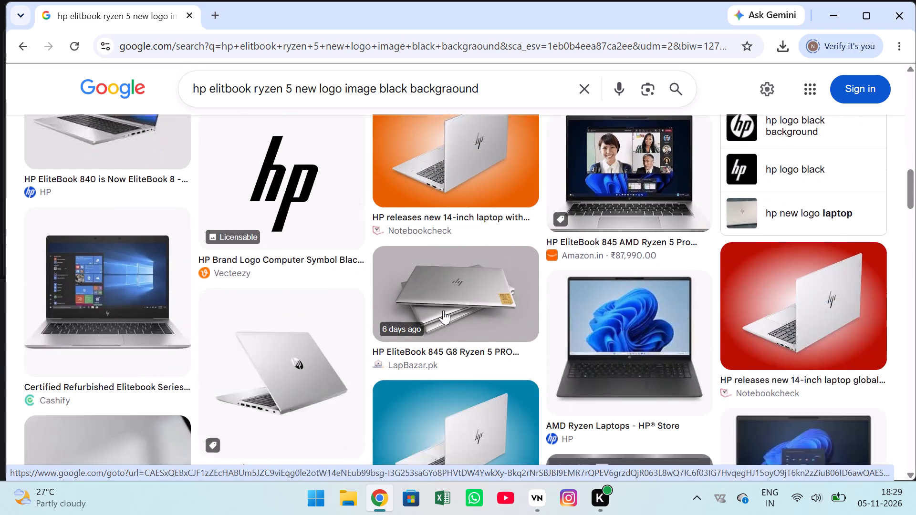
scroll(443, 310, "down", 5)
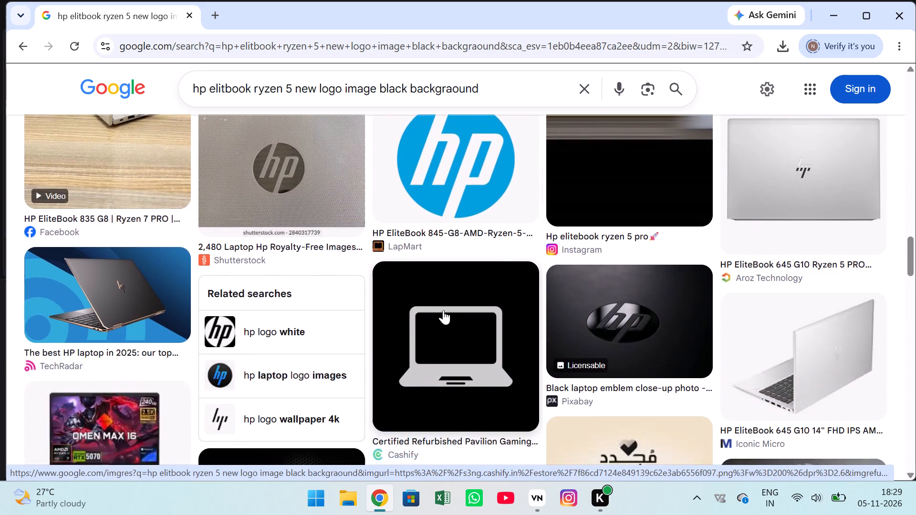
scroll(443, 310, "down", 5)
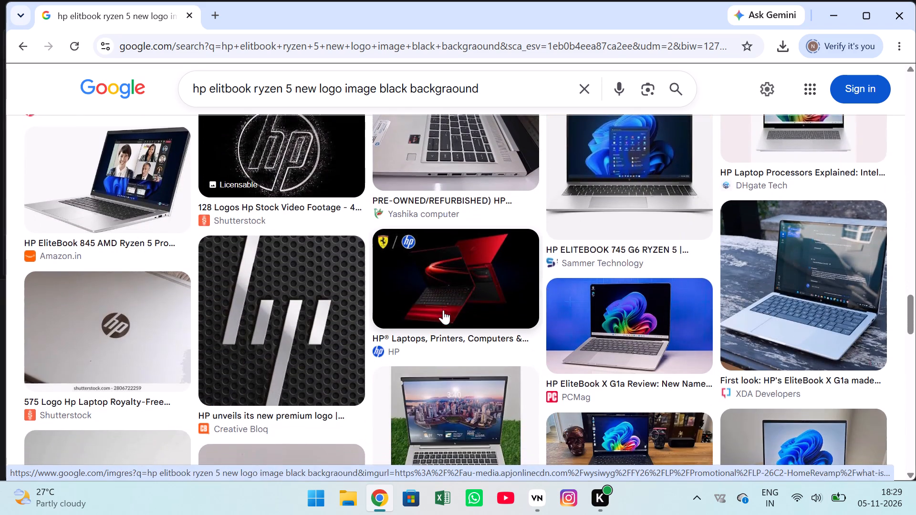
scroll(443, 310, "down", 2)
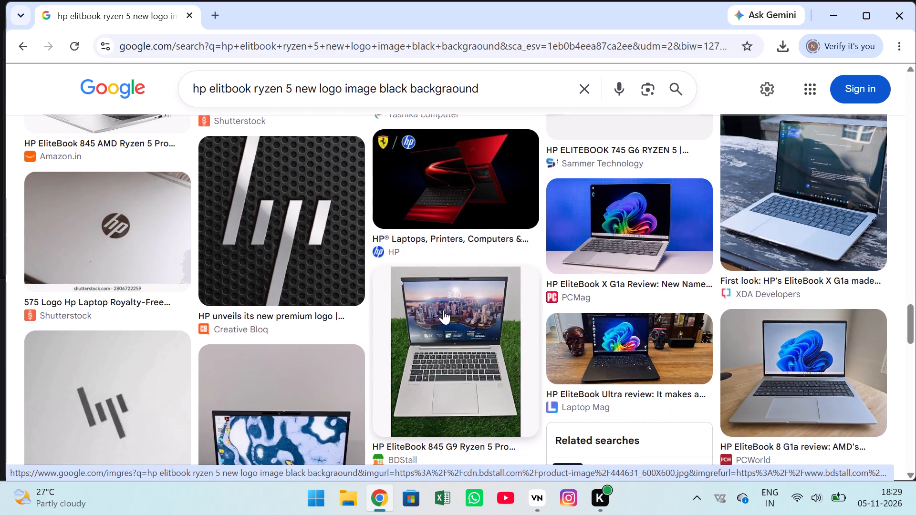
scroll(443, 310, "down", 4)
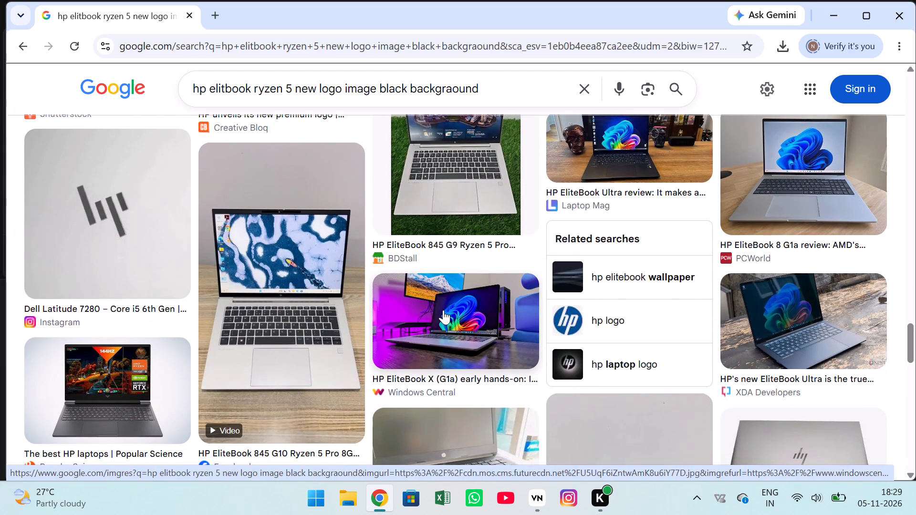
scroll(444, 344, "down", 7)
scroll(444, 344, "up", 16)
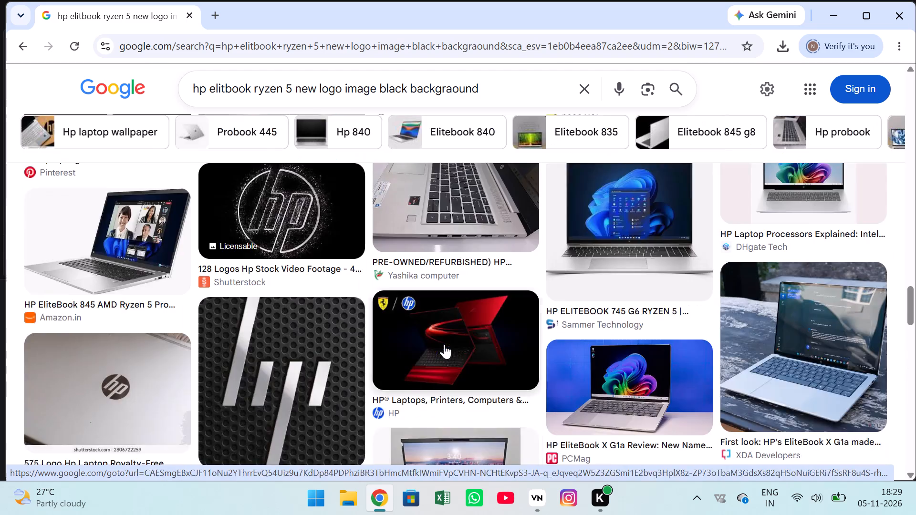
scroll(444, 344, "up", 12)
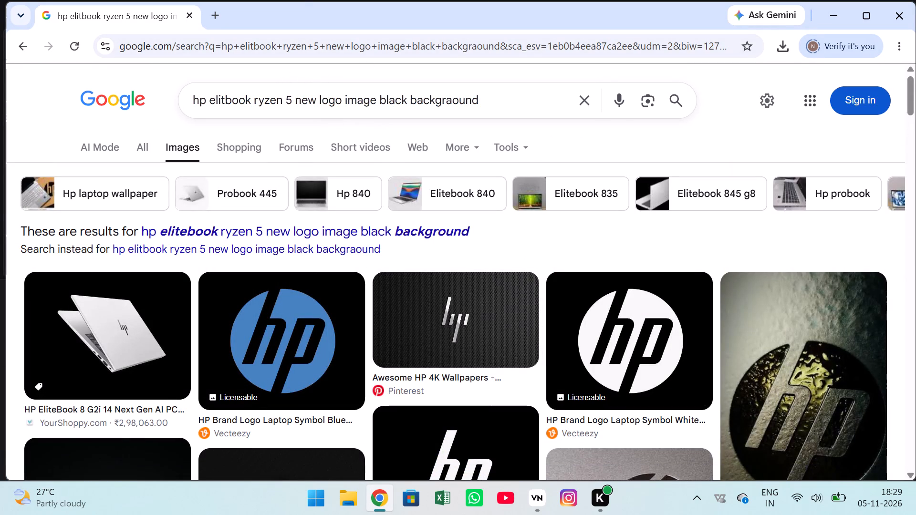
Add "laptop" after "logo" in the image query, search again and check the first results for silver HP laptops on black.
key("space")
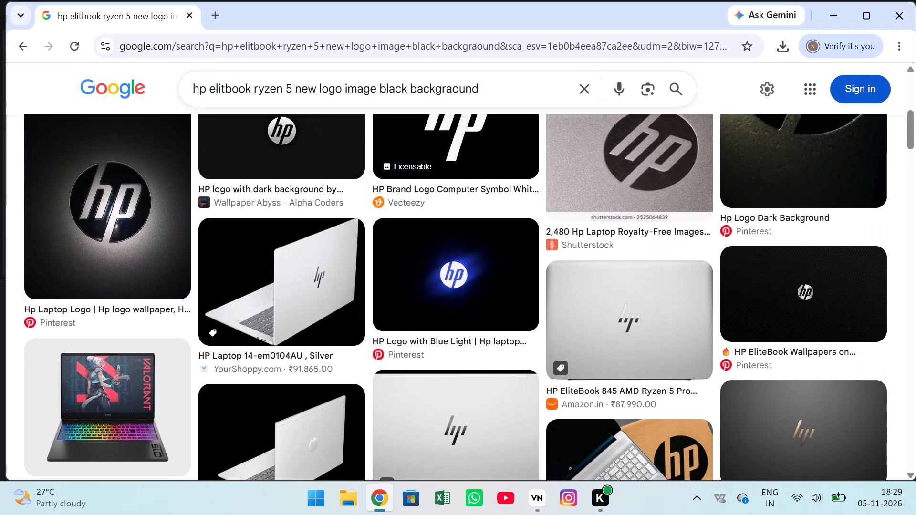
key("space")
left_click(342, 84)
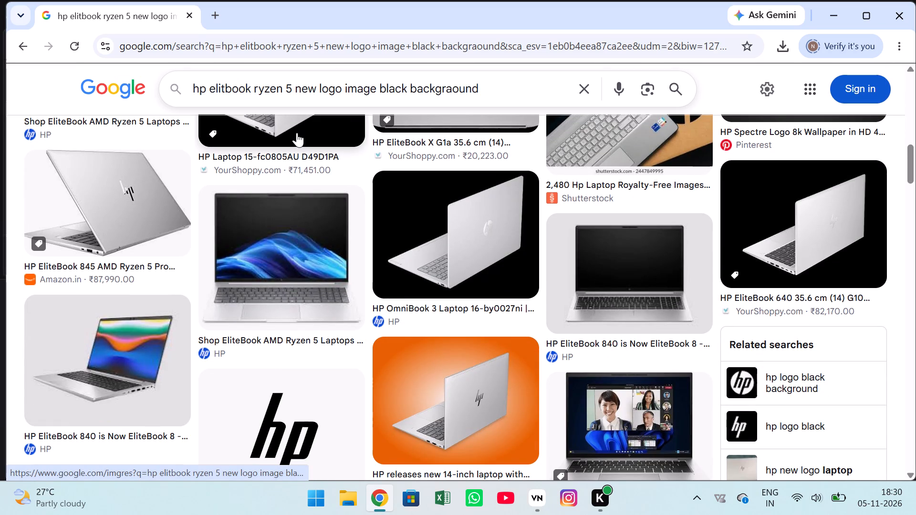
key("space")
type("la")
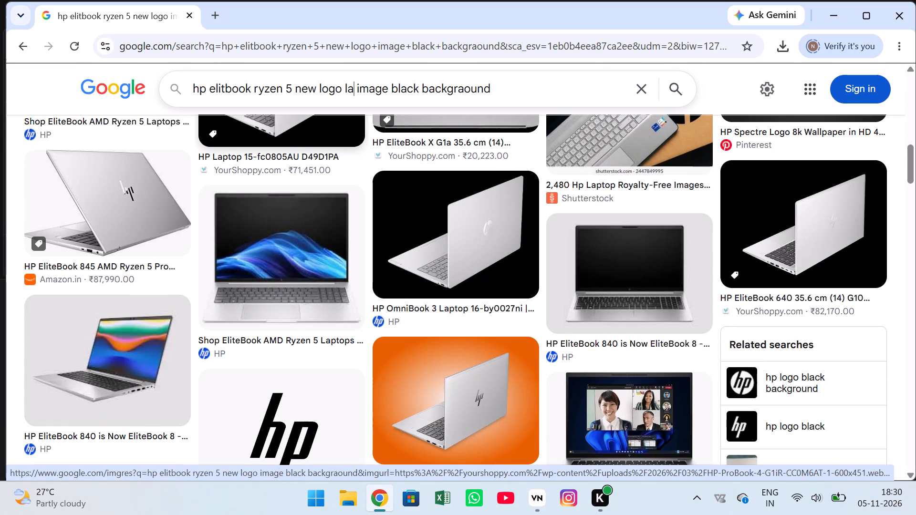
type("ptop")
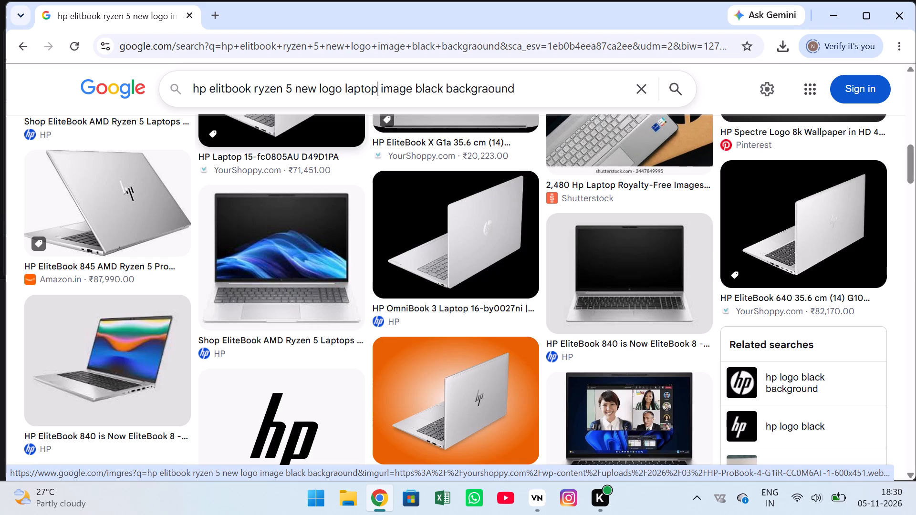
key("Return")
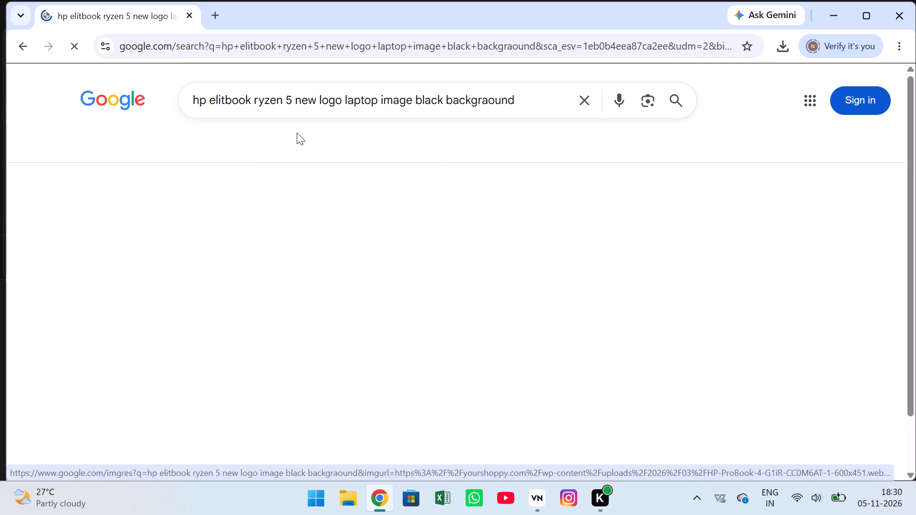
scroll(305, 290, "down", 8)
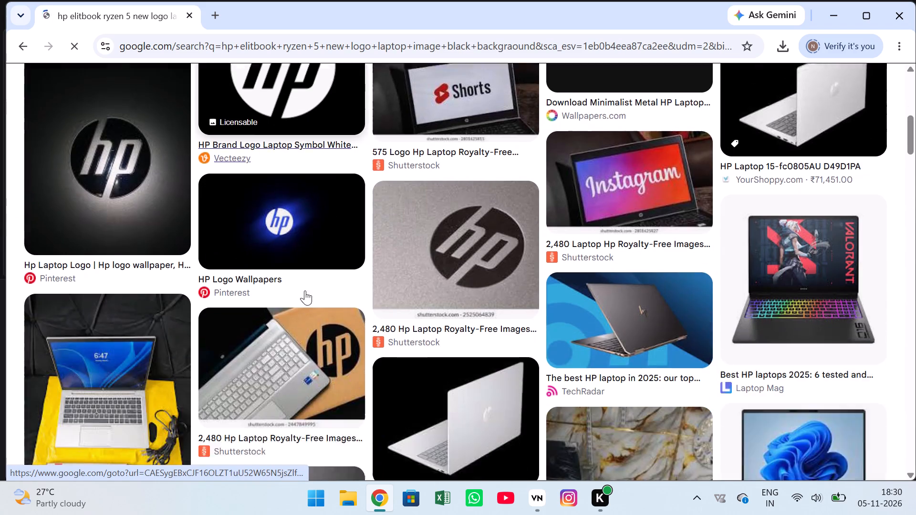
scroll(305, 290, "down", 1)
scroll(305, 290, "up", 3)
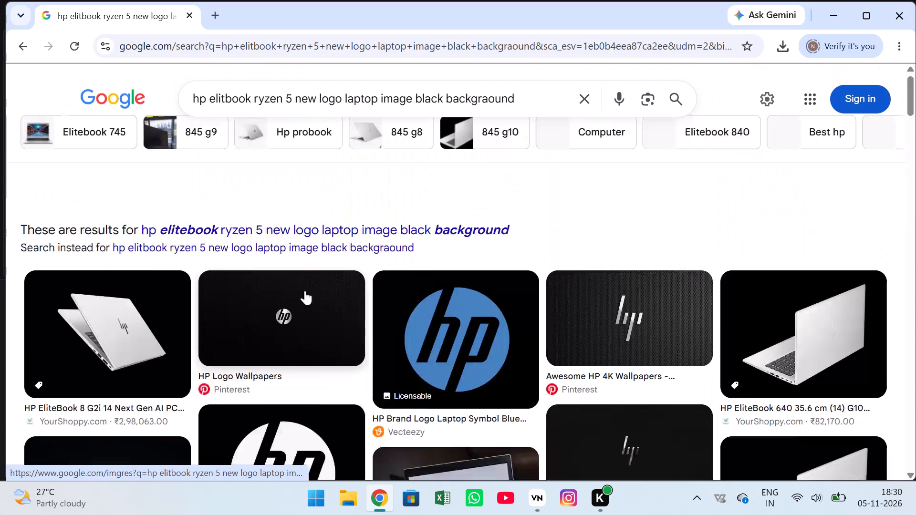
scroll(305, 290, "up", 4)
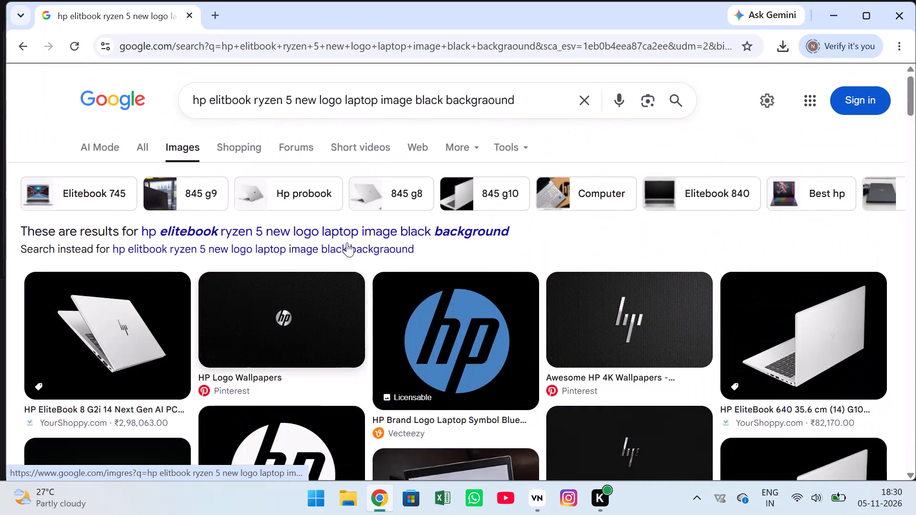
Change the image query to "hp elitbook 640 g10 14th gen black backgraound" and run the search.
left_click(414, 101)
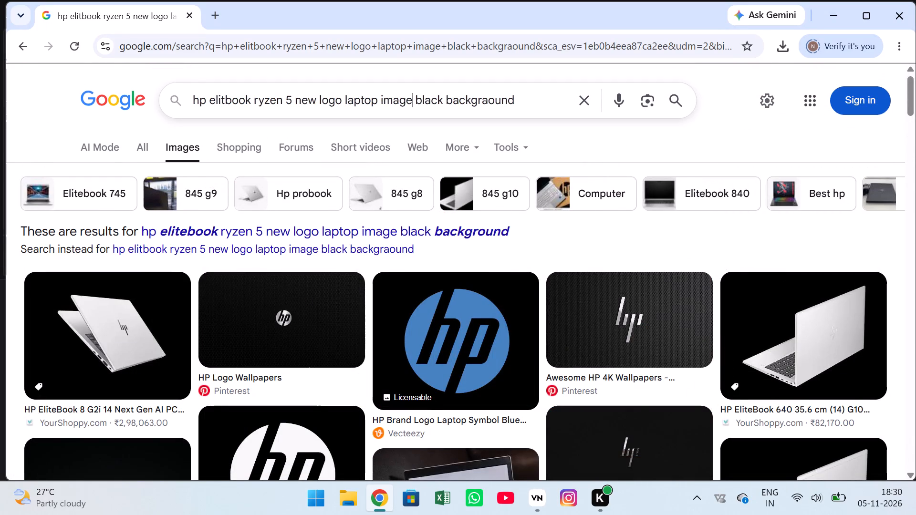
key("BackSpace")
key("BackSpace")
key("BackSpace")
key("BackSpace")
key("BackSpace")
key("BackSpace")
key("BackSpace")
key("BackSpace")
key("BackSpace")
key("BackSpace")
key("BackSpace")
key("BackSpace")
key("BackSpace")
key("BackSpace")
key("BackSpace")
key("BackSpace")
key("BackSpace")
key("BackSpace")
key("BackSpace")
key("BackSpace")
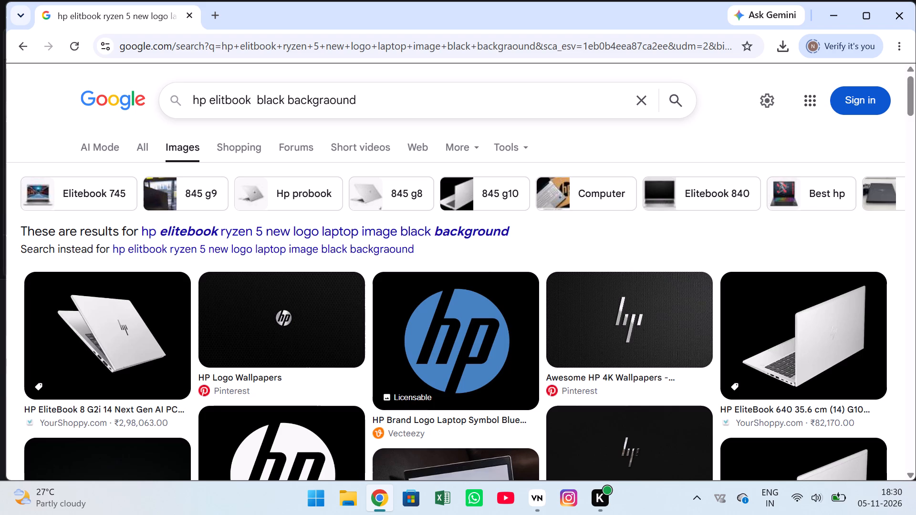
type("640")
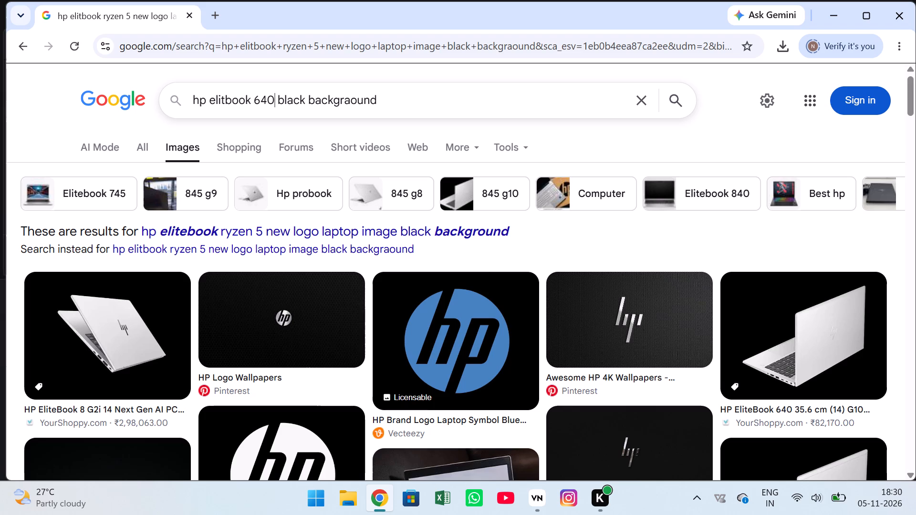
key("space")
type("g10")
key("space")
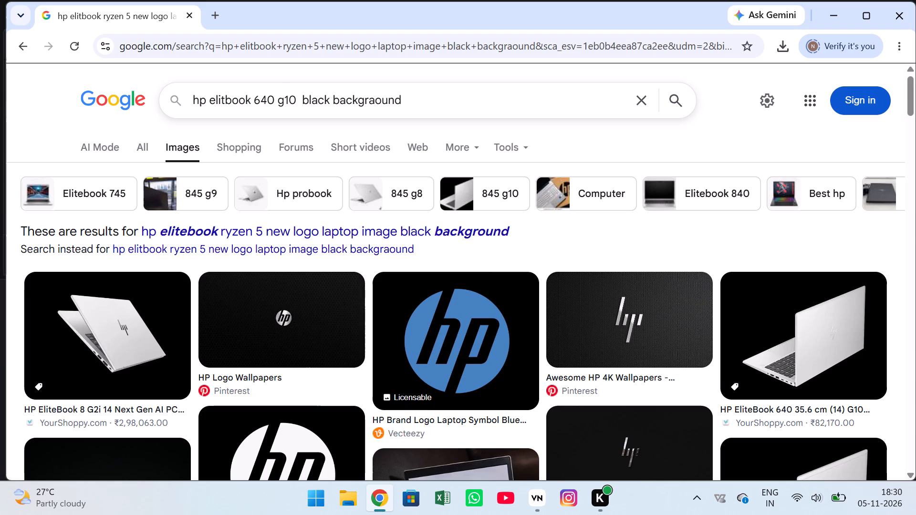
type("14th")
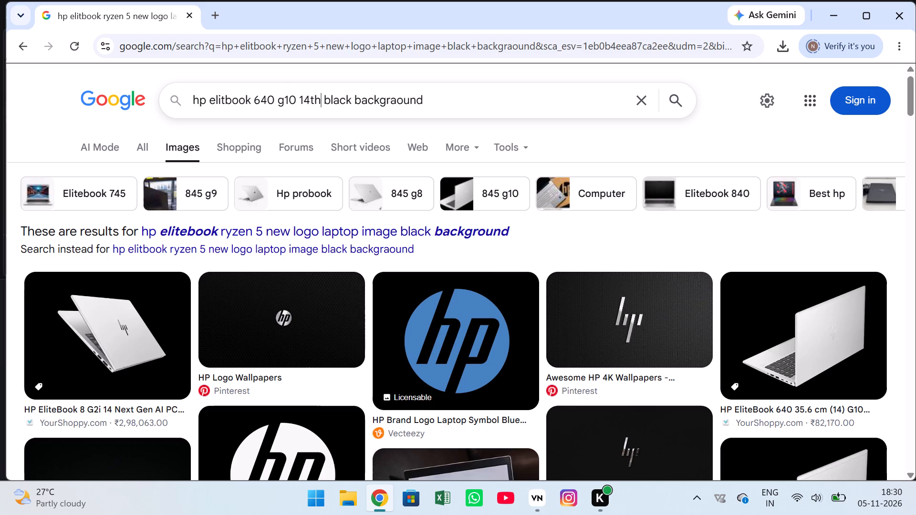
key("space")
type("gen")
key("Return")
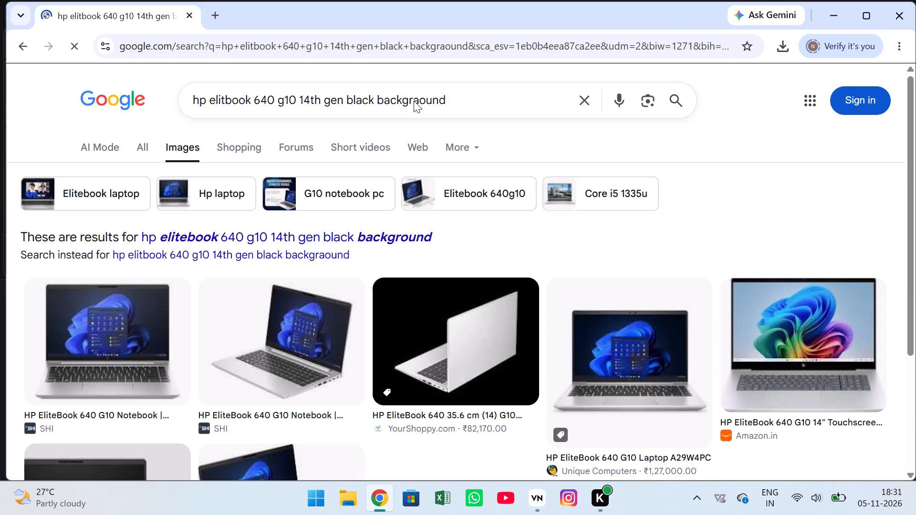
Look through the EliteBook 640 G10 image results for a silver laptop picture on a black background.
scroll(391, 238, "down", 4)
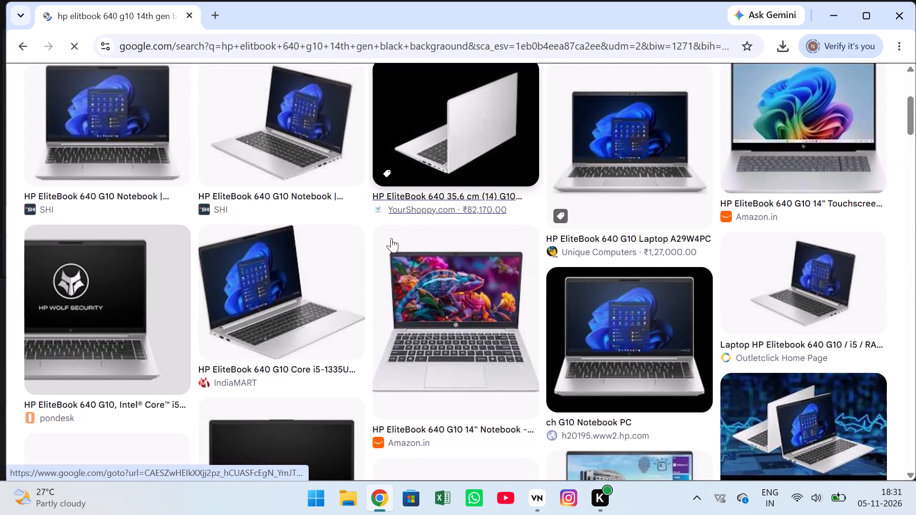
scroll(354, 309, "down", 1)
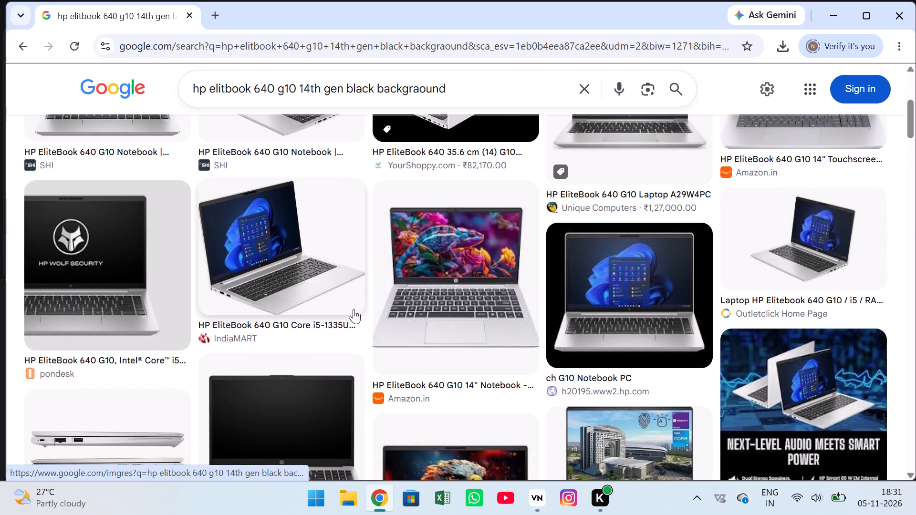
scroll(354, 309, "down", 5)
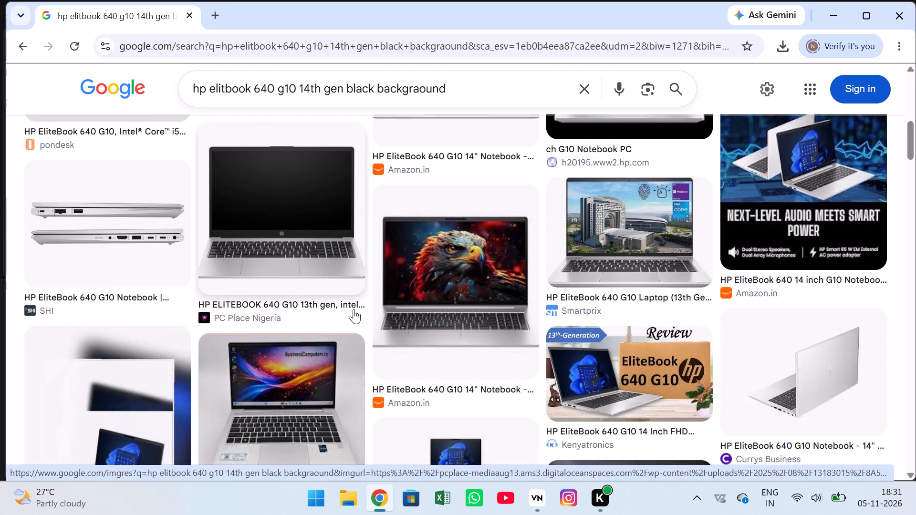
scroll(354, 309, "down", 4)
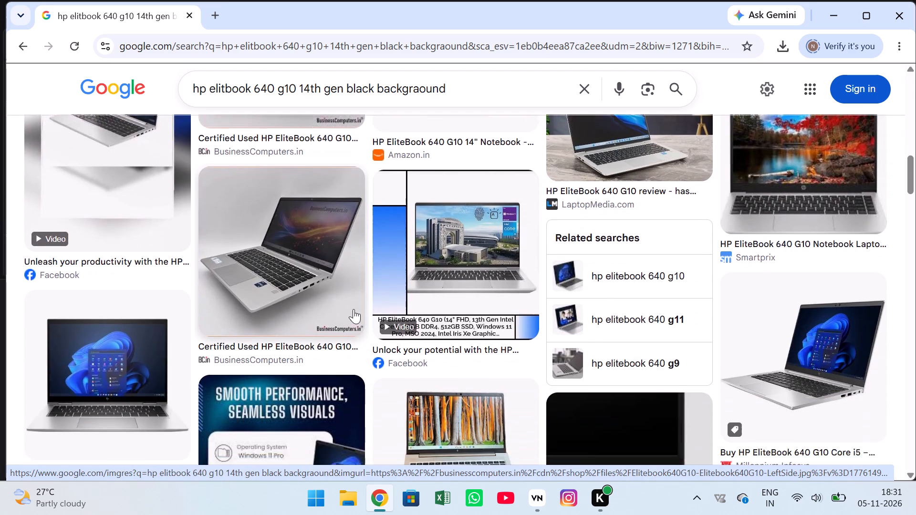
scroll(354, 309, "down", 2)
scroll(354, 309, "up", 1)
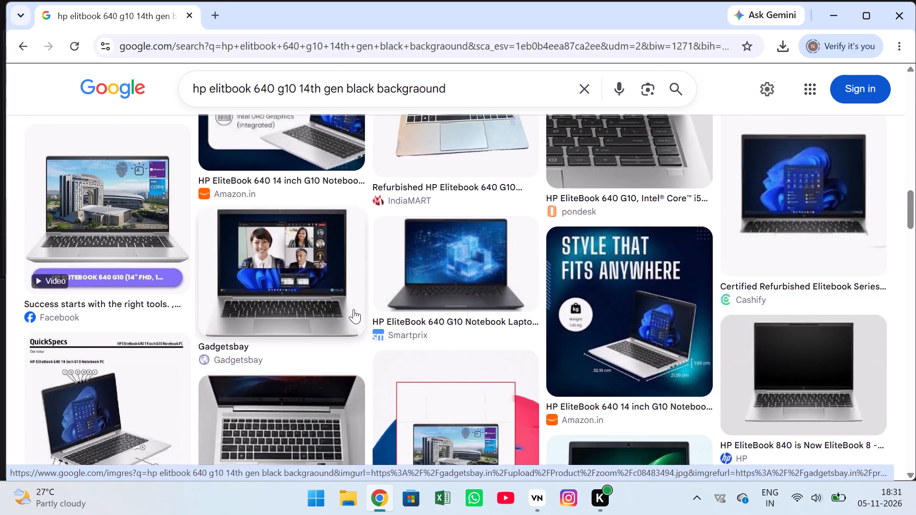
scroll(354, 309, "up", 1)
Remove "black backgraound" from the image query and search for "hp elitbook 640 g10 14th gen".
left_click(474, 92)
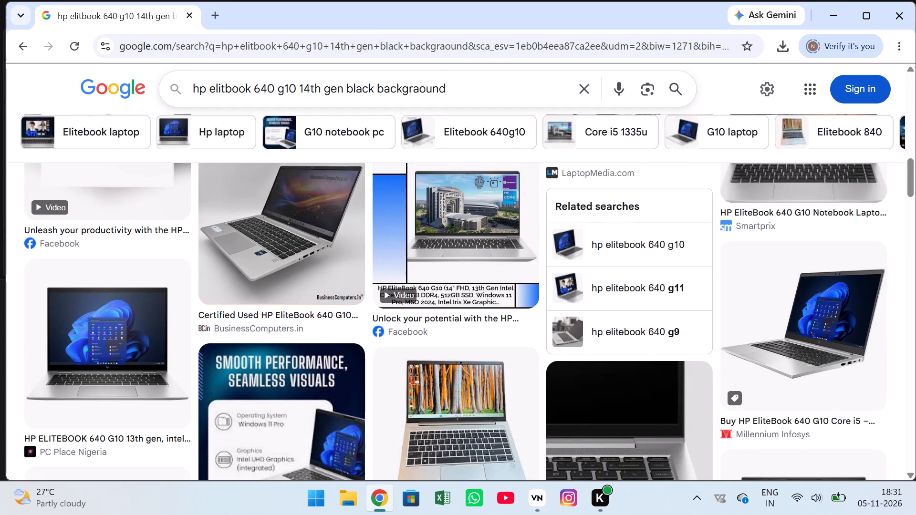
key("BackSpace")
key("BackSpace")
key("BackSpace")
key("BackSpace")
key("BackSpace")
key("BackSpace")
key("BackSpace")
key("BackSpace")
key("BackSpace")
key("BackSpace")
key("BackSpace")
key("BackSpace")
key("BackSpace")
key("BackSpace")
key("BackSpace")
key("BackSpace")
key("BackSpace")
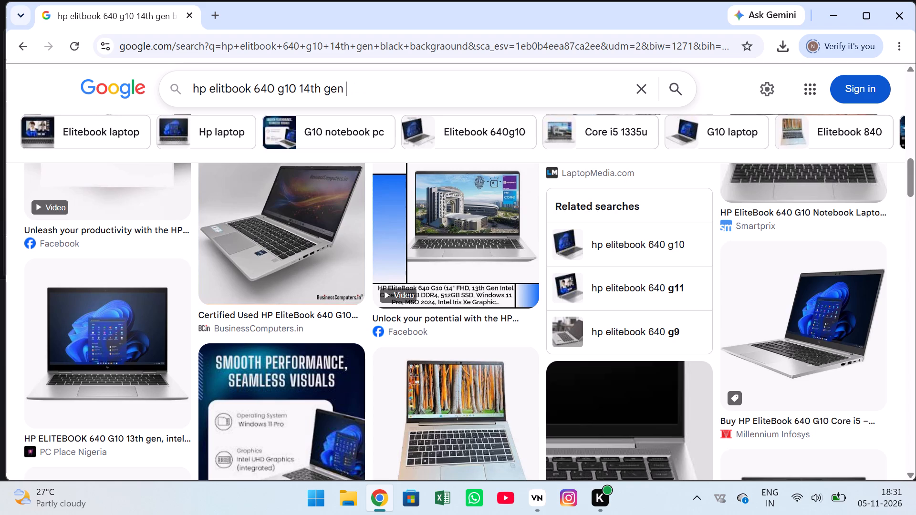
key("Return")
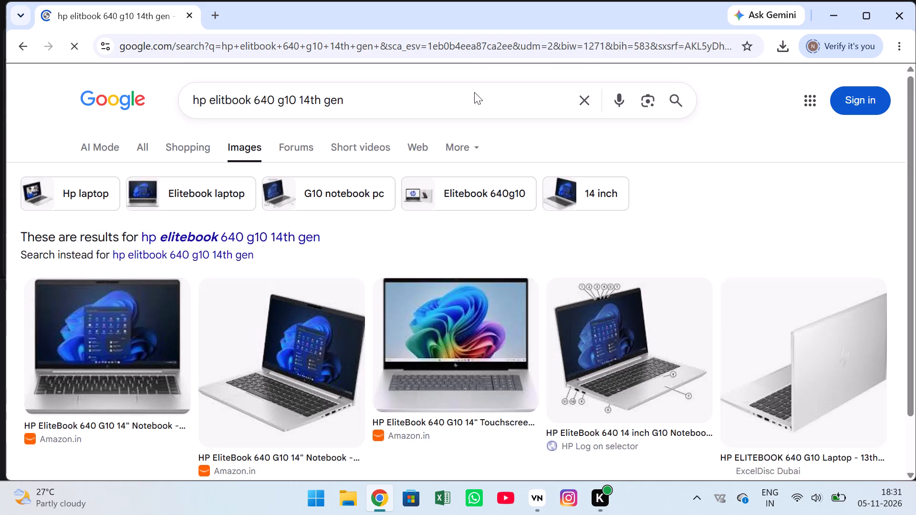
Preview the angled HP EliteBook 640 G10 image from Amazon.in and look through the other results for a suitable laptop picture.
scroll(342, 276, "down", 2)
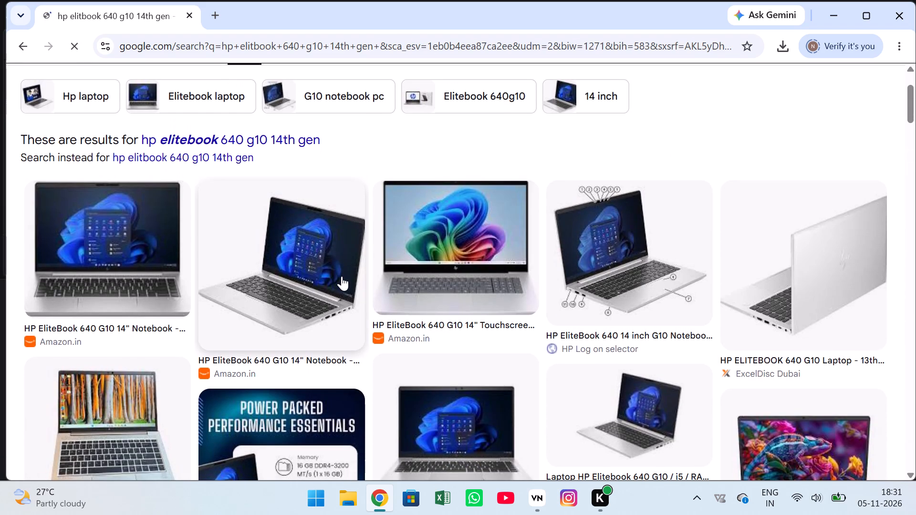
left_click(342, 276)
scroll(340, 199, "up", 2)
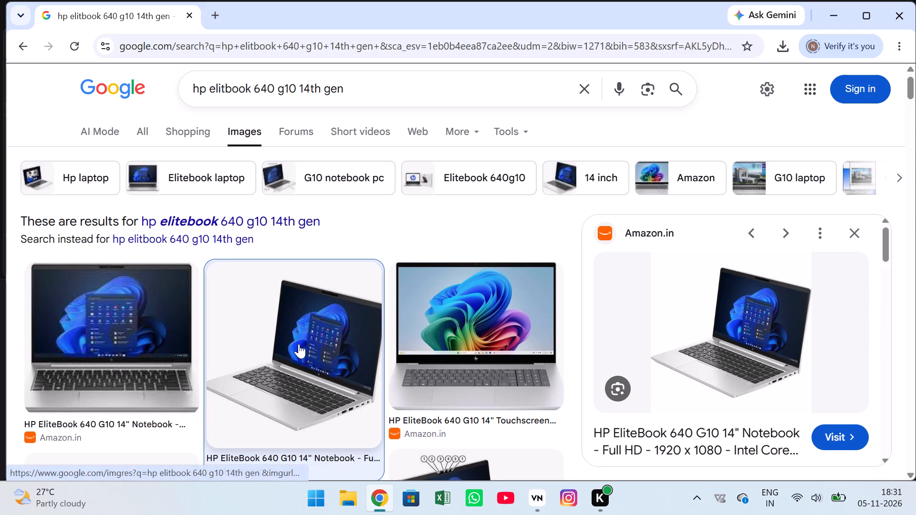
scroll(299, 344, "down", 7)
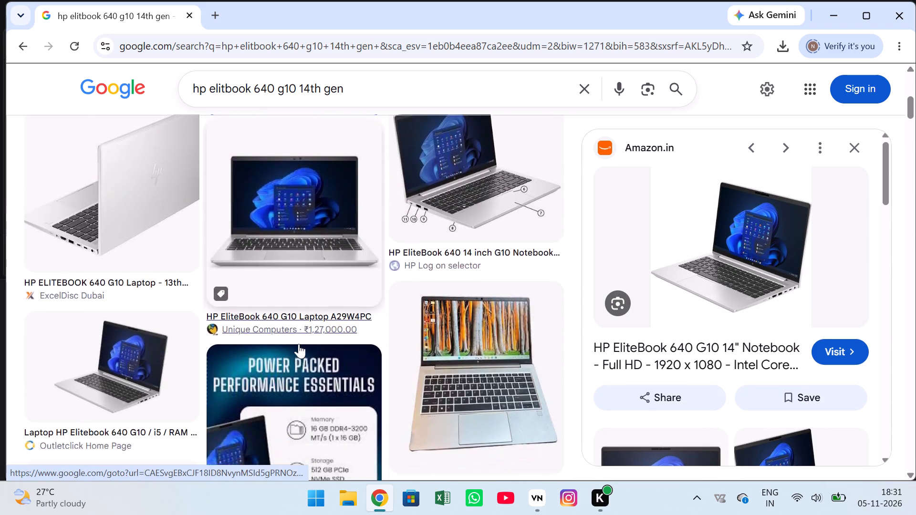
scroll(299, 344, "down", 6)
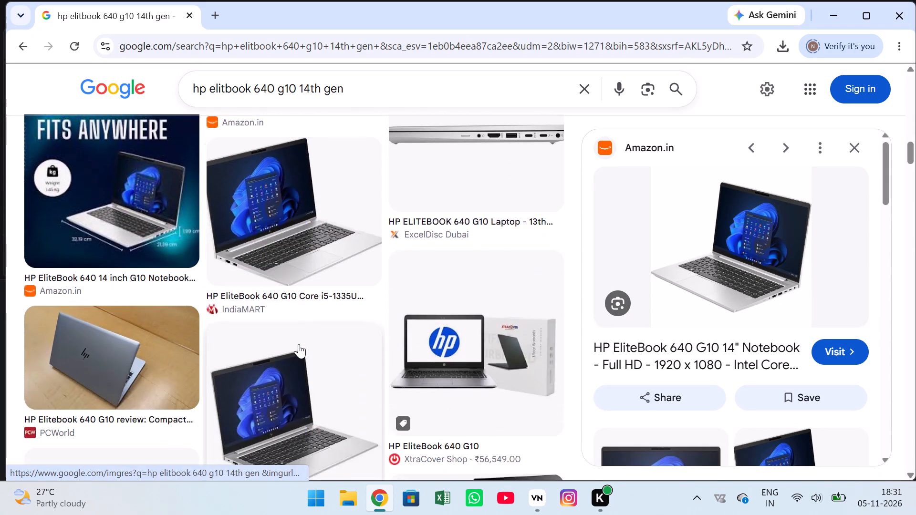
scroll(299, 344, "down", 6)
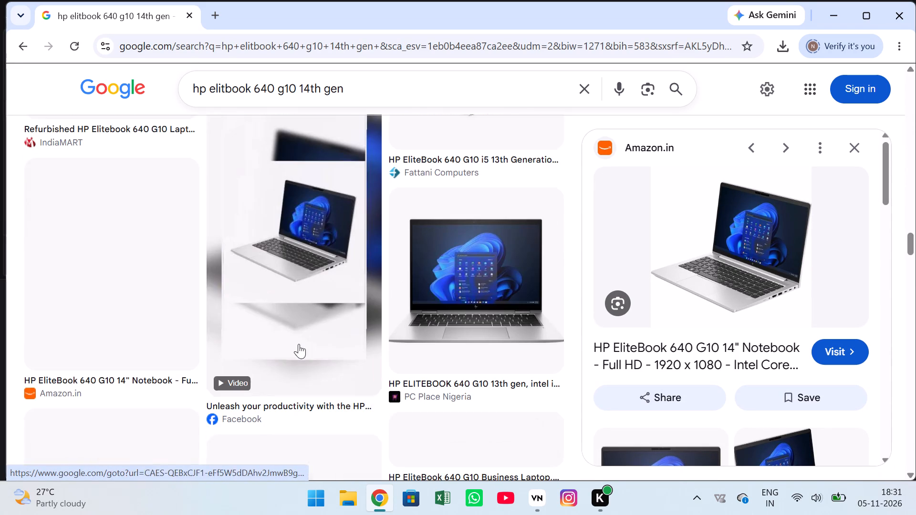
scroll(299, 344, "down", 2)
scroll(299, 344, "up", 1)
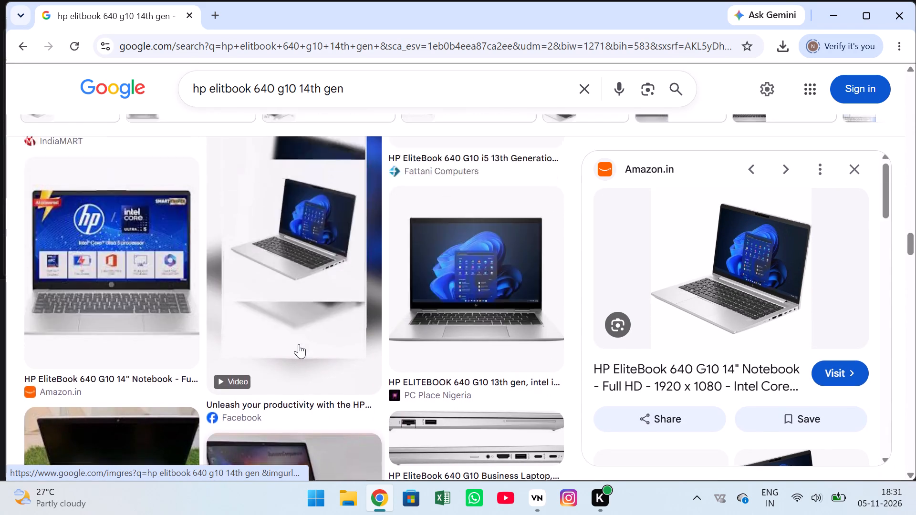
scroll(299, 344, "up", 4)
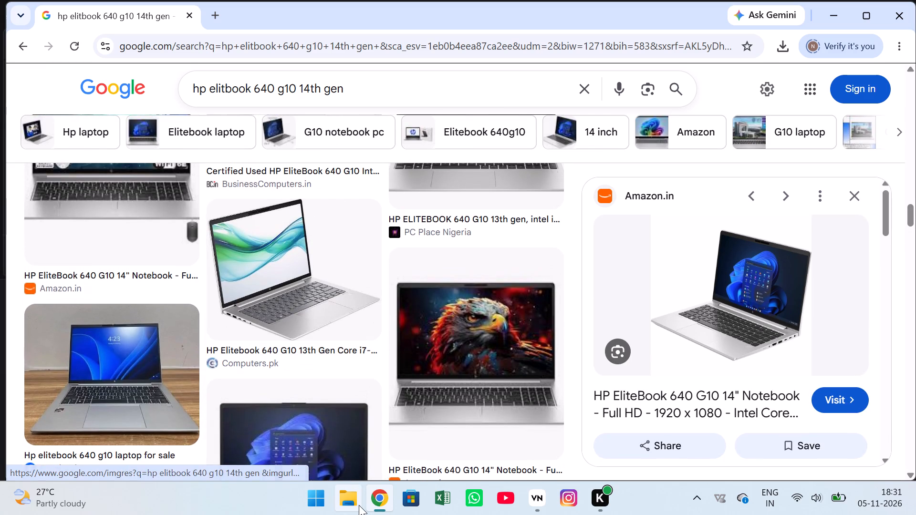
Switch to File Explorer and permanently delete the JPG picture "hp 1" from the Downloads folder.
left_click(359, 505)
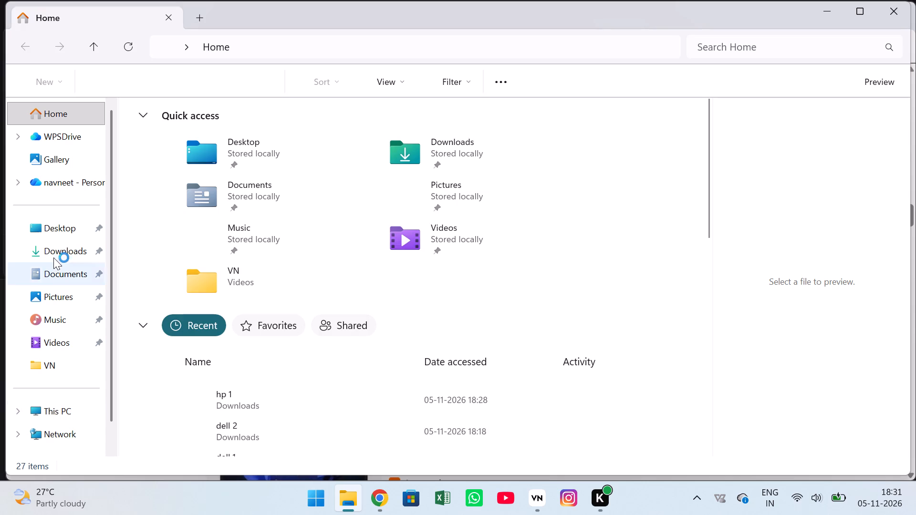
left_click(53, 257)
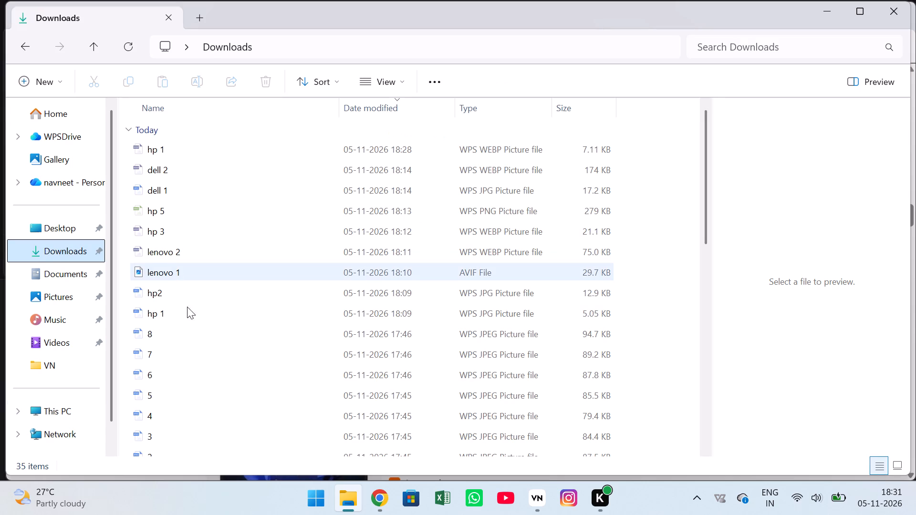
left_click(187, 317)
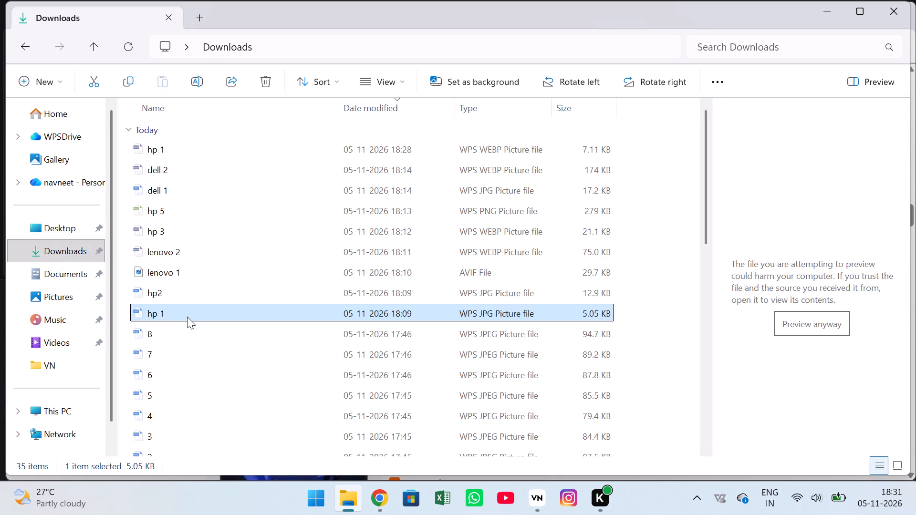
key("shift+Delete")
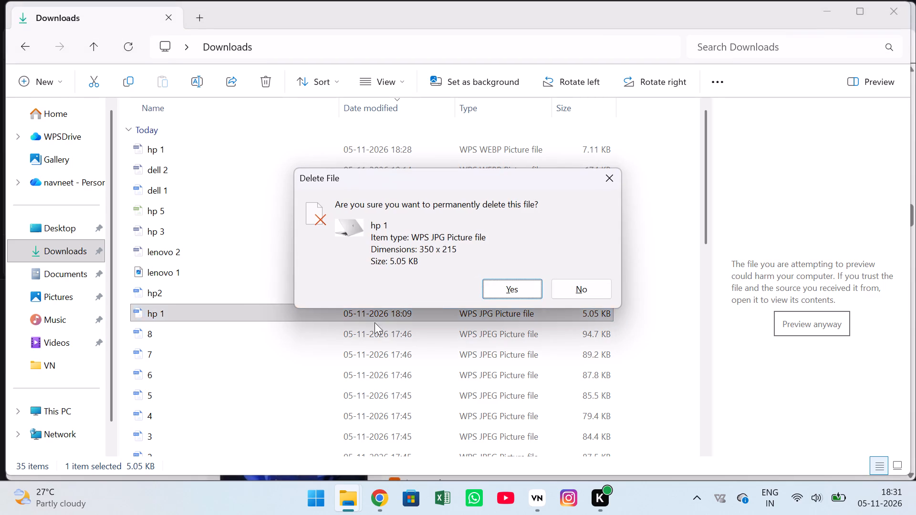
left_click(527, 280)
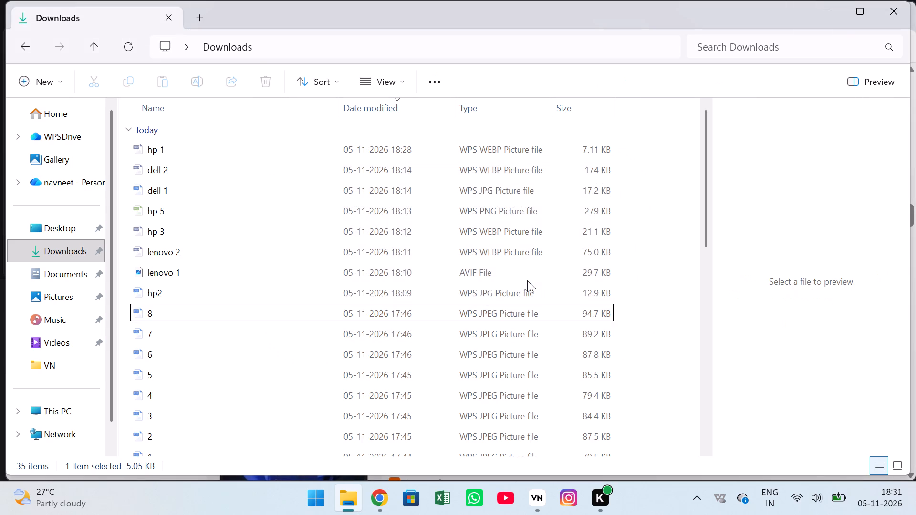
left_click(527, 280)
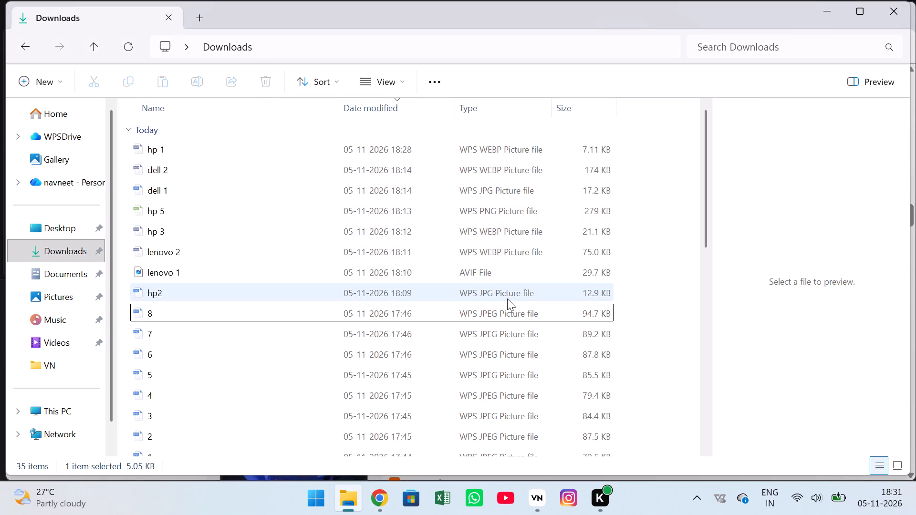
Permanently delete the JPG picture "hp2" from the Downloads folder.
left_click(506, 297)
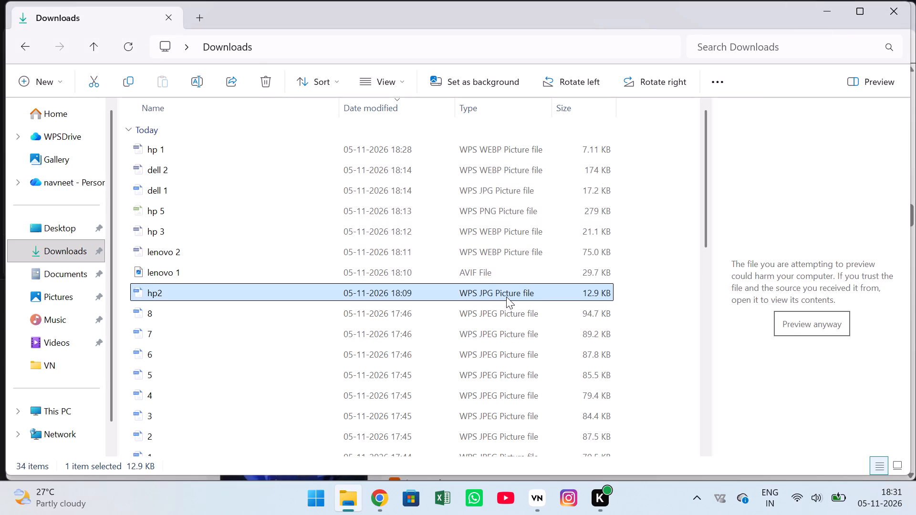
key("shift+BackSpace")
key("shift+BackSpace")
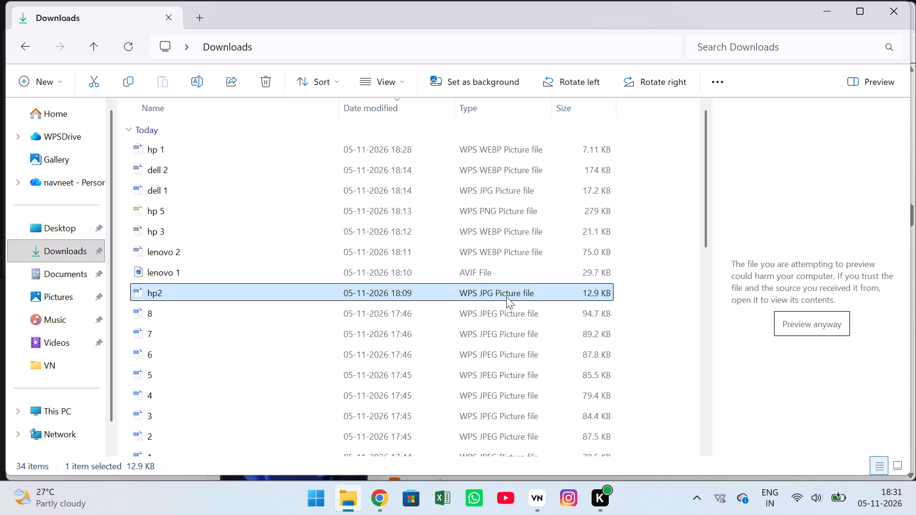
key("shift+BackSpace")
left_click(506, 297)
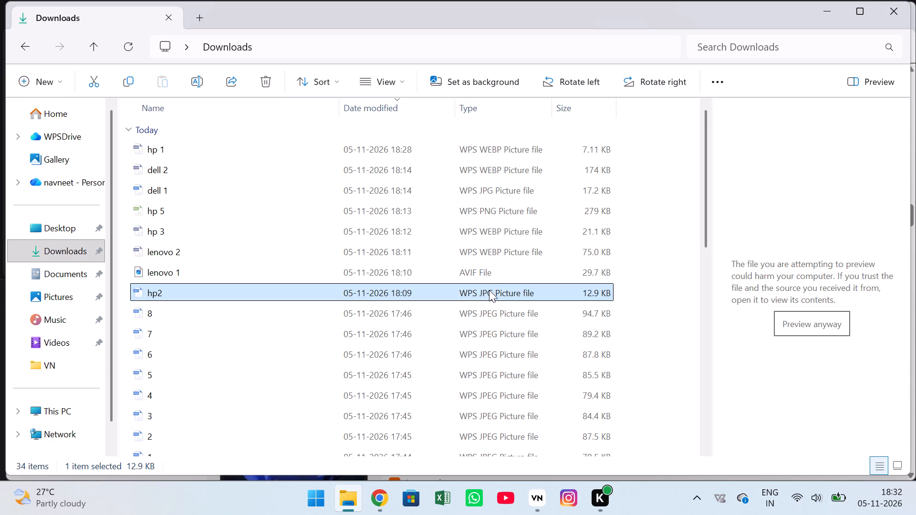
left_click(489, 290)
key("shift+Delete")
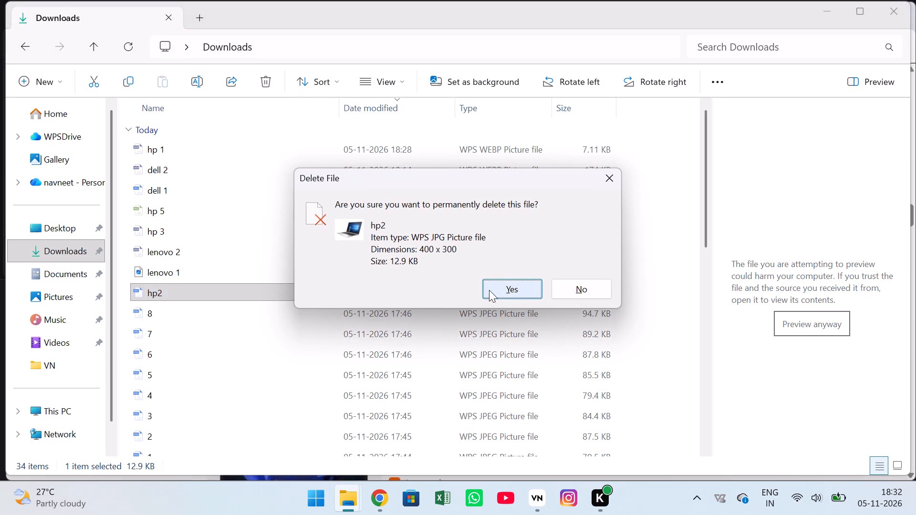
left_click(497, 293)
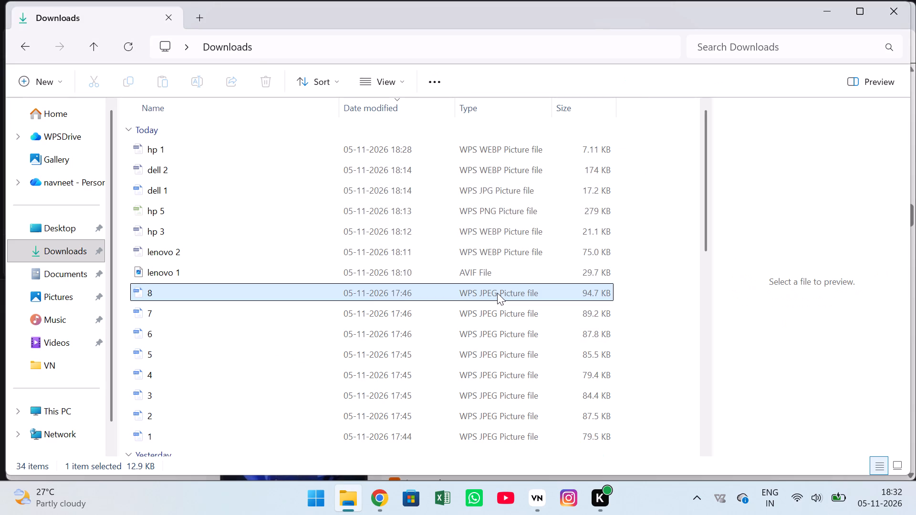
left_click(497, 293)
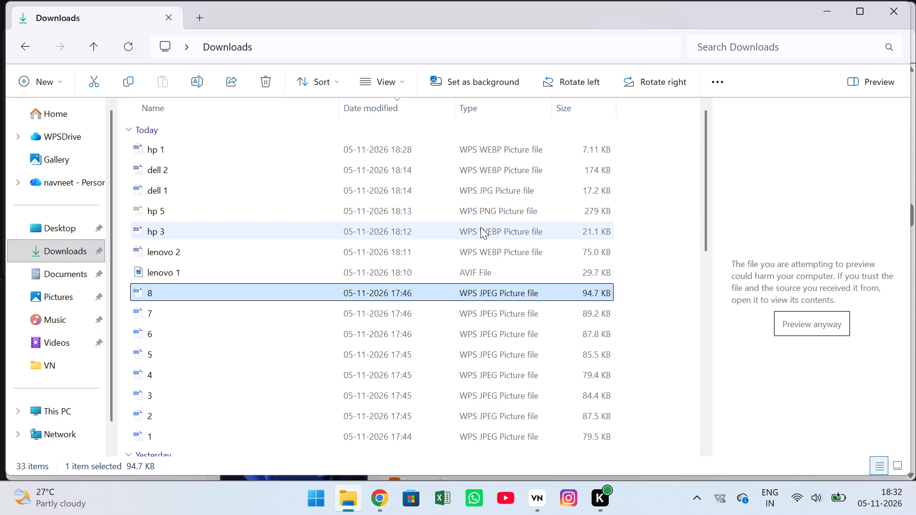
Permanently delete the WEBP picture "hp 3" from the Downloads folder.
left_click(480, 227)
key("shift+Delete")
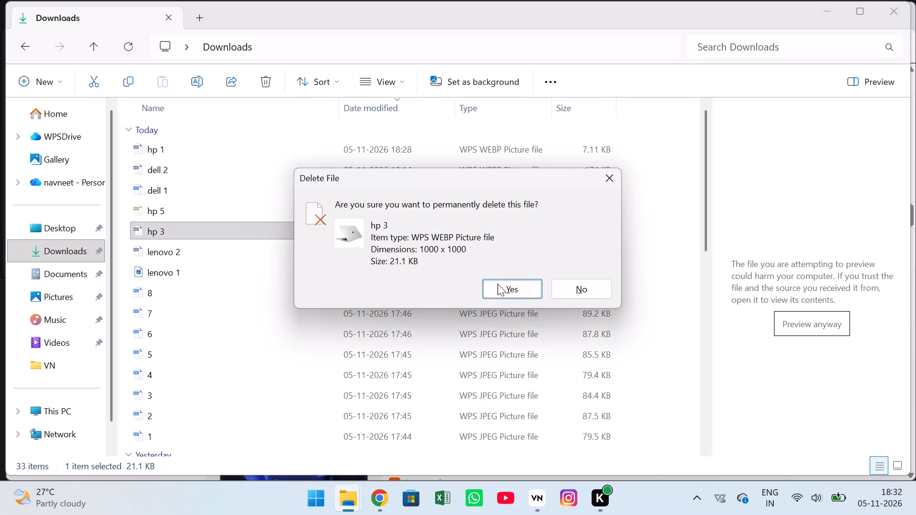
left_click(500, 291)
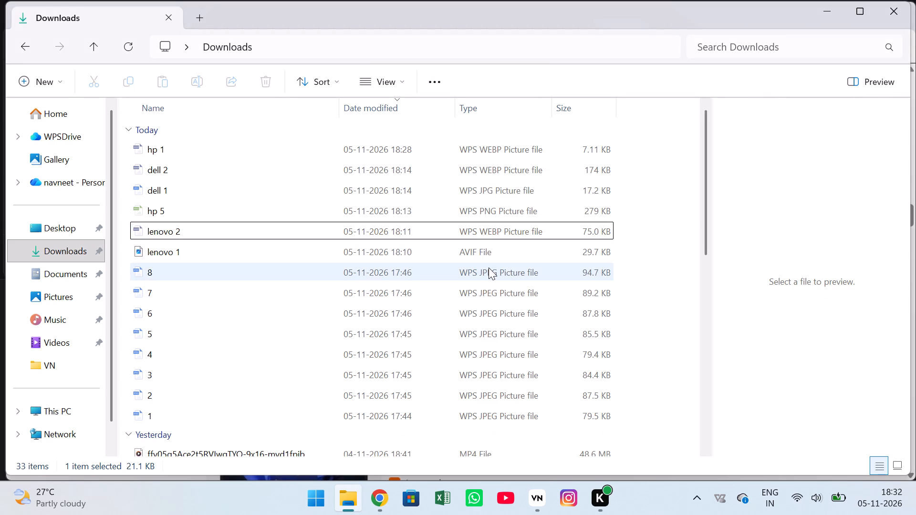
Permanently delete the AVIF picture "lenovo 1" from the Downloads folder.
left_click(489, 268)
left_click(486, 256)
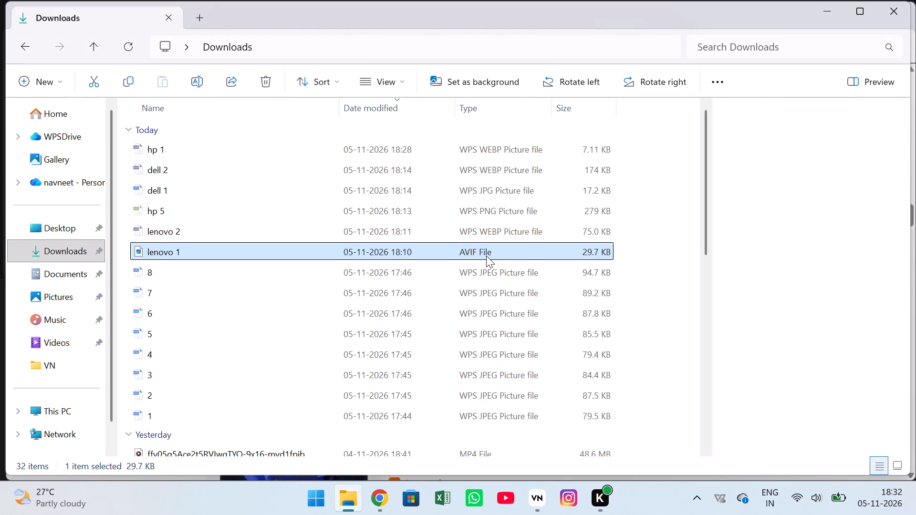
key("shift+Delete")
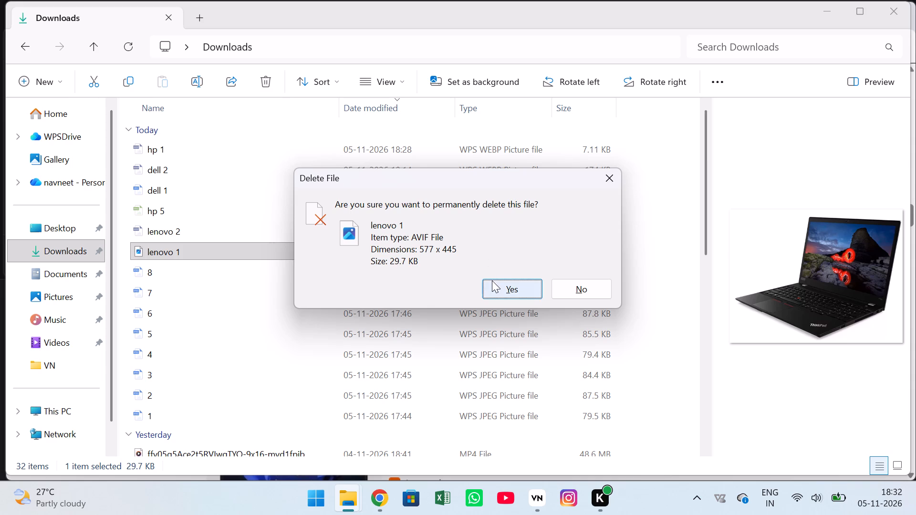
left_click(492, 280)
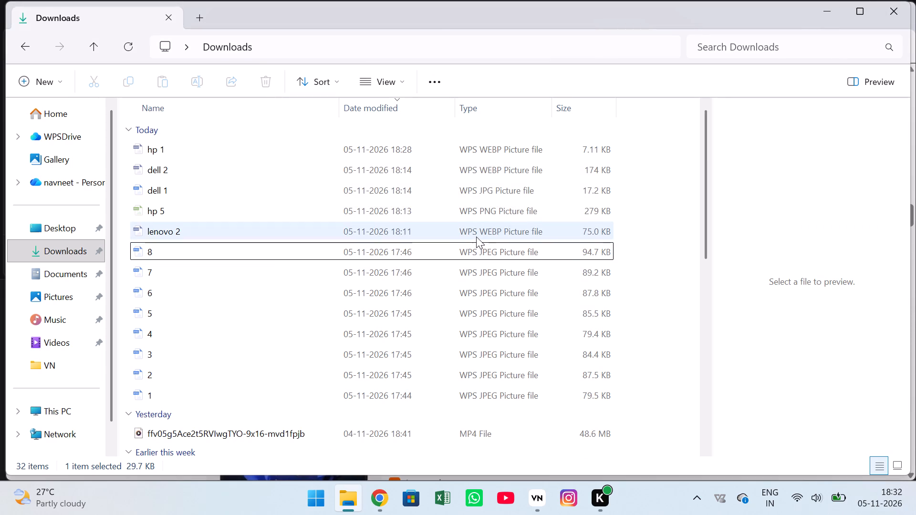
Permanently delete the WEBP picture "lenovo 2" from the Downloads folder.
left_click(476, 237)
key("shift+Delete")
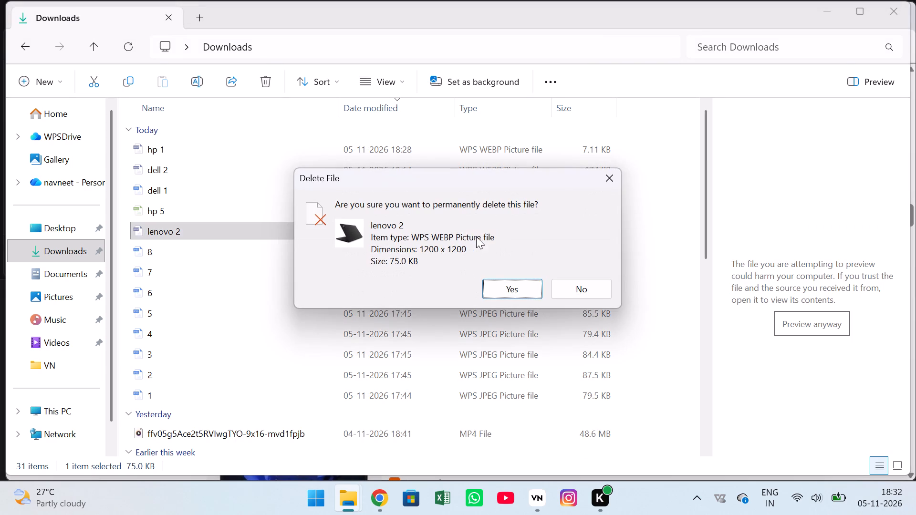
left_click(502, 299)
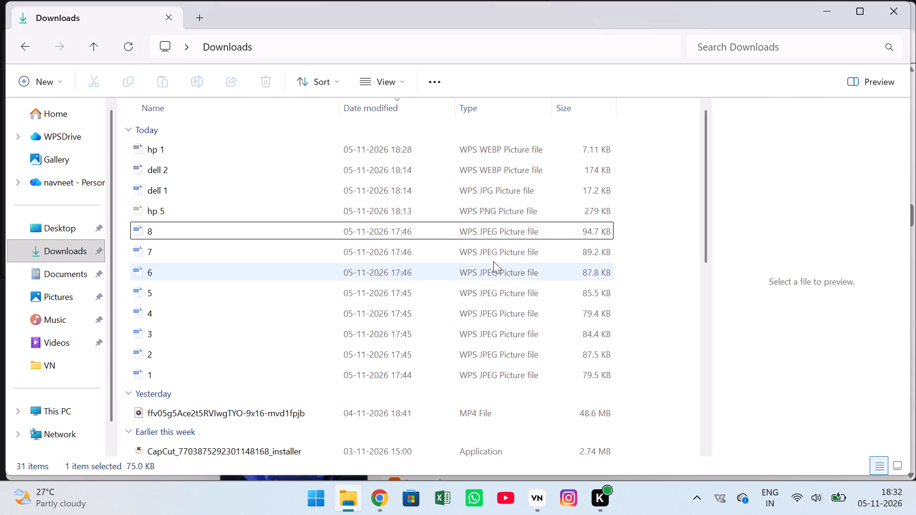
Permanently delete the PNG picture "hp 5" from the Downloads folder.
left_click(459, 206)
key("shift+Delete")
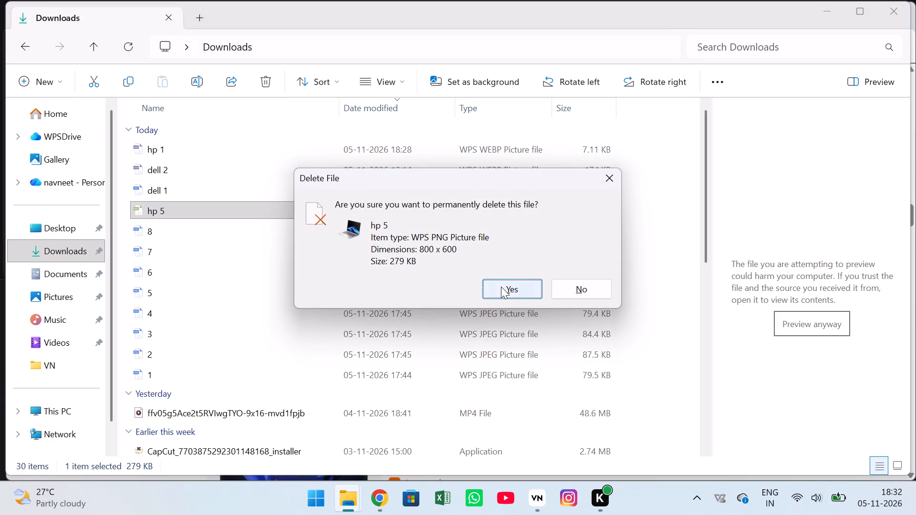
left_click(501, 287)
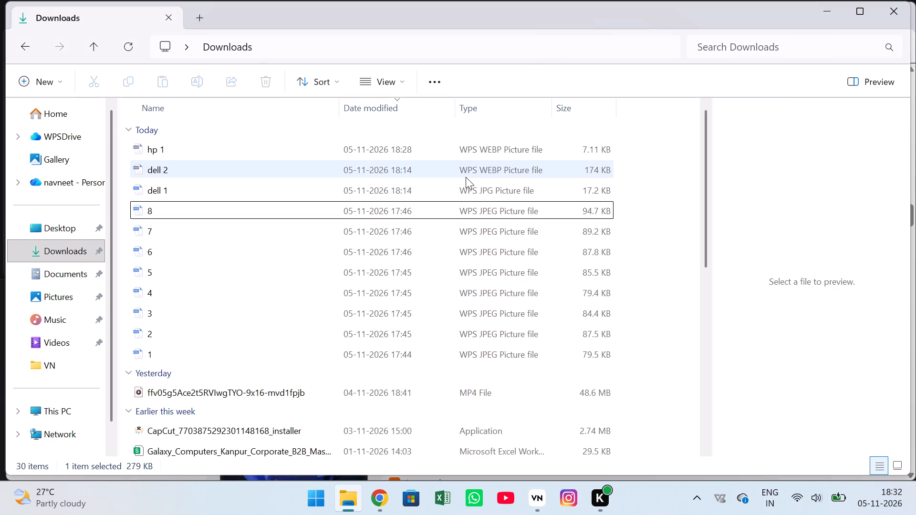
Permanently delete the JPG picture "dell 1" from the Downloads folder.
left_click(463, 188)
key("shift+Delete")
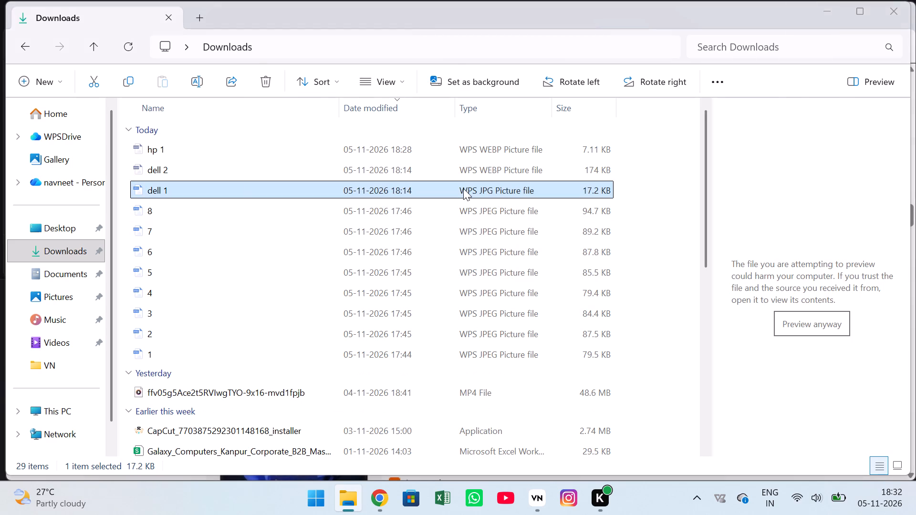
left_click(497, 289)
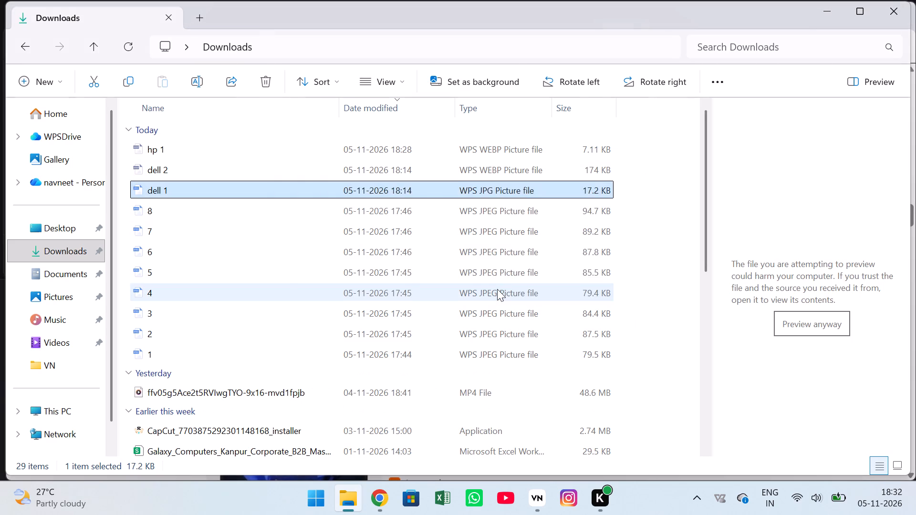
Permanently delete the WEBP picture "dell 2" from the Downloads folder.
left_click(455, 173)
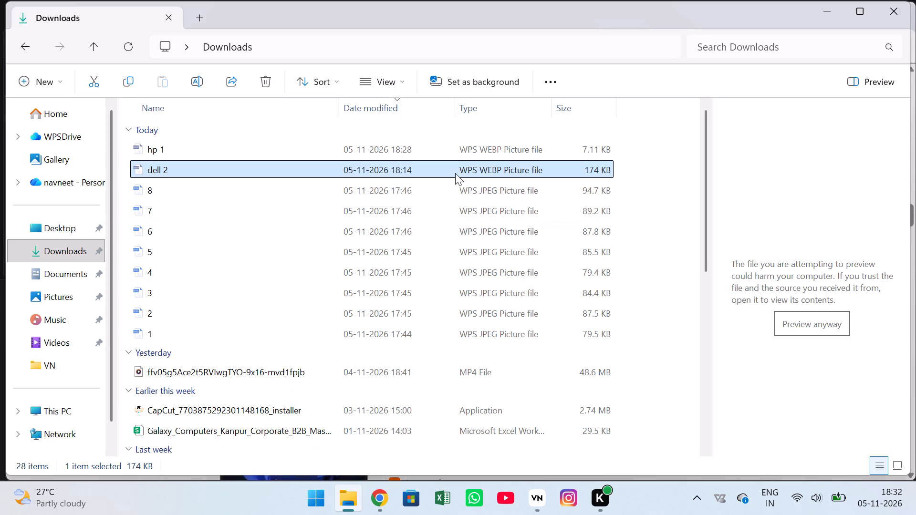
key("shift+Delete")
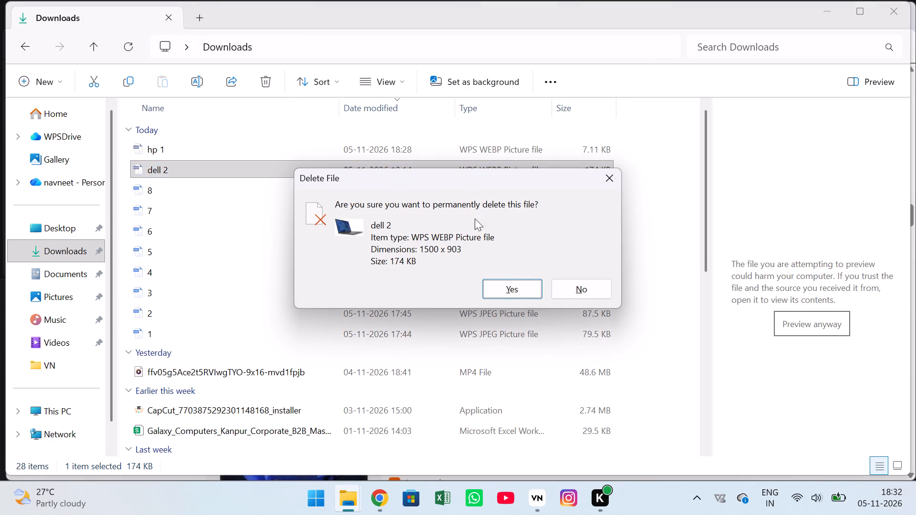
left_click(503, 288)
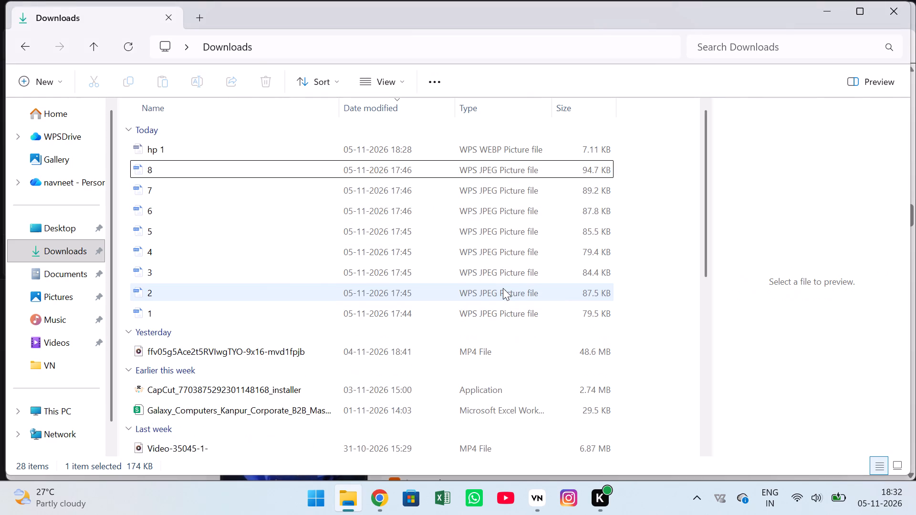
Switch to VN and scrub back through the timeline from the laptop clip to review the shop photo clips.
left_click(539, 505)
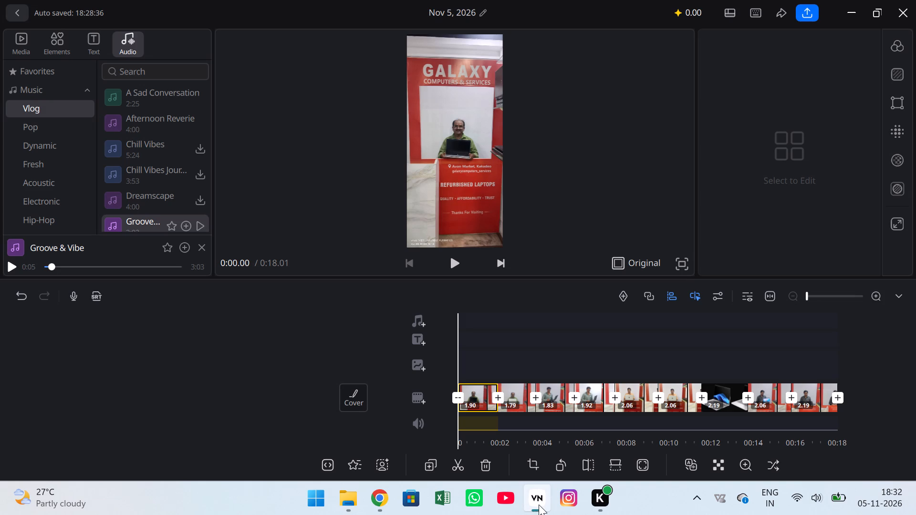
left_click(732, 389)
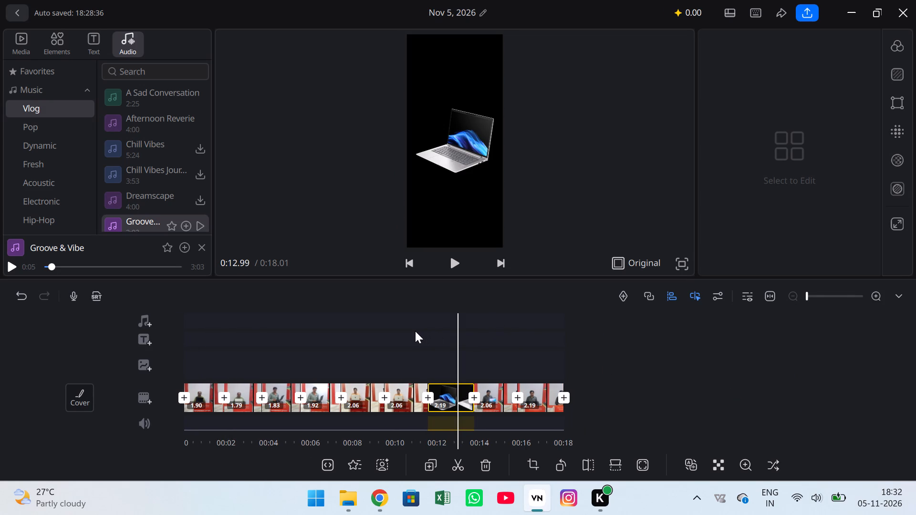
left_click_drag(415, 331, 475, 332)
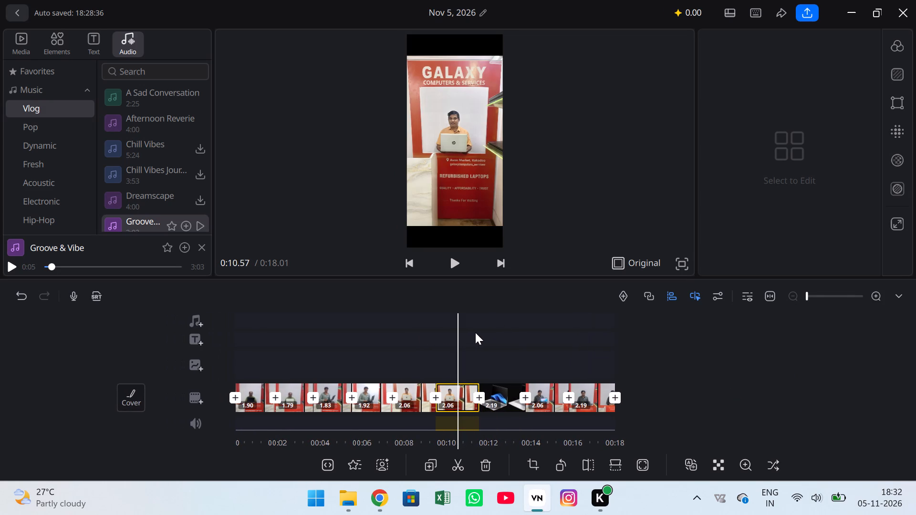
left_click_drag(475, 332, 423, 340)
left_click_drag(423, 340, 565, 331)
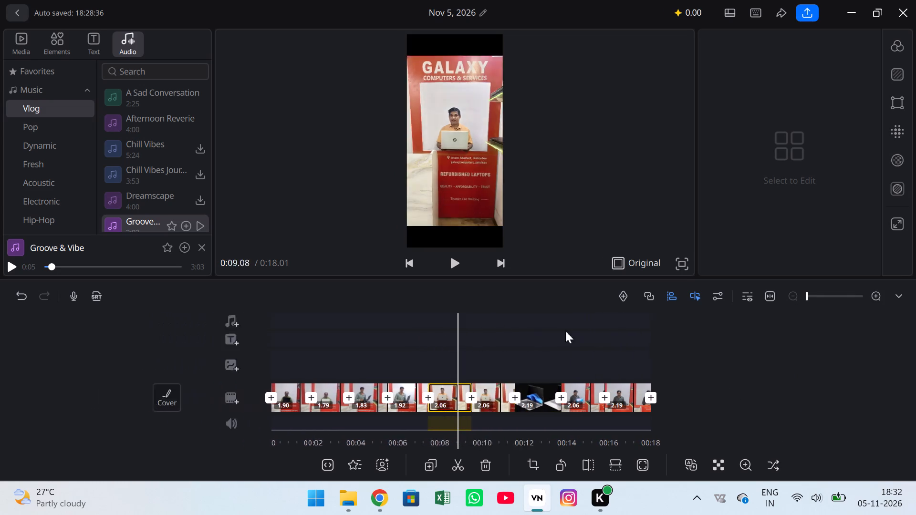
left_click_drag(565, 331, 563, 331)
left_click_drag(460, 341, 533, 331)
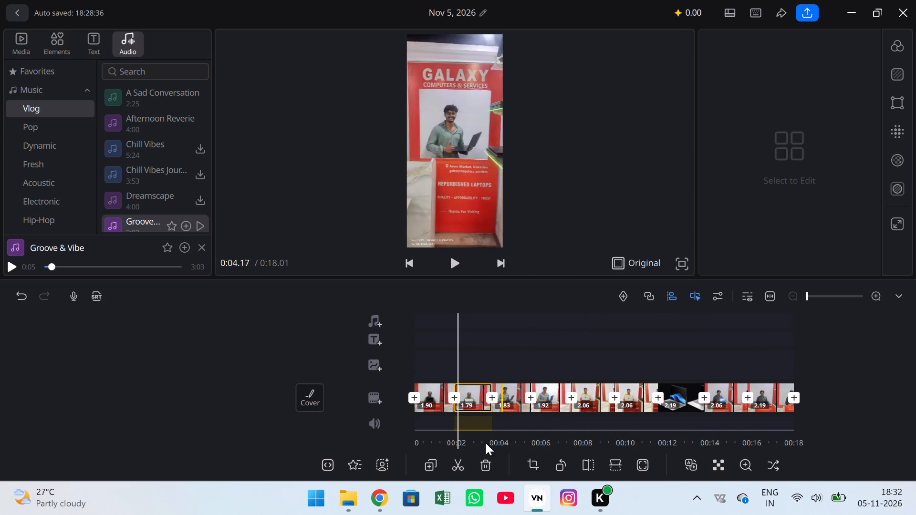
Switch to Chrome and search Google Images for "hp elitbook 745 g7 laptop image without background".
left_click(387, 505)
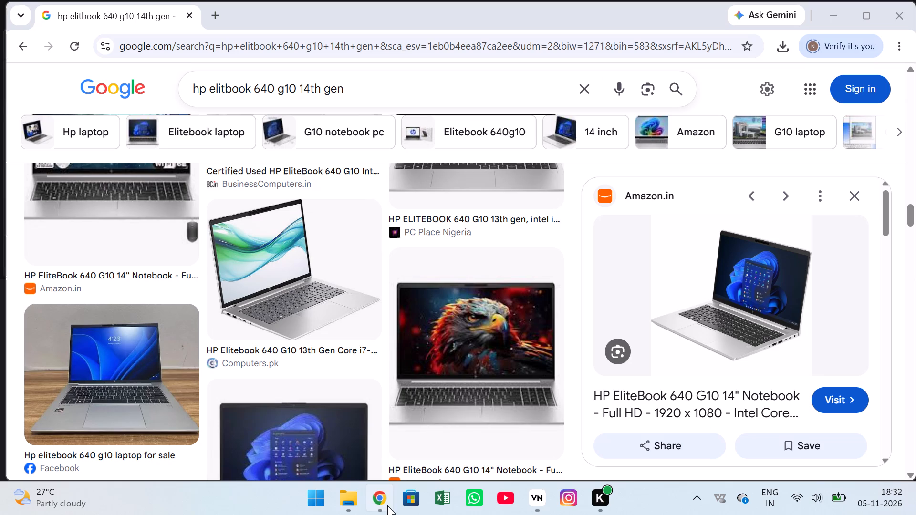
left_click(373, 92)
key("space")
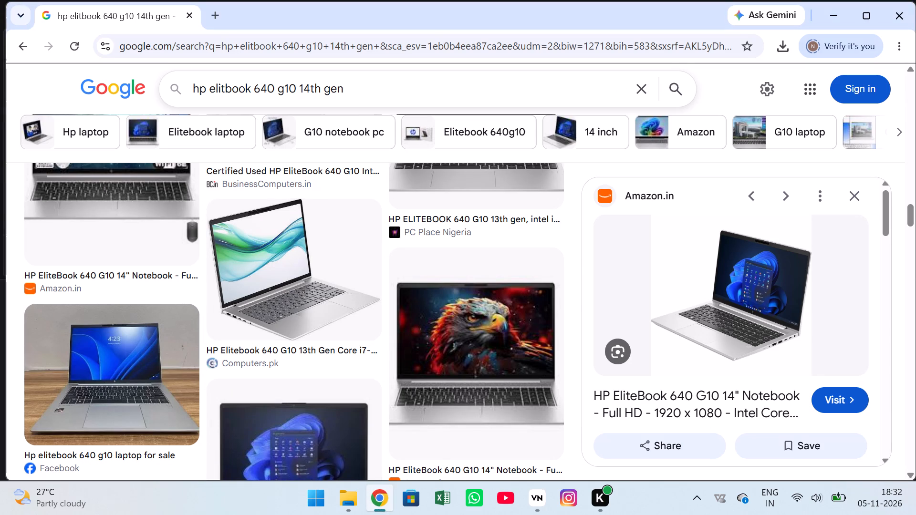
key("BackSpace")
key("BackSpace")
key("BackSpace")
key("BackSpace")
key("BackSpace")
key("BackSpace")
key("BackSpace")
key("BackSpace")
key("BackSpace")
key("BackSpace")
key("BackSpace")
key("BackSpace")
key("BackSpace")
key("BackSpace")
key("BackSpace")
key("BackSpace")
key("BackSpace")
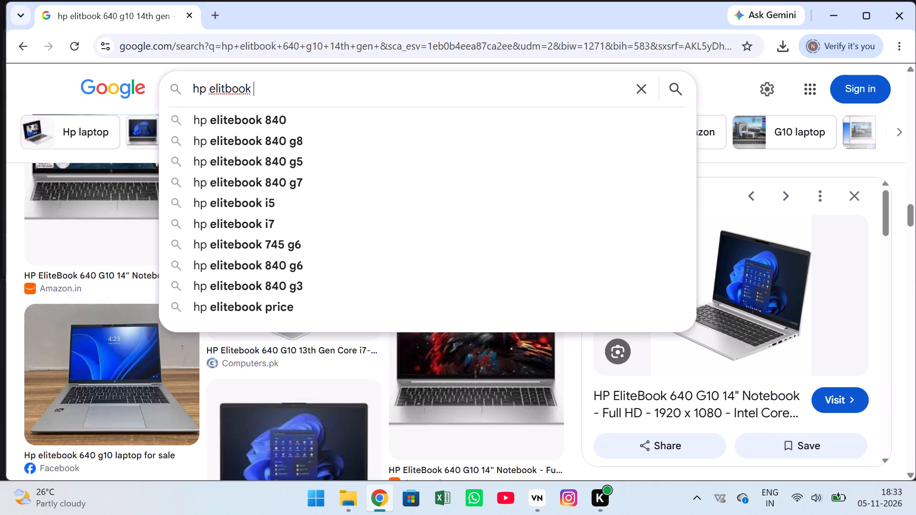
type("745")
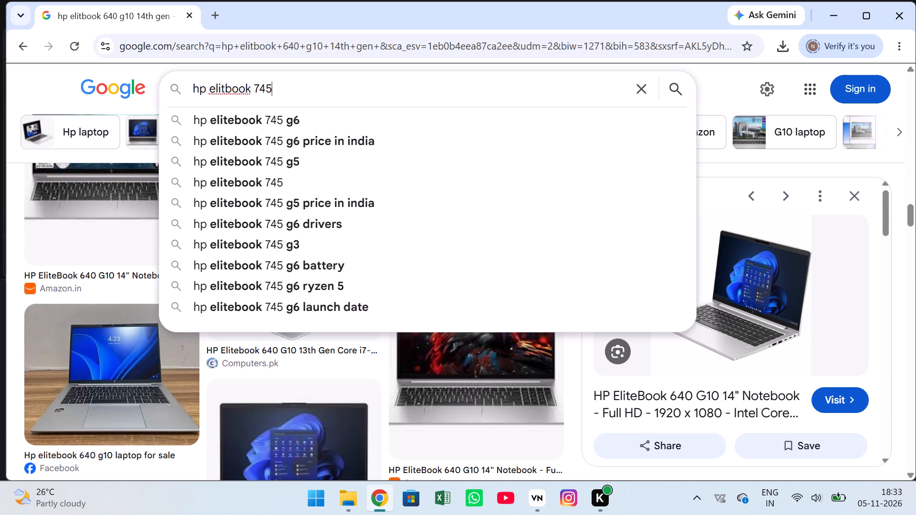
key("space")
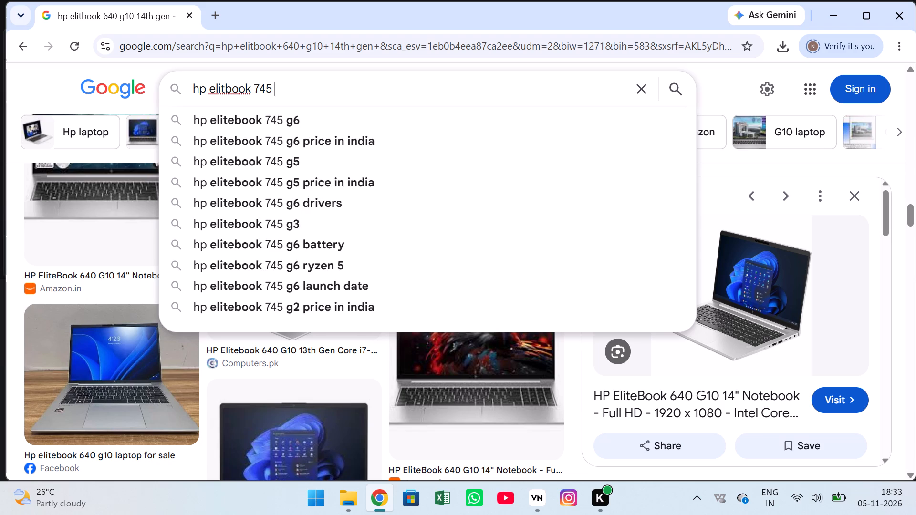
key("g")
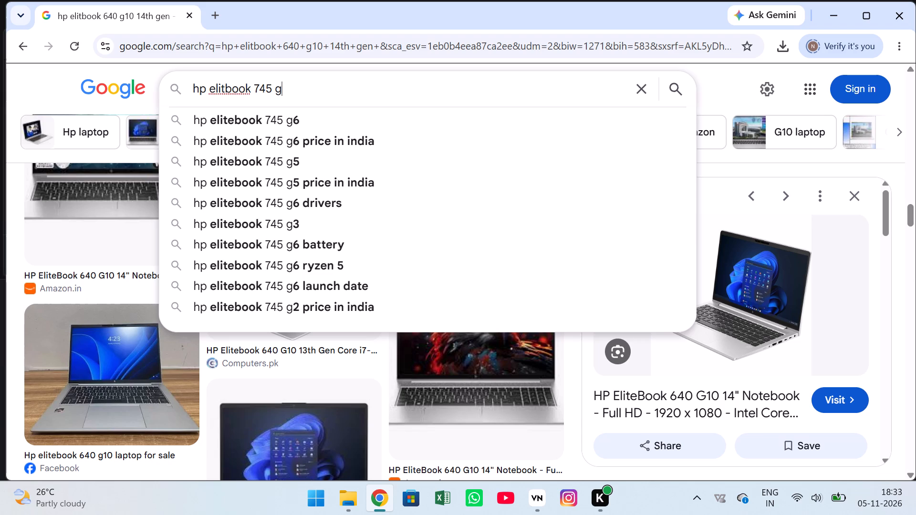
key("7")
key("space")
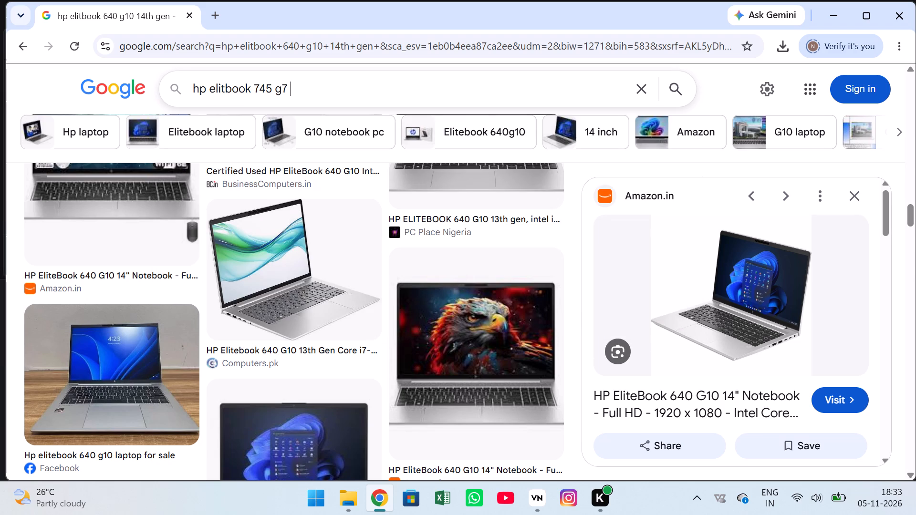
type("laptop")
key("space")
type("image")
key("space")
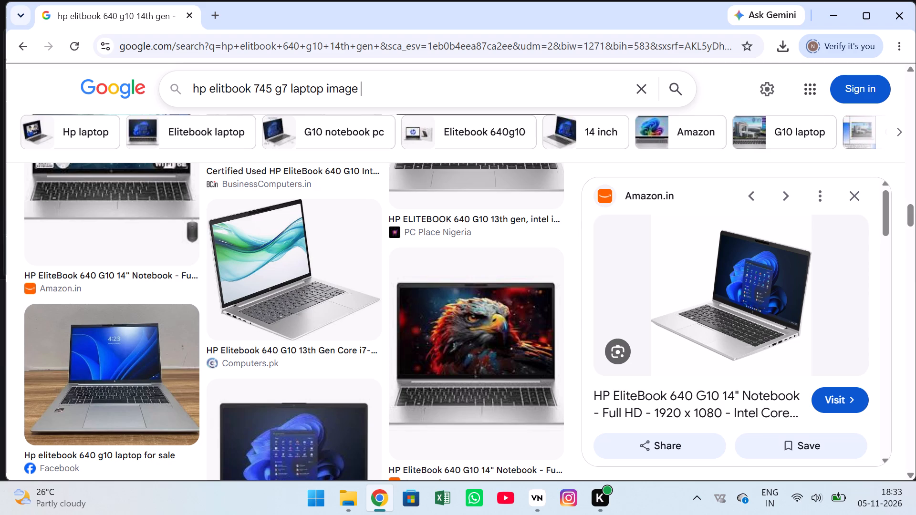
type("witho")
type("ut")
key("space")
type("backgroung")
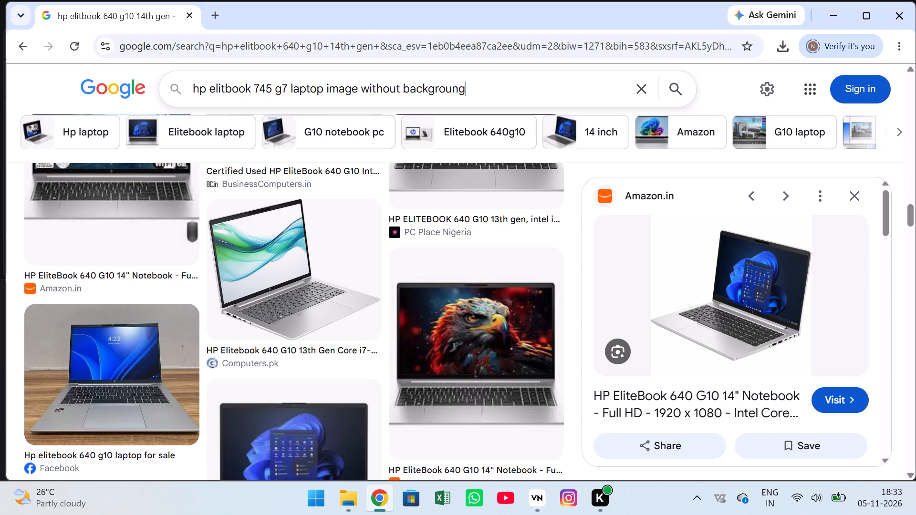
key("BackSpace")
key("d")
key("Return")
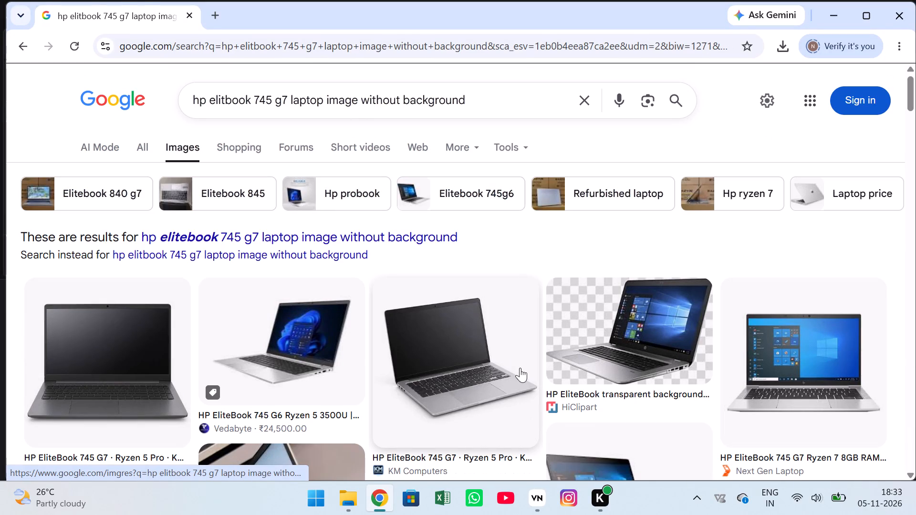
Switch to File Explorer and open the WEBP picture "hp 1" from the Downloads folder to examine it.
left_click(344, 510)
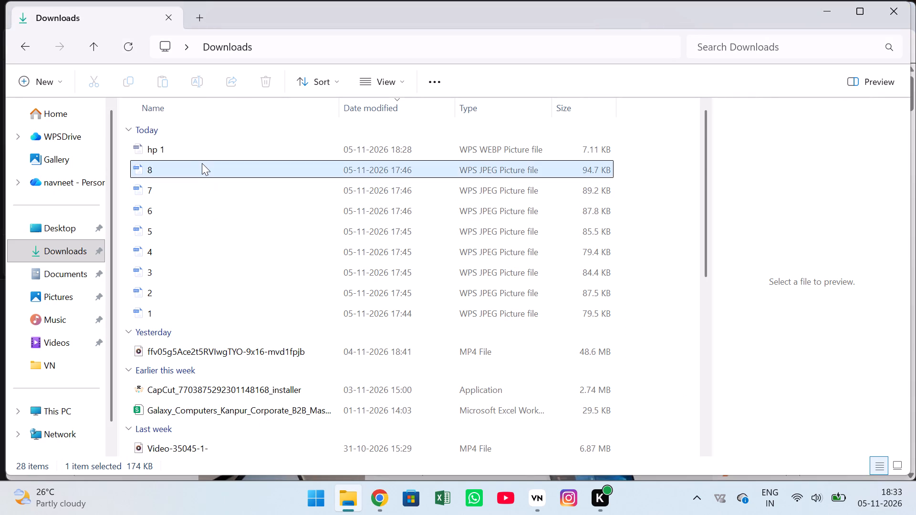
left_click(180, 153)
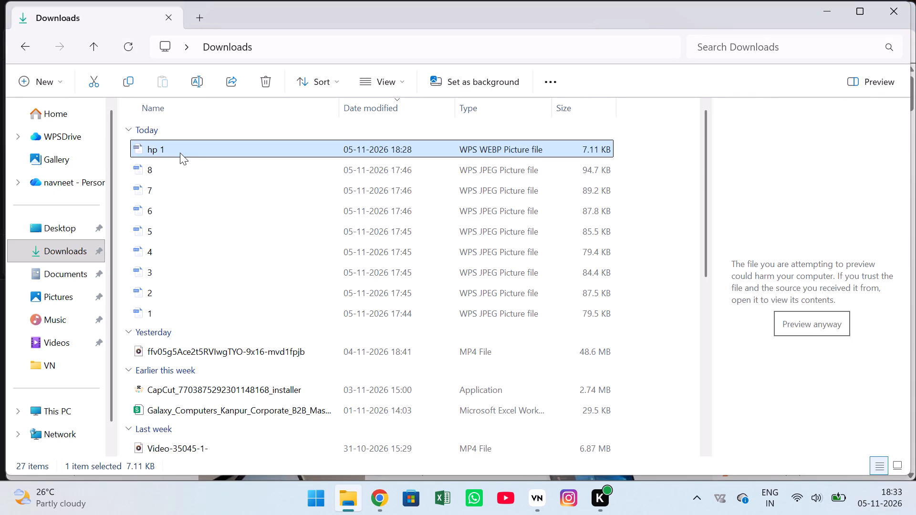
double_click(180, 153)
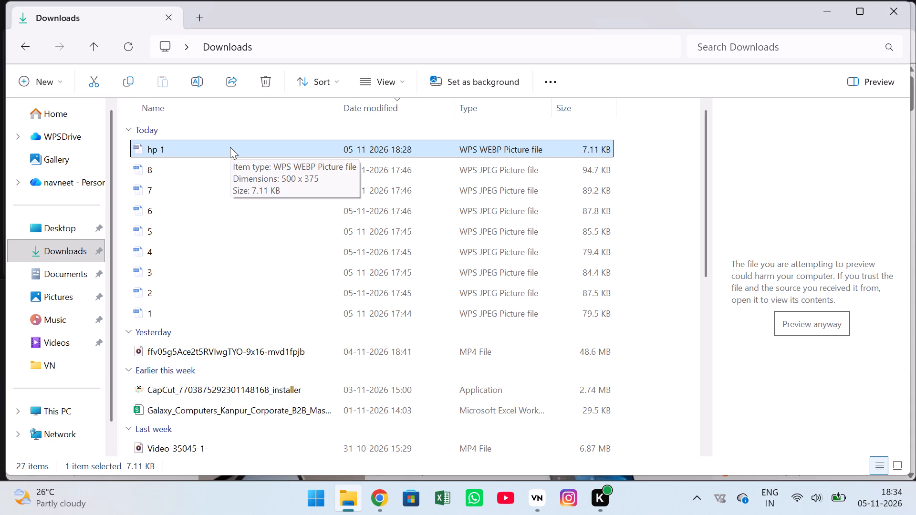
left_click(435, 147)
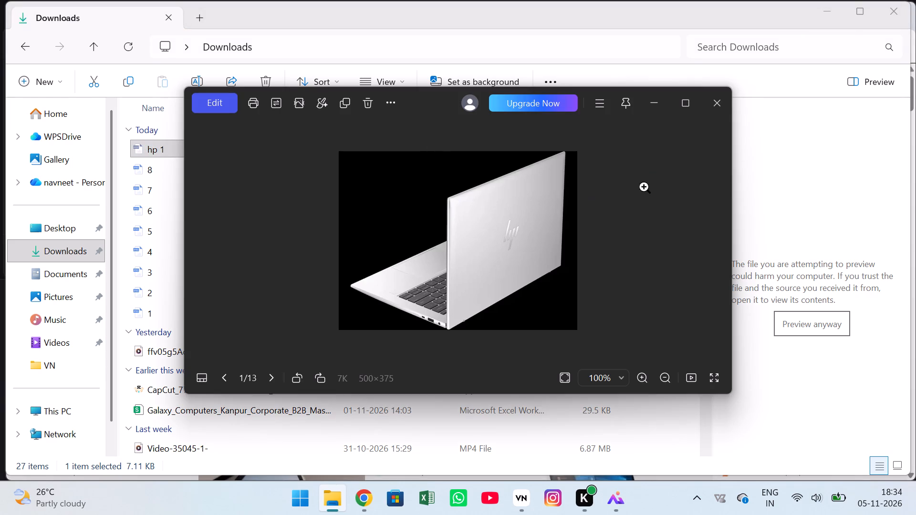
Close the "hp 1" picture viewer, declining the WPS Photos desktop shortcut and further reminders about it.
left_click(721, 102)
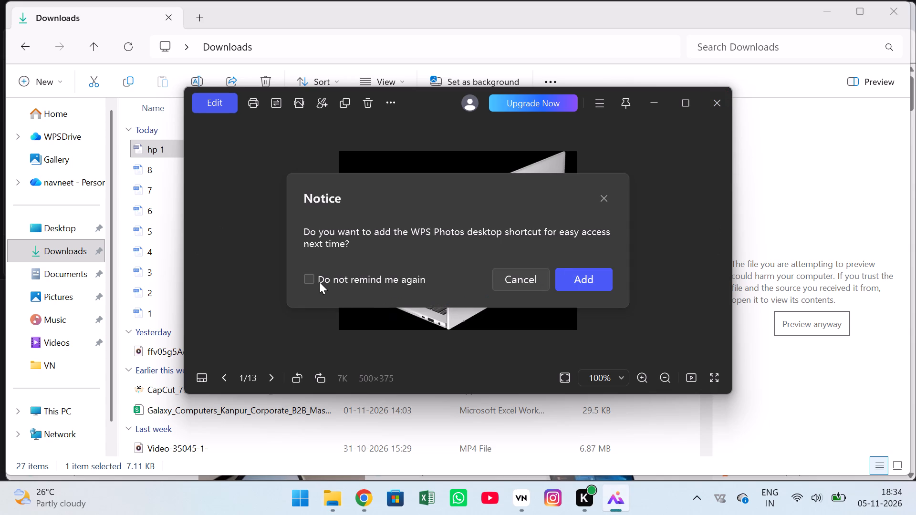
left_click(319, 282)
left_click(525, 276)
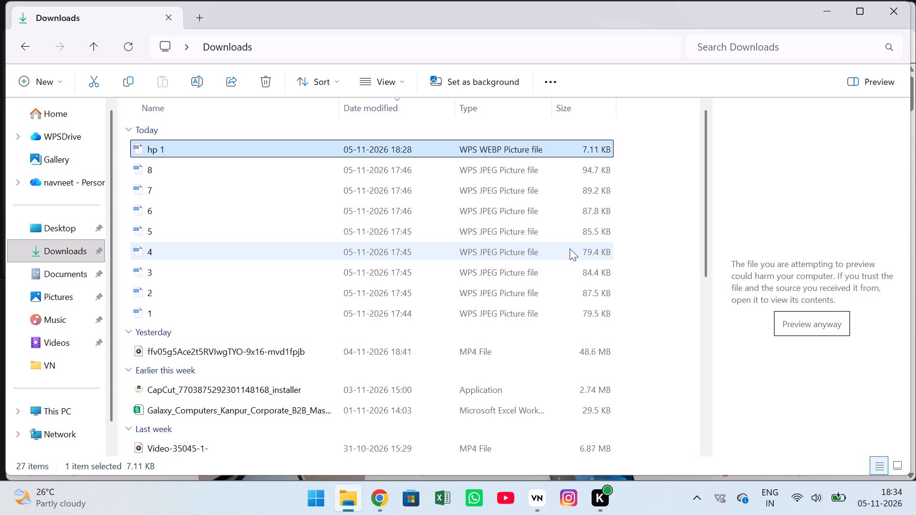
Switch to Chrome and save the HiClipart "Netbook HP EliteBook 1040 G4" picture in Downloads as "hp 2".
left_click(379, 507)
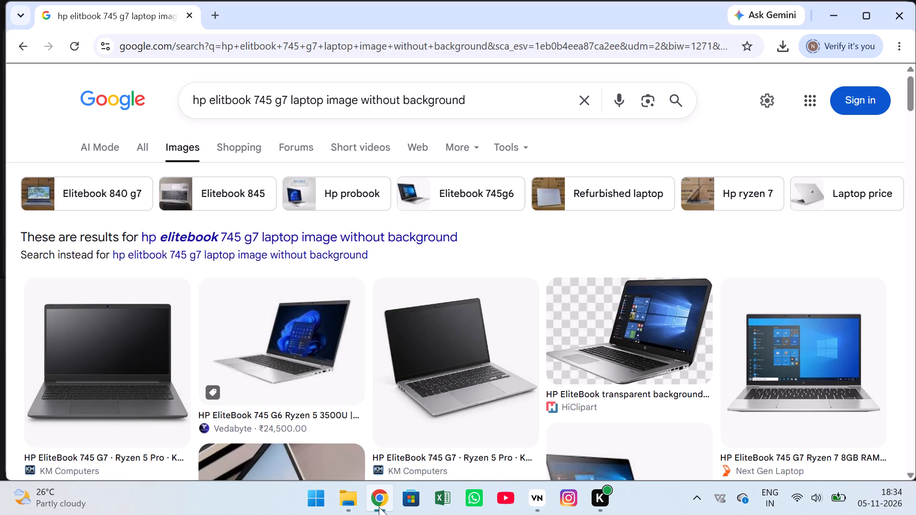
left_click(611, 365)
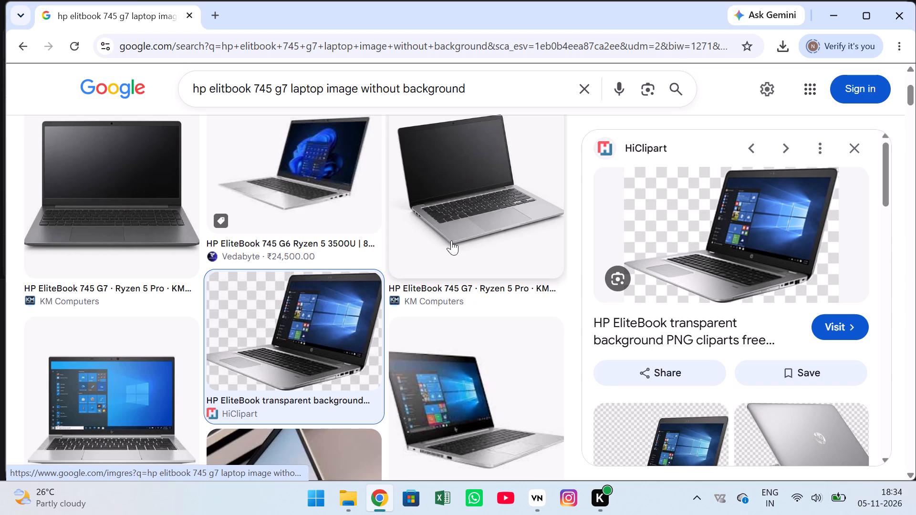
scroll(629, 297, "down", 5)
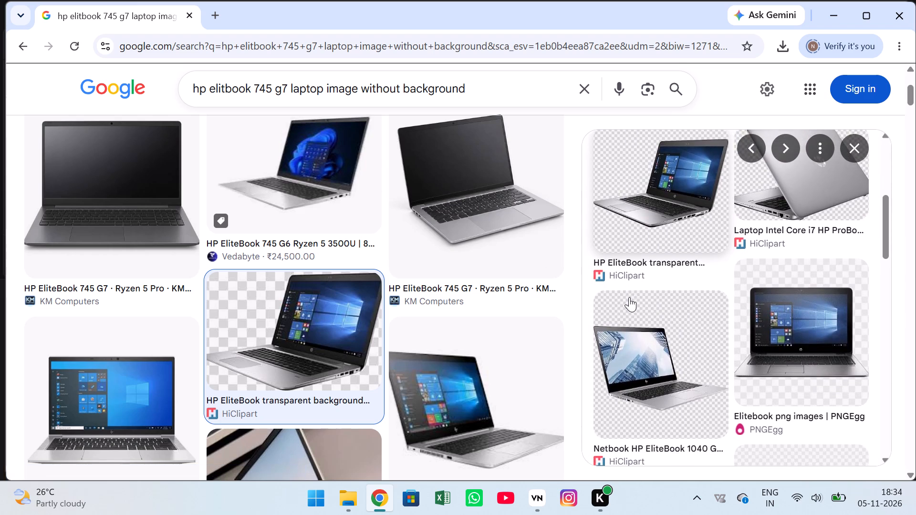
scroll(629, 297, "down", 1)
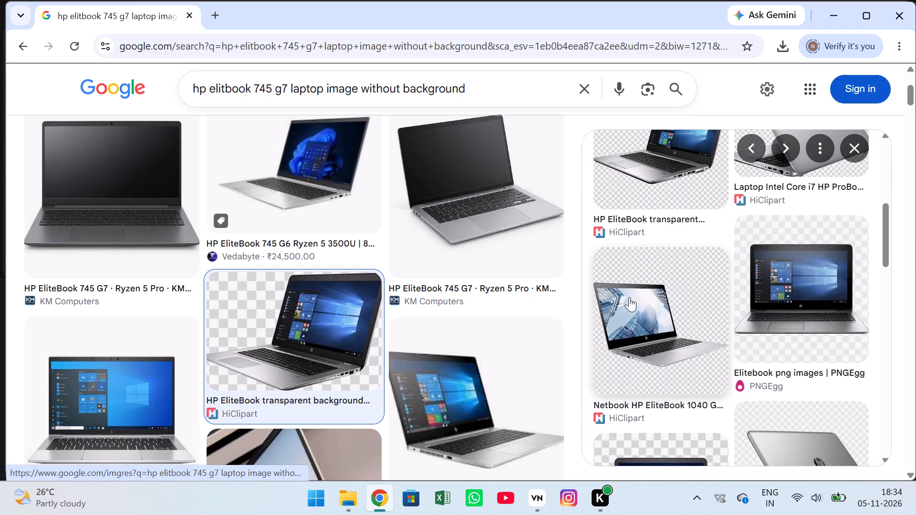
left_click(629, 297)
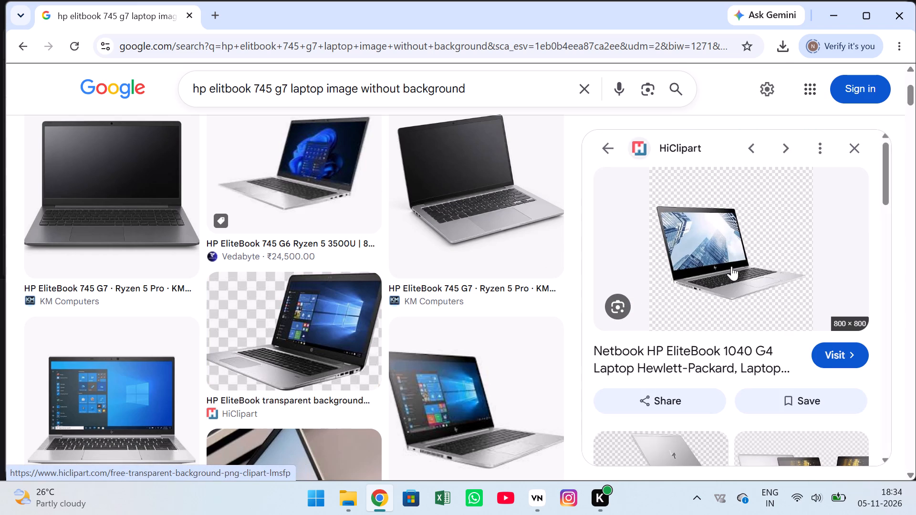
right_click(731, 266)
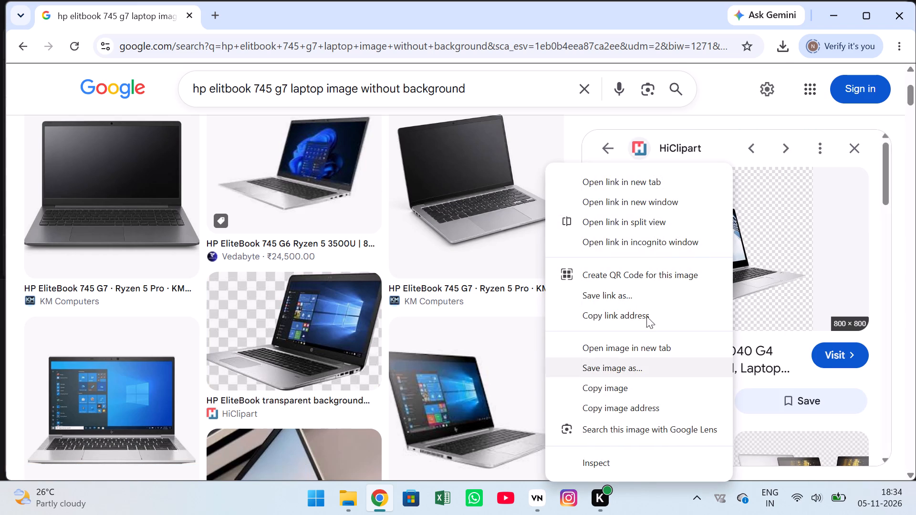
left_click(605, 376)
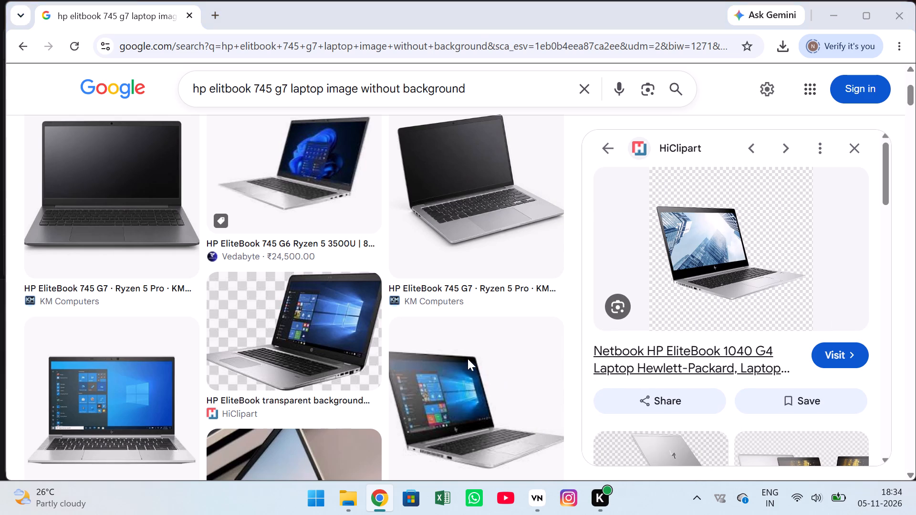
type("hp")
key("space")
type("2")
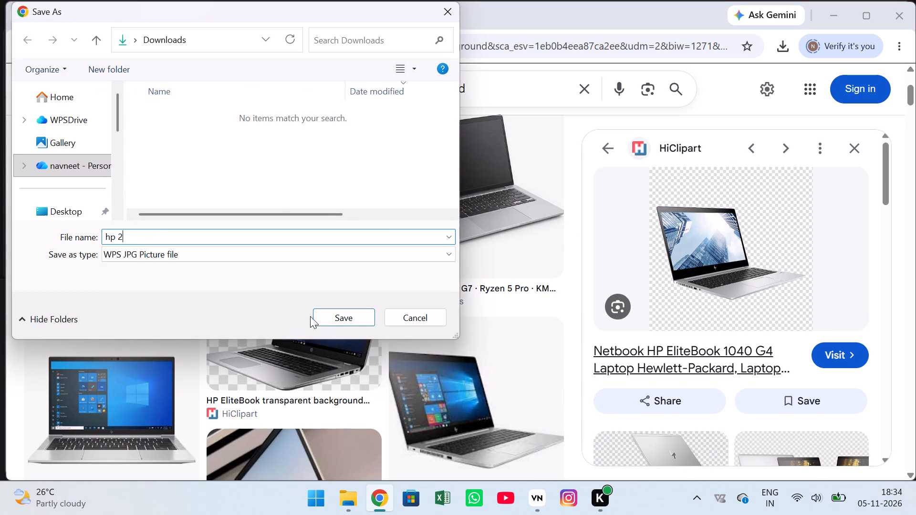
key("Return")
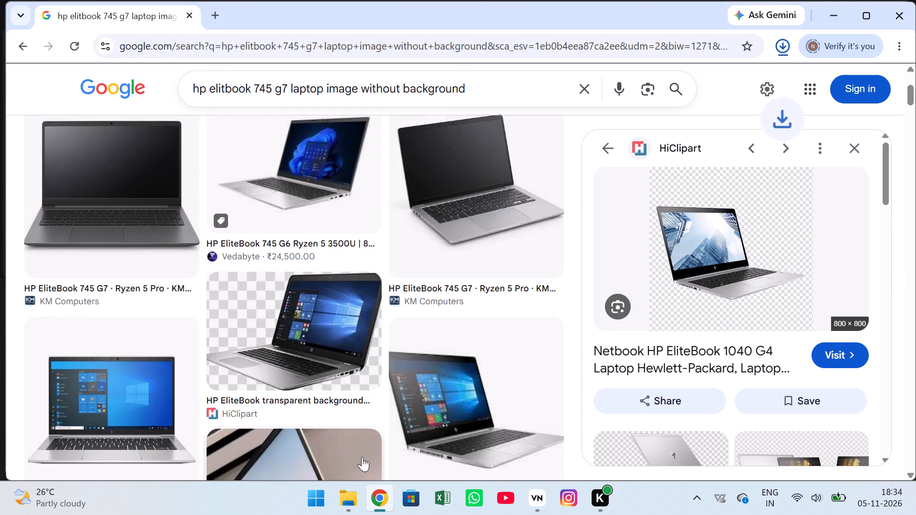
Switch to VN, add the picture "hp 1" to the main track and place it directly after the second shop clip.
left_click(535, 503)
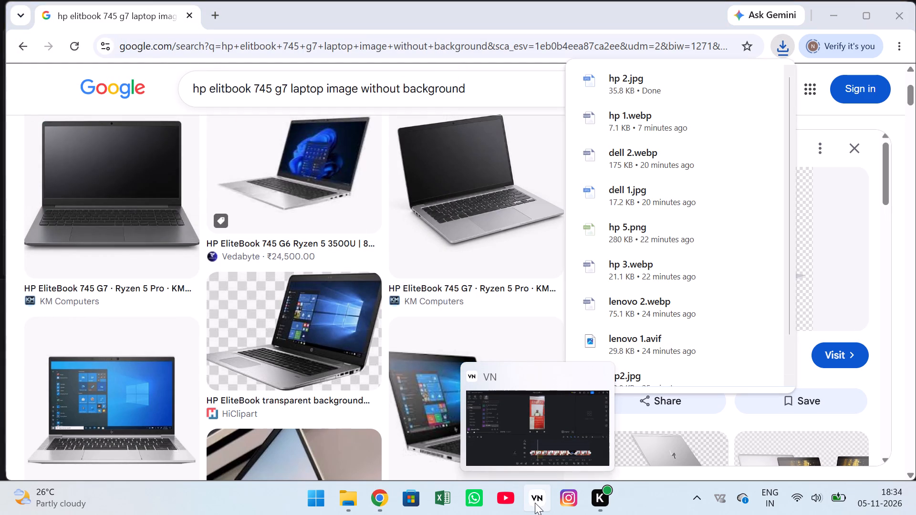
left_click(535, 502)
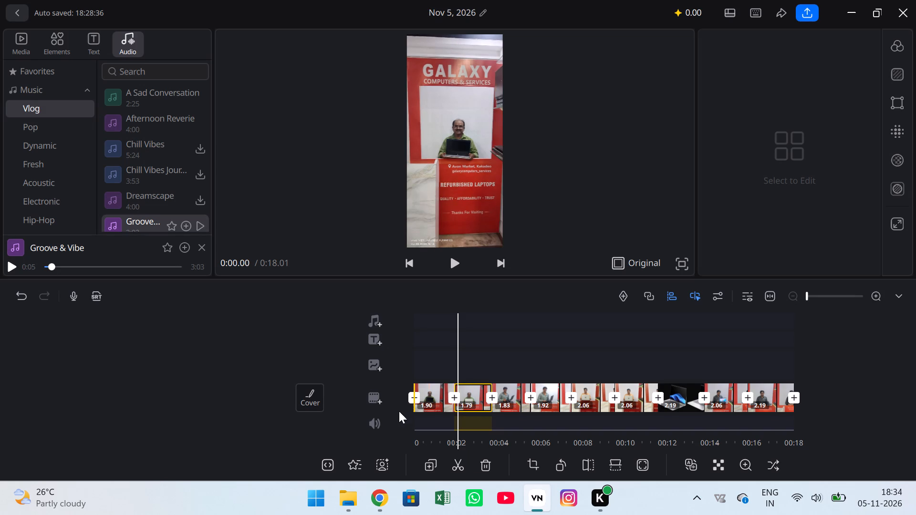
left_click(379, 402)
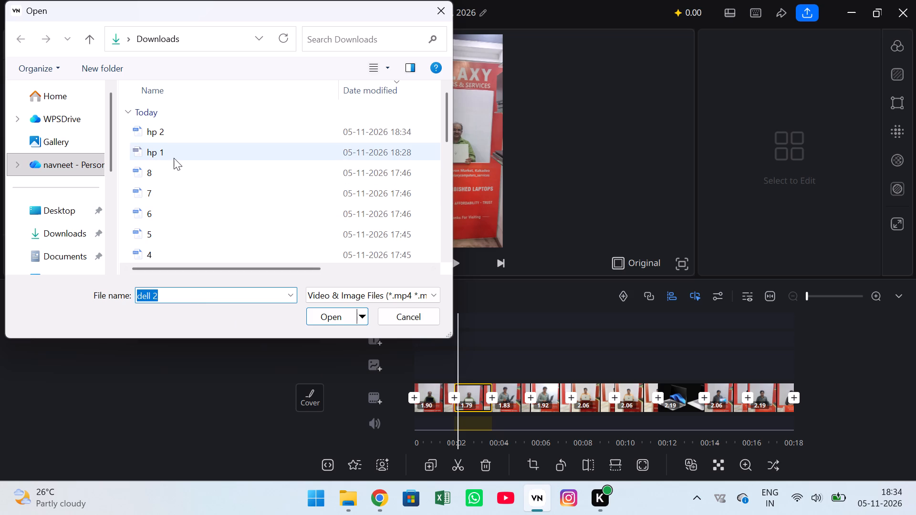
double_click(174, 158)
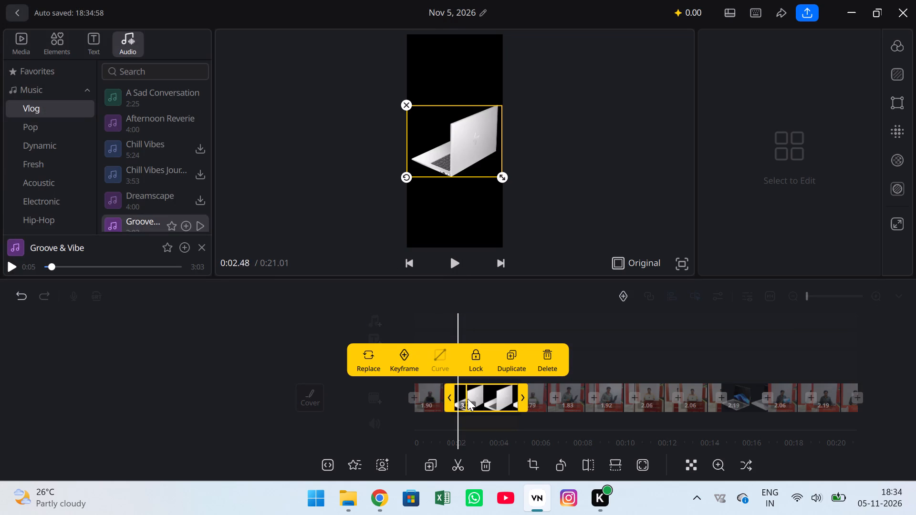
left_click_drag(481, 405, 501, 404)
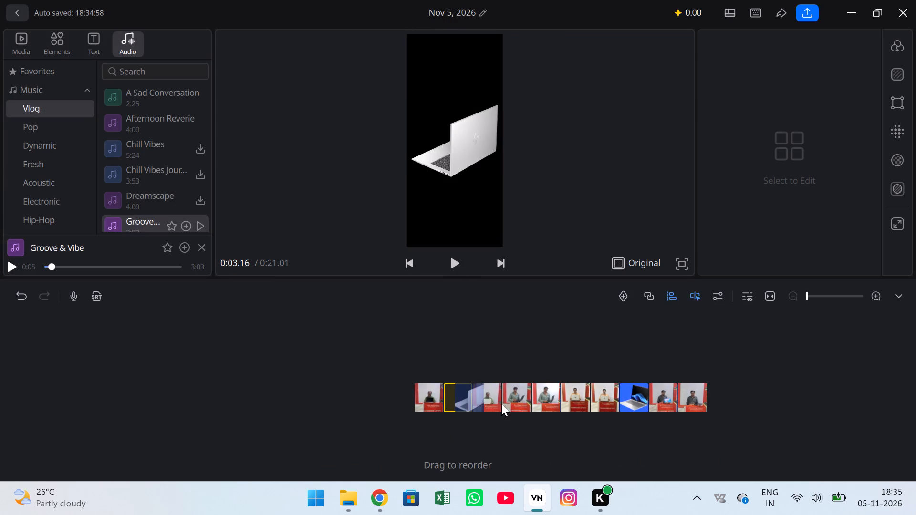
left_click_drag(501, 404, 522, 402)
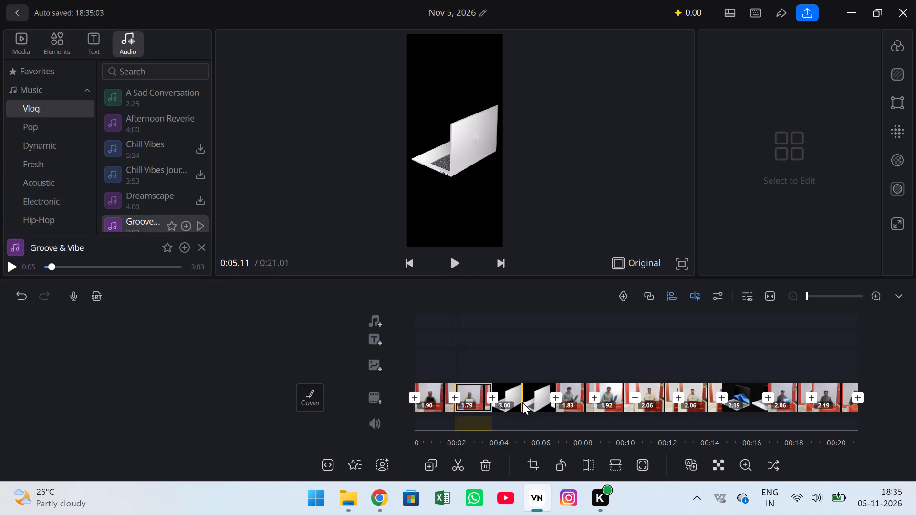
Add the picture "hp 2" to the main track and place it directly after the "hp 1" laptop clip.
left_click_drag(515, 345, 426, 347)
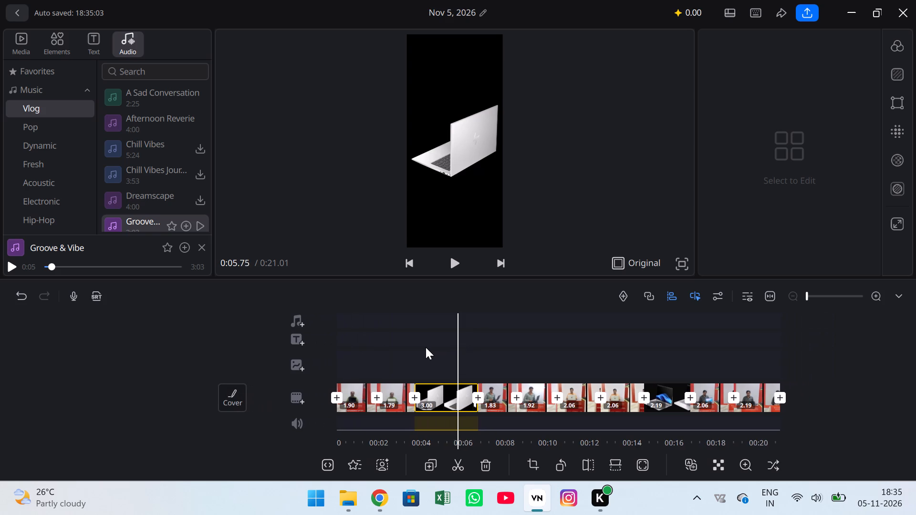
left_click_drag(426, 347, 425, 347)
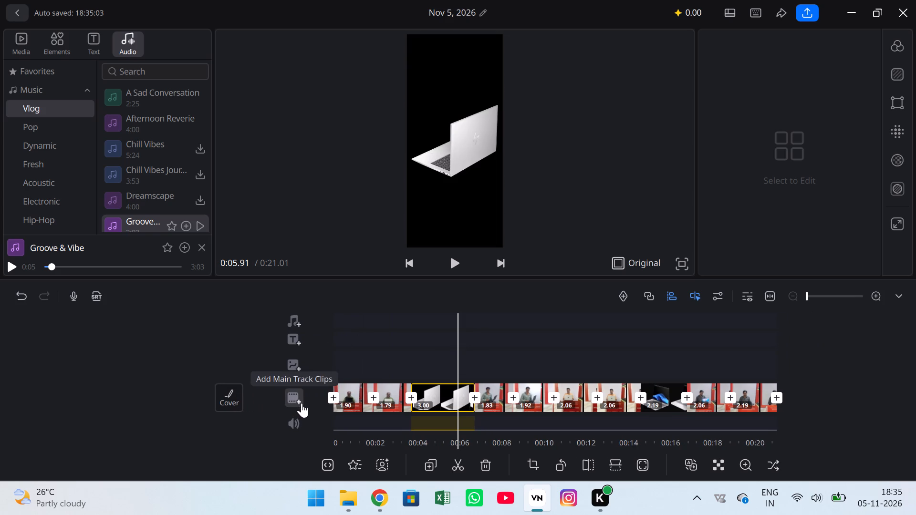
left_click(302, 403)
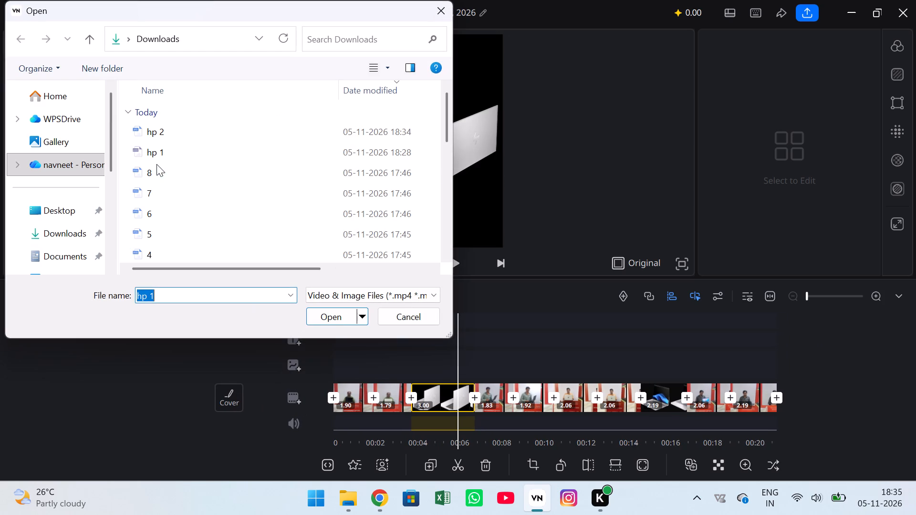
double_click(159, 139)
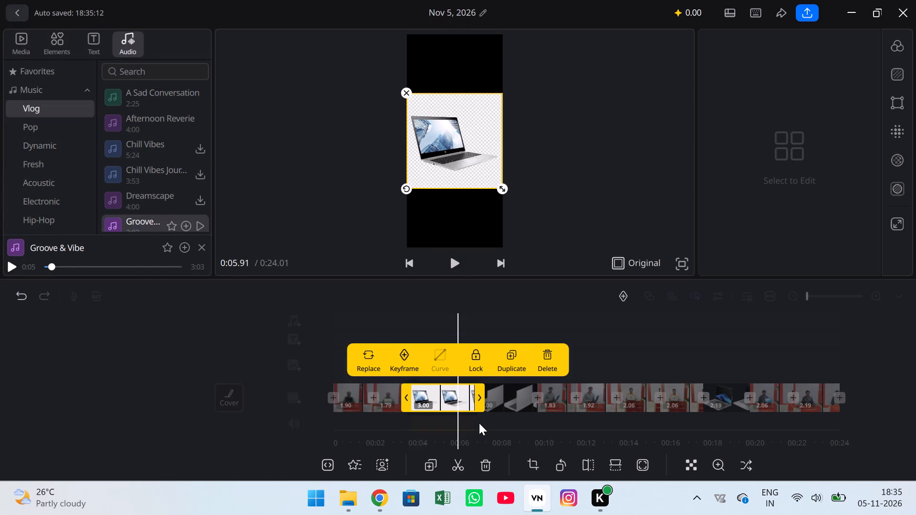
left_click_drag(435, 396, 478, 399)
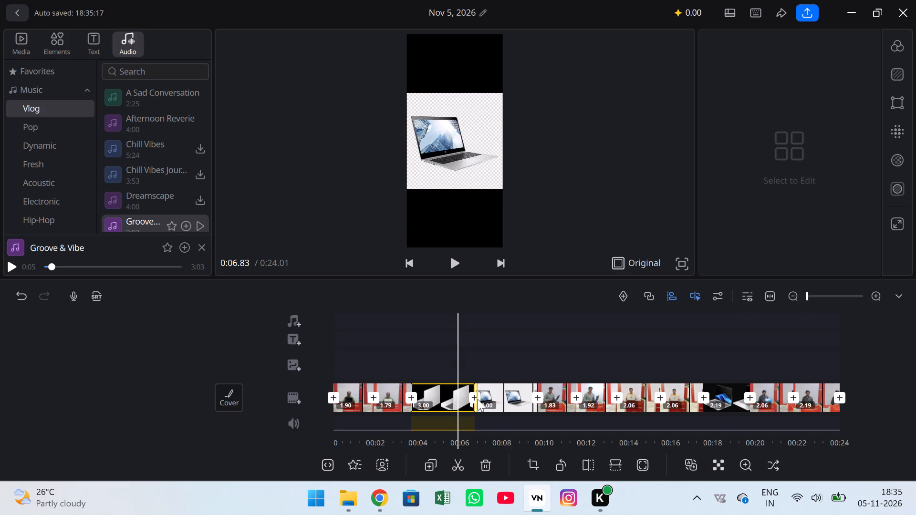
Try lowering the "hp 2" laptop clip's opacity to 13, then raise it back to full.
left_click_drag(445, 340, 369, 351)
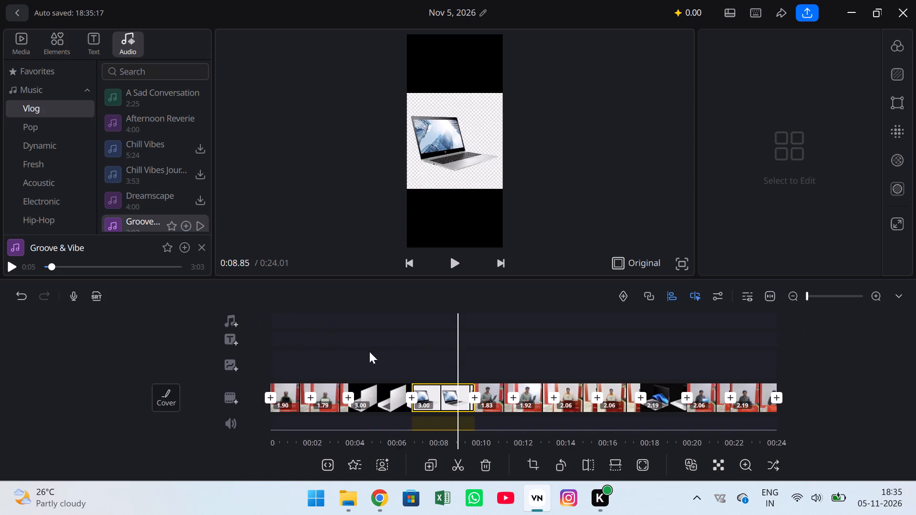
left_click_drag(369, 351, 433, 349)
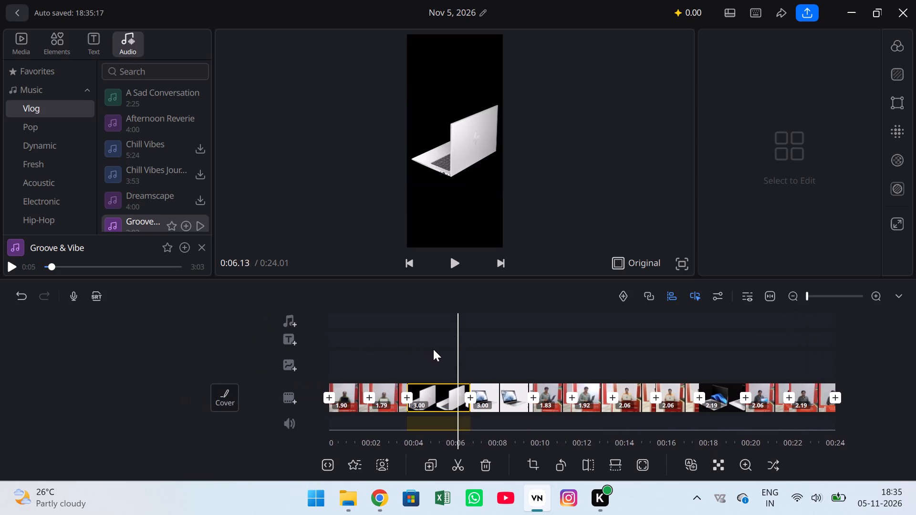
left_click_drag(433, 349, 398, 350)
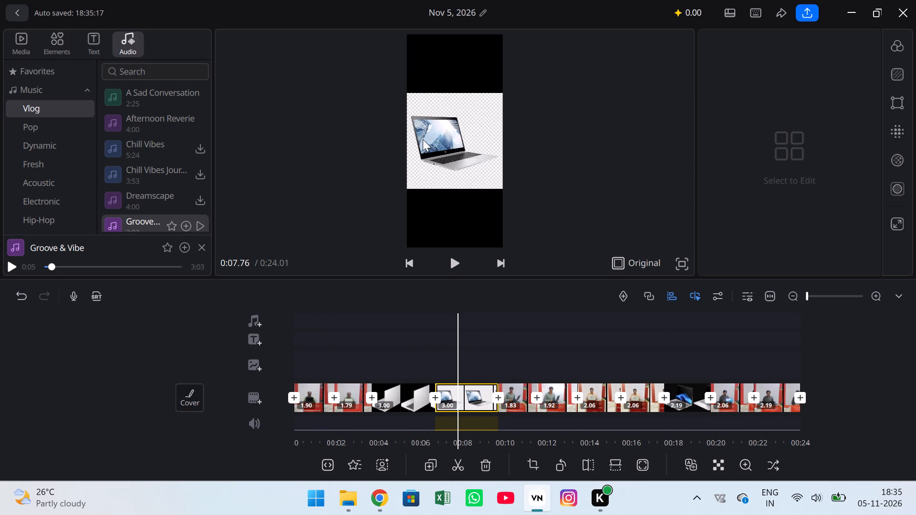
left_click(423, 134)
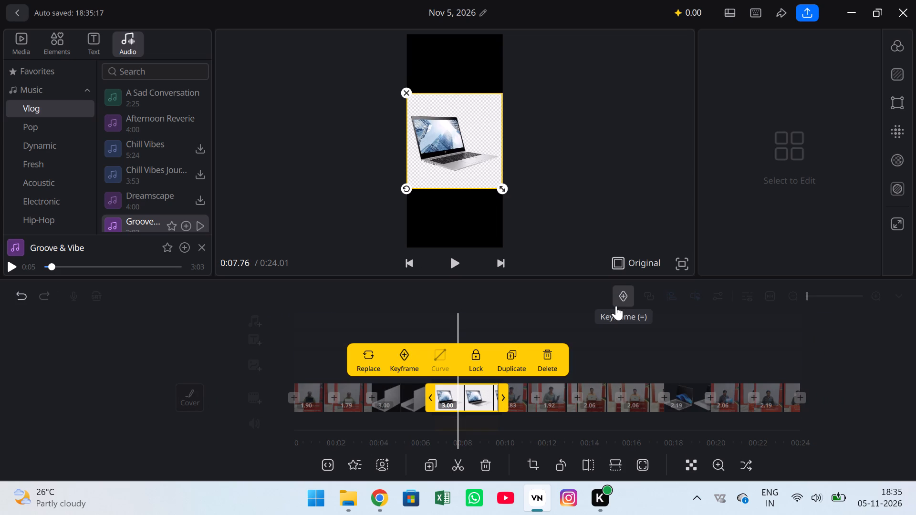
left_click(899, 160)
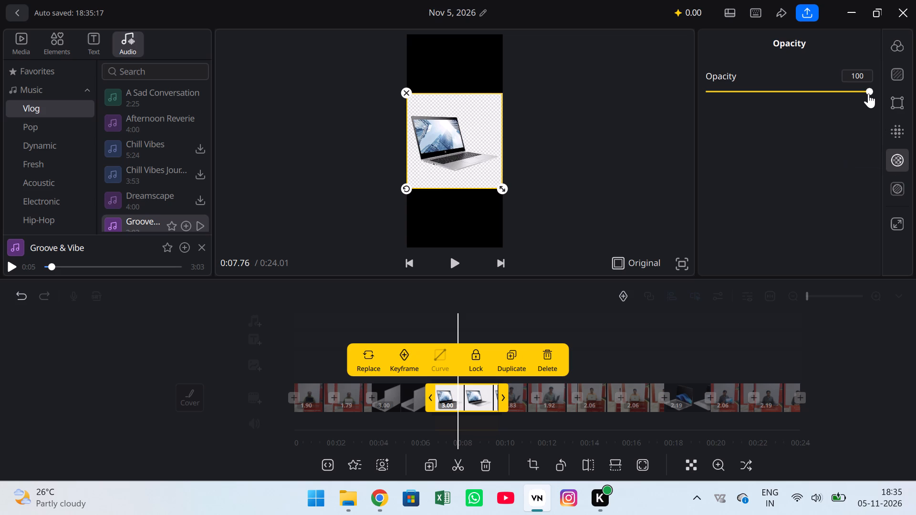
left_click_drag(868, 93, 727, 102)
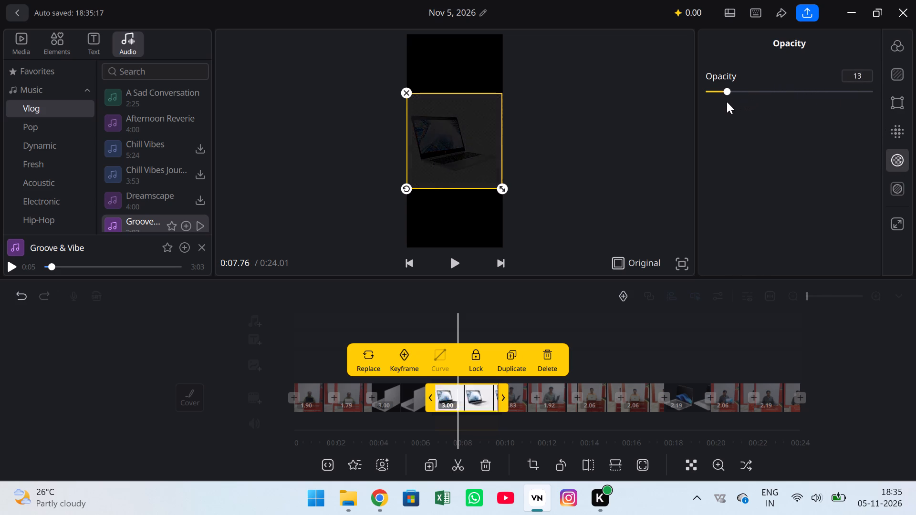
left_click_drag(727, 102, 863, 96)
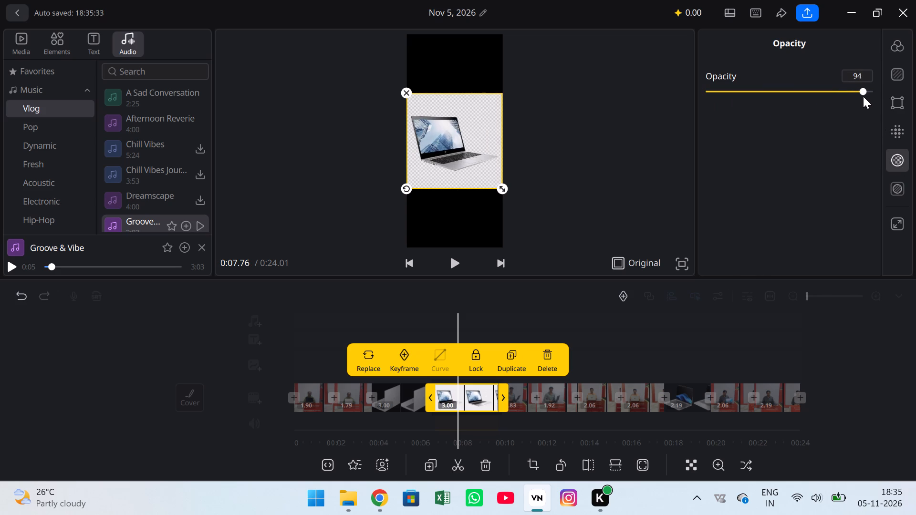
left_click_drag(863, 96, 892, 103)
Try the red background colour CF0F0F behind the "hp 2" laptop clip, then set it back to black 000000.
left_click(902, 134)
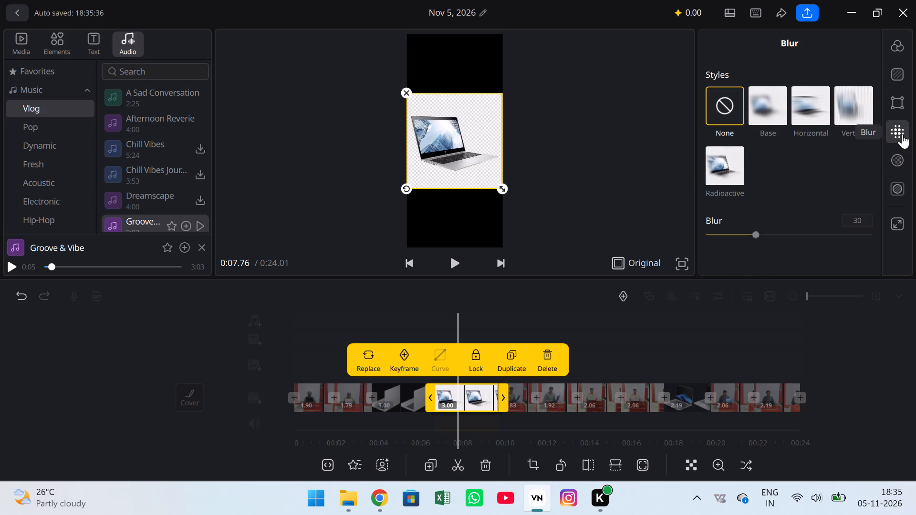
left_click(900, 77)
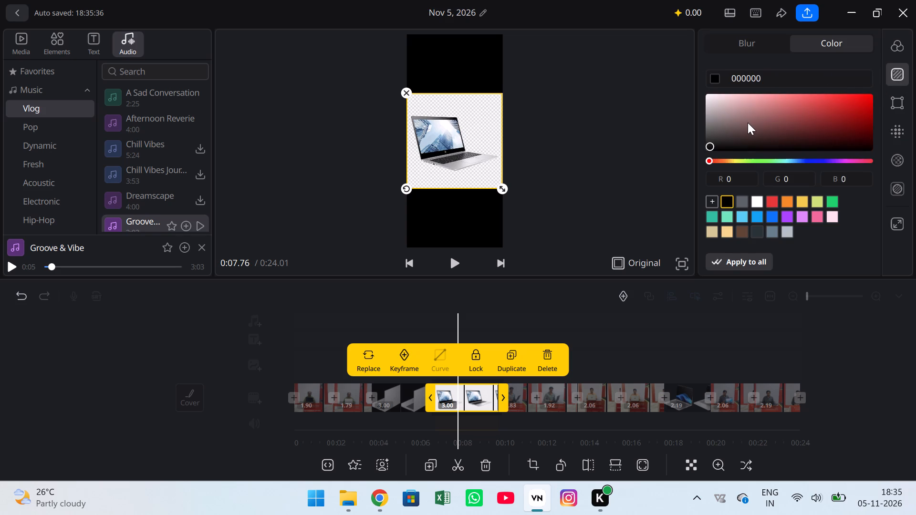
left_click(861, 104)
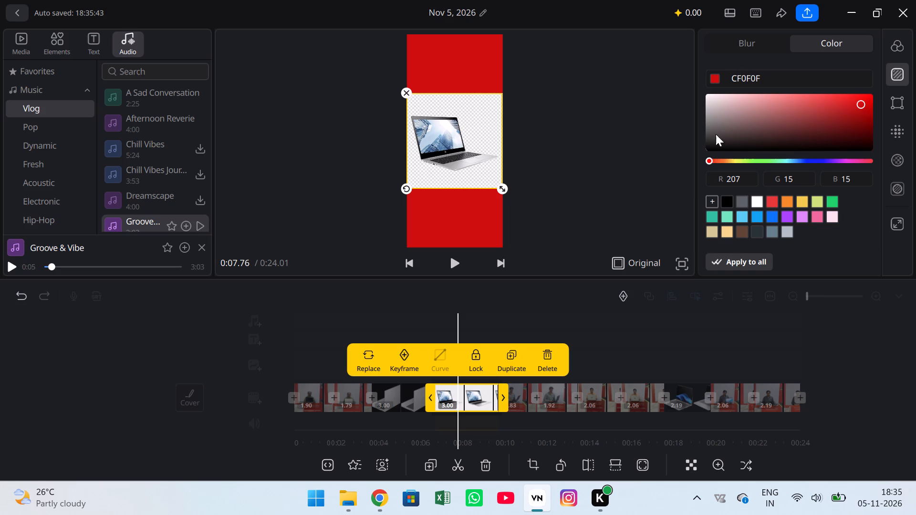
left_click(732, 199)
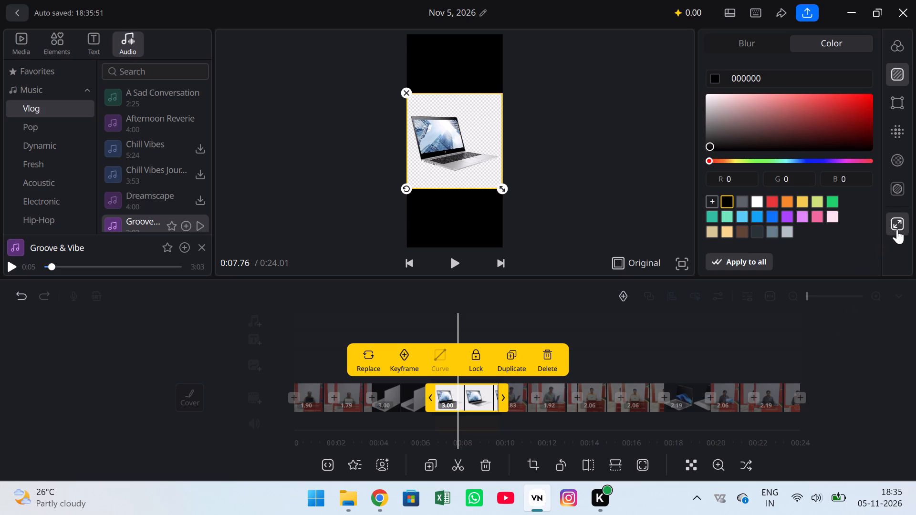
Delete the "hp 2" laptop clip from the main track.
left_click(892, 44)
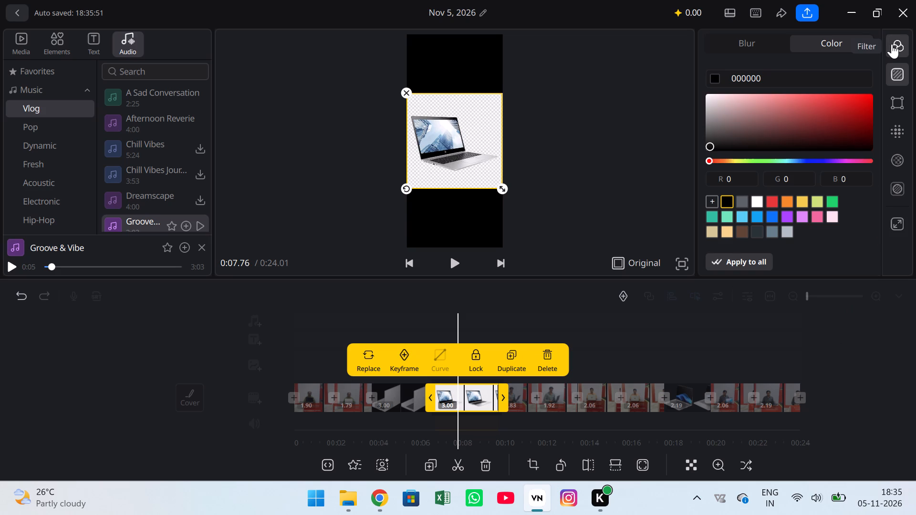
left_click(892, 44)
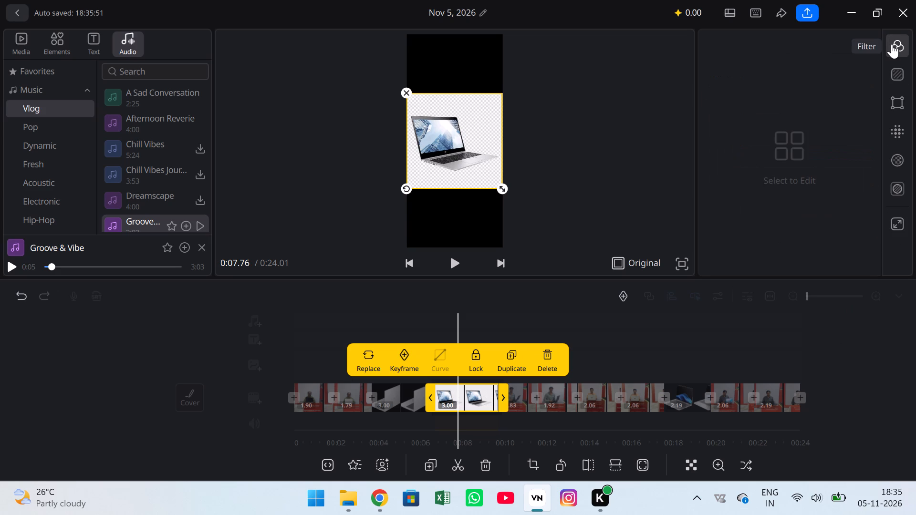
left_click(892, 44)
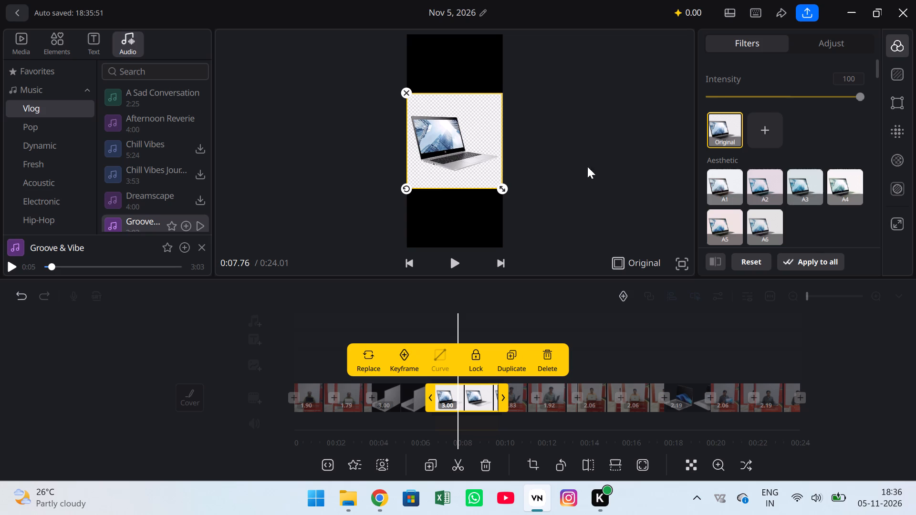
left_click(408, 91)
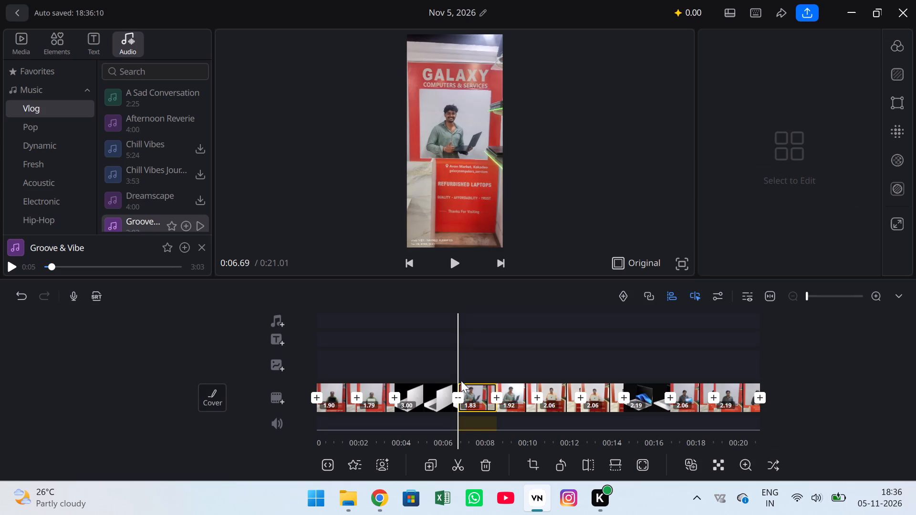
left_click_drag(431, 325, 436, 325)
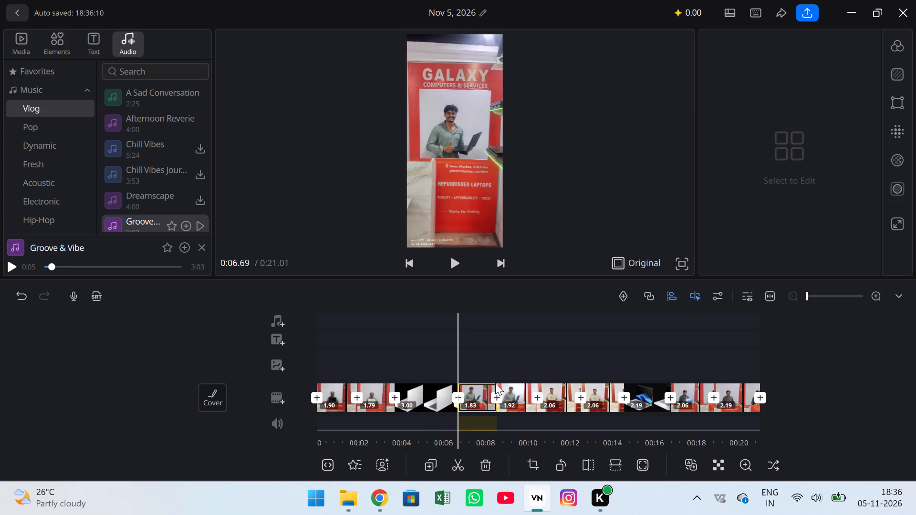
Switch to Chrome, find the Cashkr HP EliteBook 745 G5 picture on a black background and save it to Downloads as hp2.
left_click(378, 502)
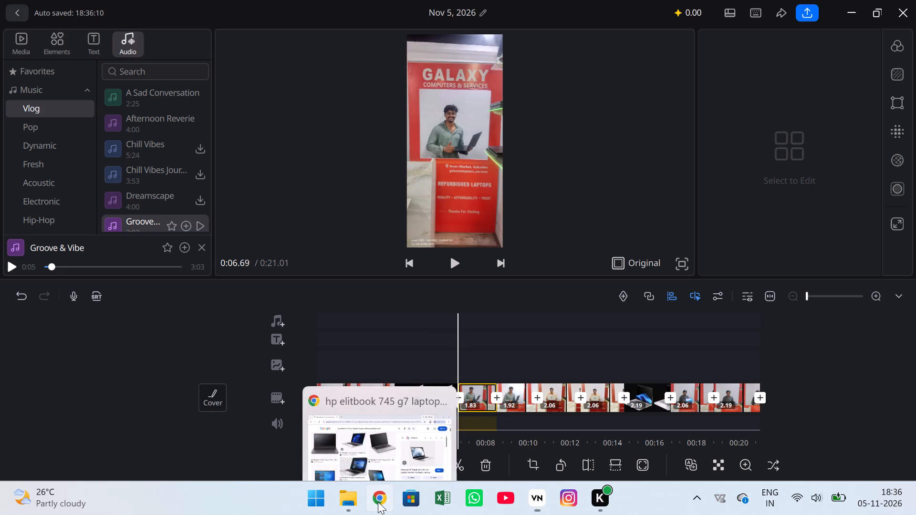
scroll(282, 310, "down", 2)
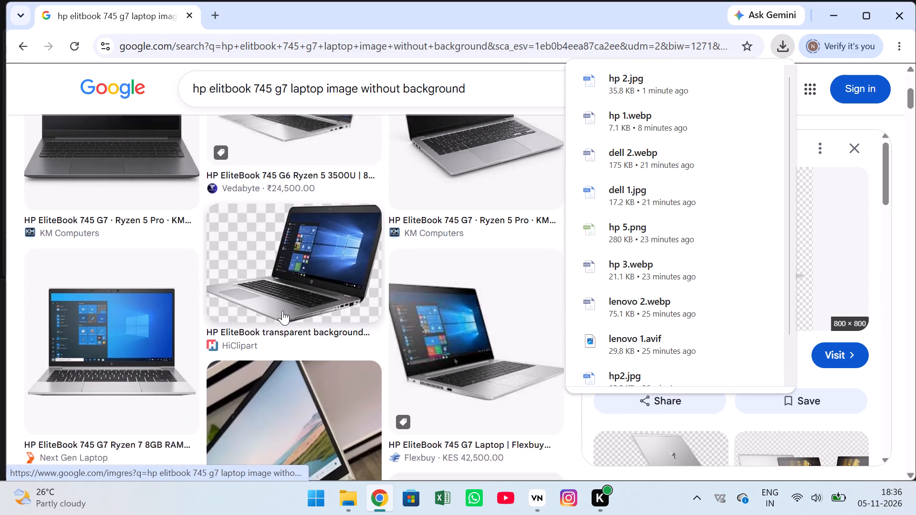
scroll(282, 310, "down", 7)
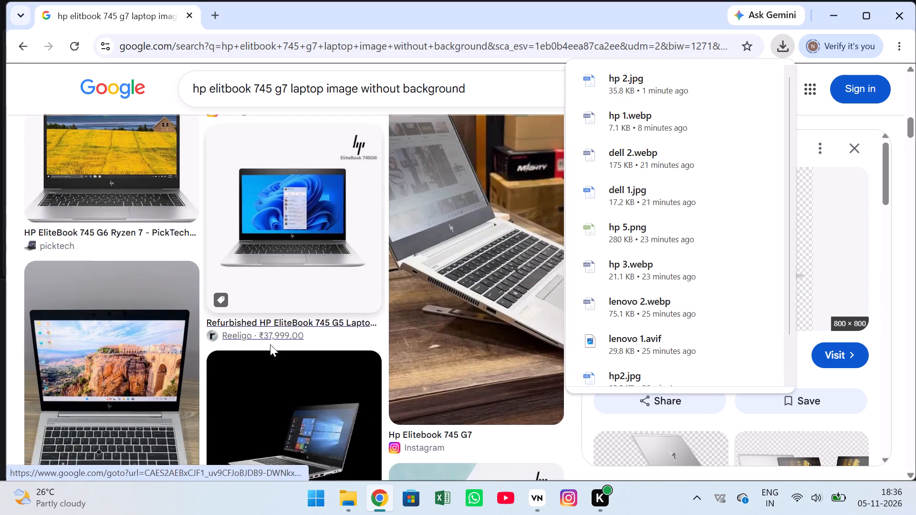
scroll(270, 344, "down", 2)
scroll(270, 344, "up", 3)
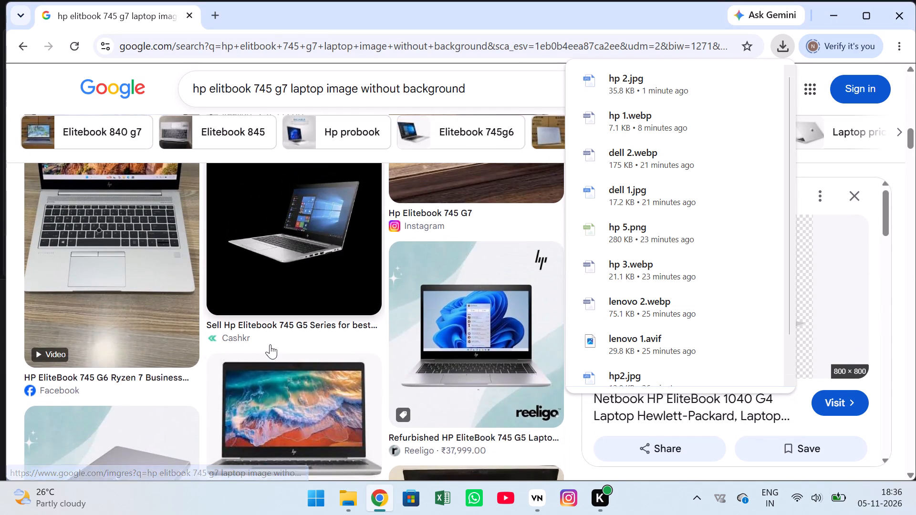
scroll(270, 344, "up", 1)
left_click(277, 307)
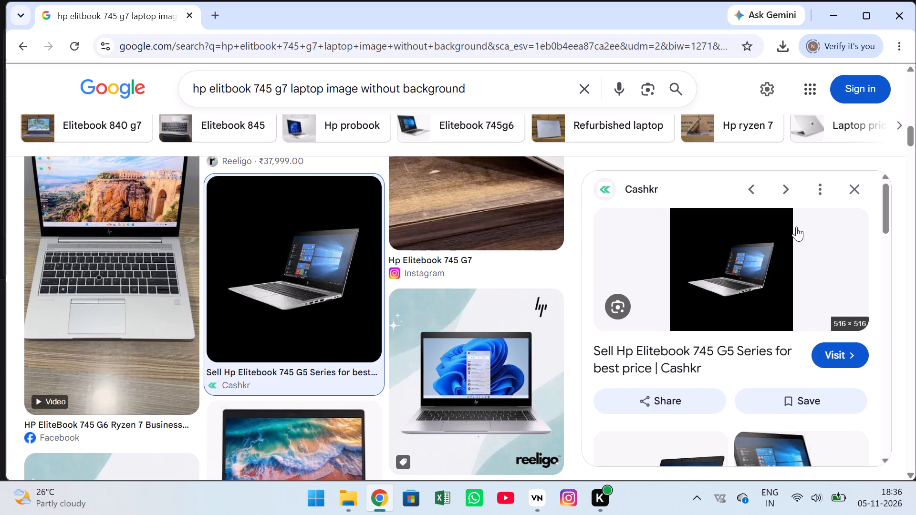
right_click(784, 308)
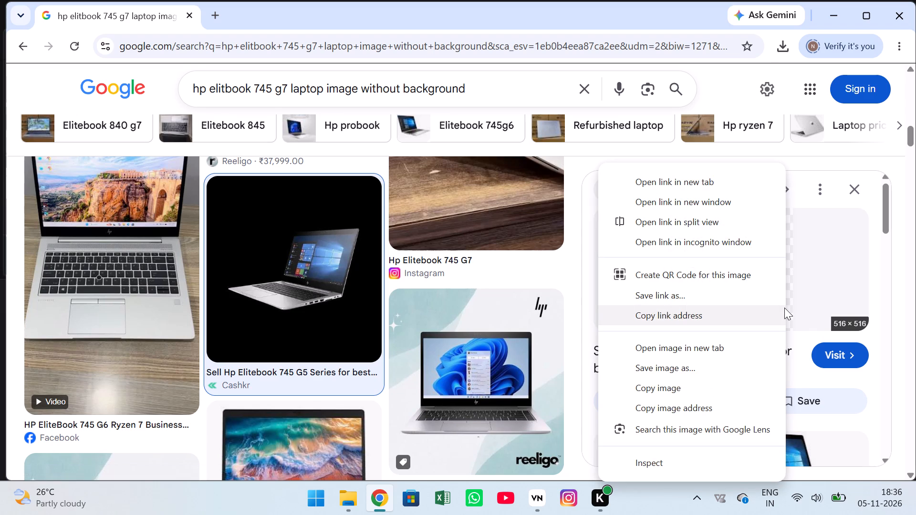
left_click(656, 364)
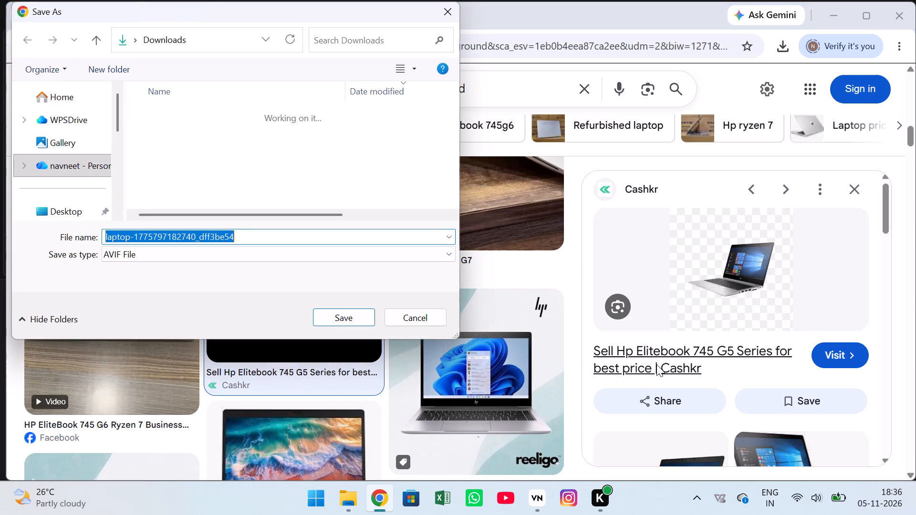
key("h")
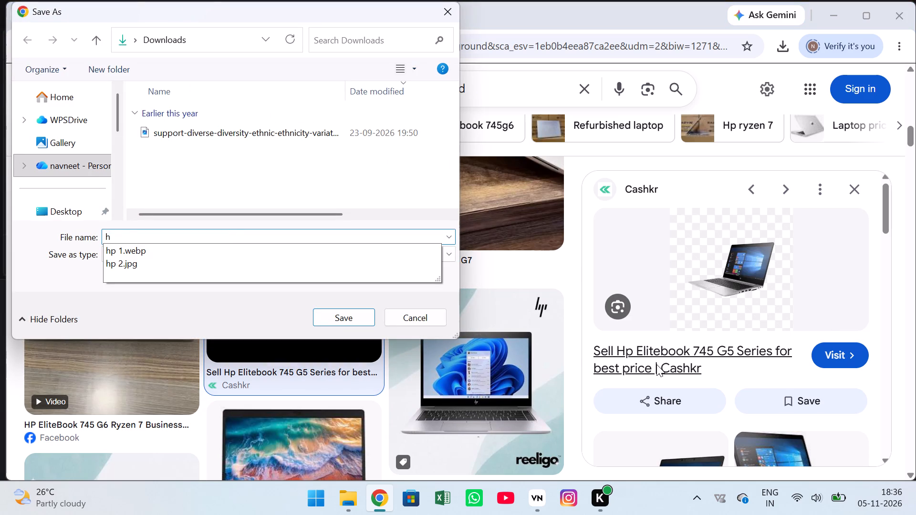
type("p2")
key("Return")
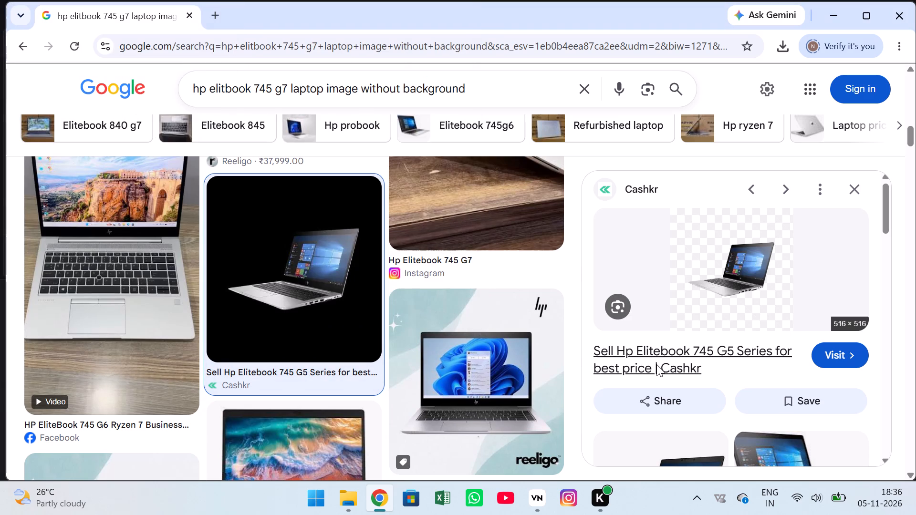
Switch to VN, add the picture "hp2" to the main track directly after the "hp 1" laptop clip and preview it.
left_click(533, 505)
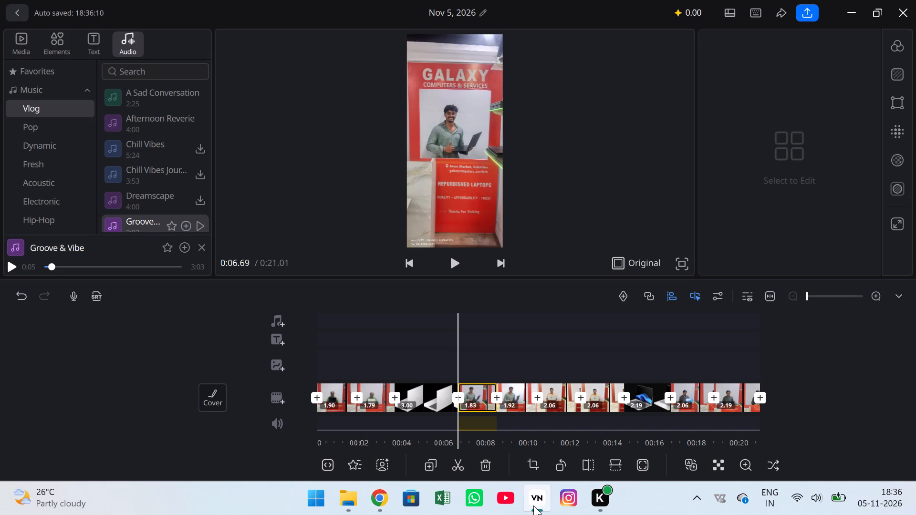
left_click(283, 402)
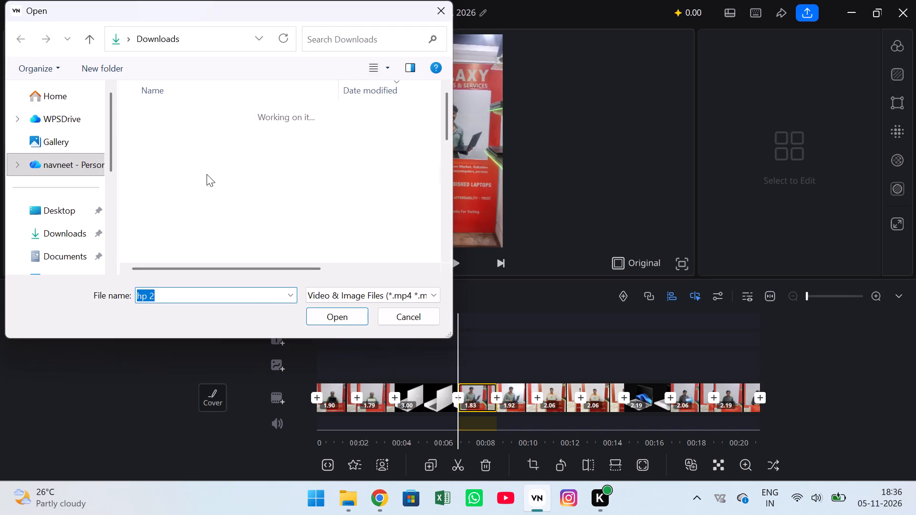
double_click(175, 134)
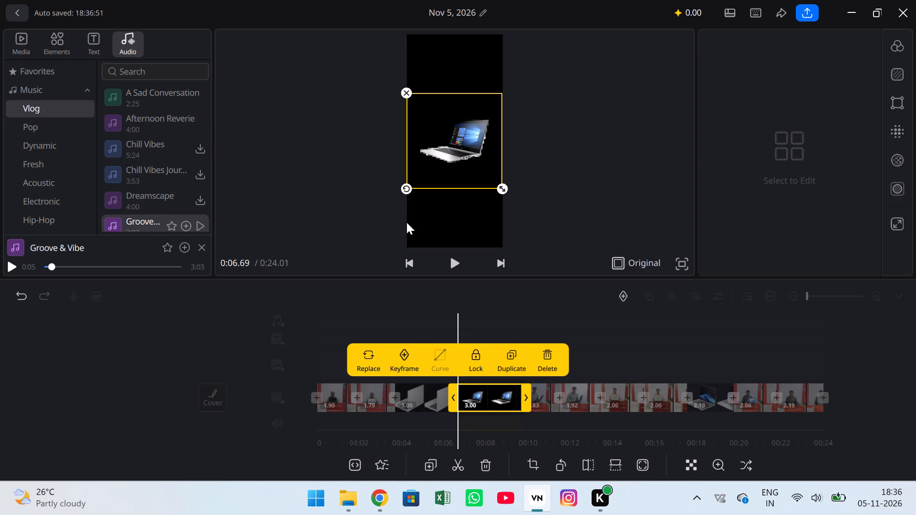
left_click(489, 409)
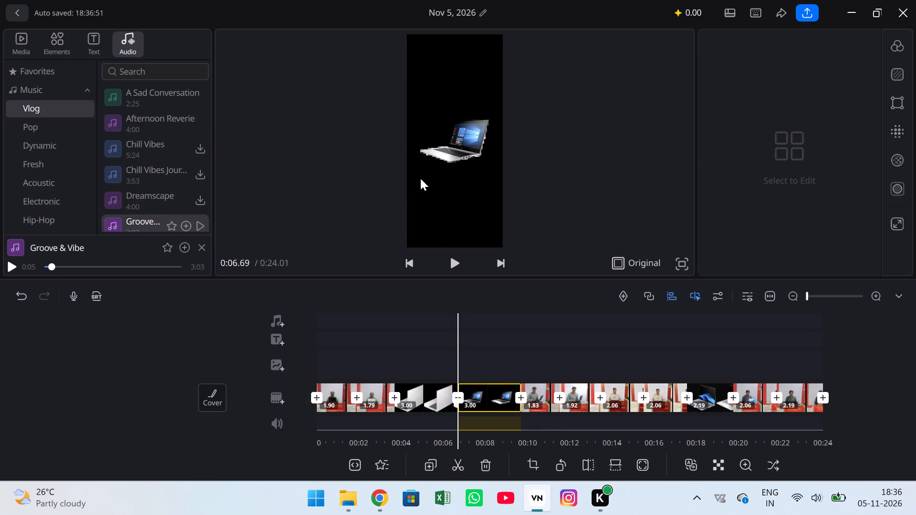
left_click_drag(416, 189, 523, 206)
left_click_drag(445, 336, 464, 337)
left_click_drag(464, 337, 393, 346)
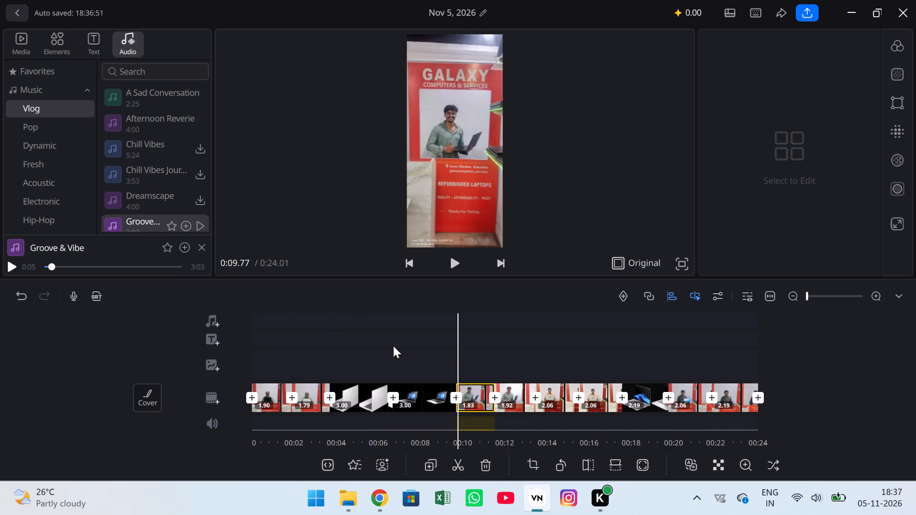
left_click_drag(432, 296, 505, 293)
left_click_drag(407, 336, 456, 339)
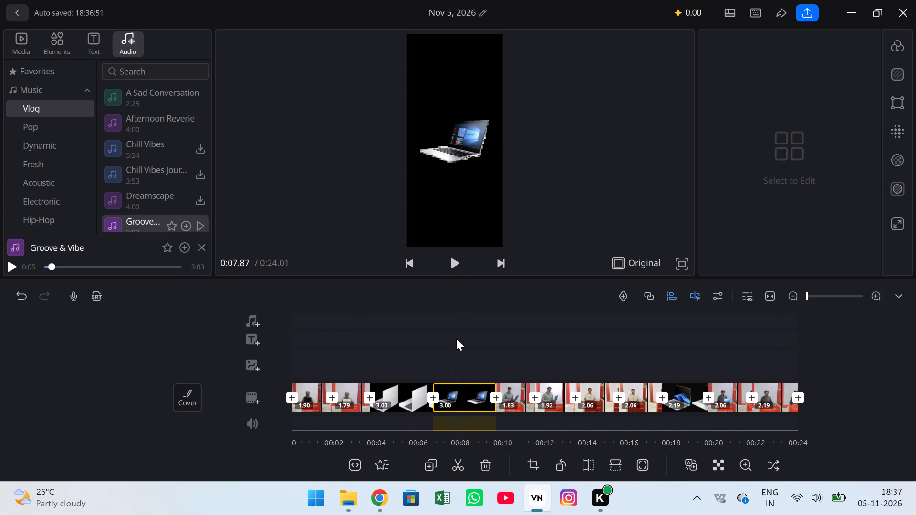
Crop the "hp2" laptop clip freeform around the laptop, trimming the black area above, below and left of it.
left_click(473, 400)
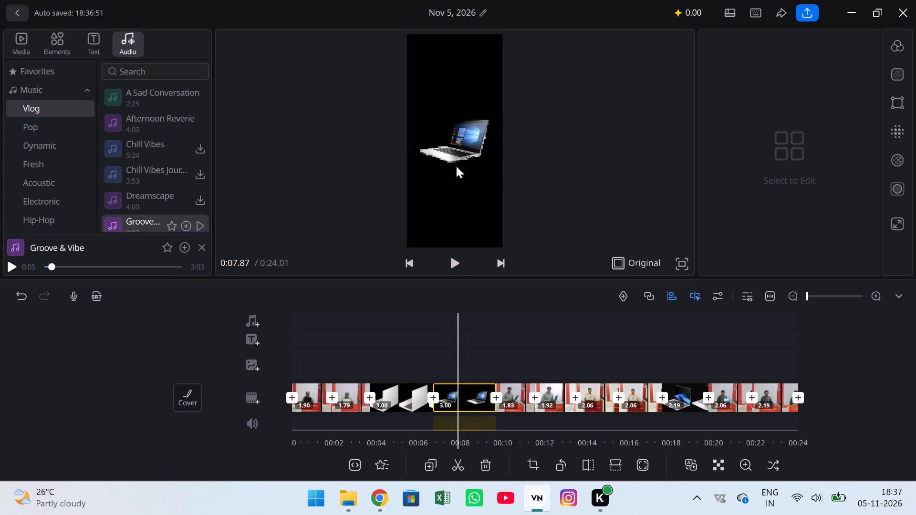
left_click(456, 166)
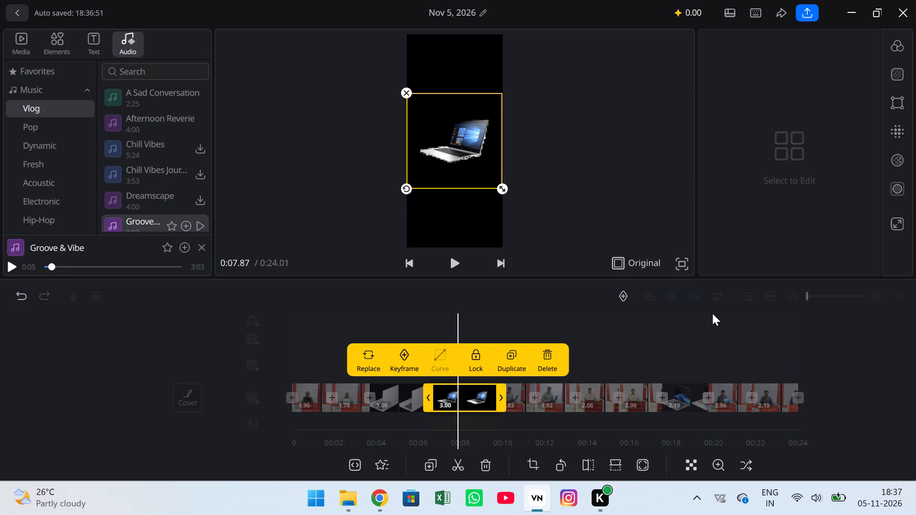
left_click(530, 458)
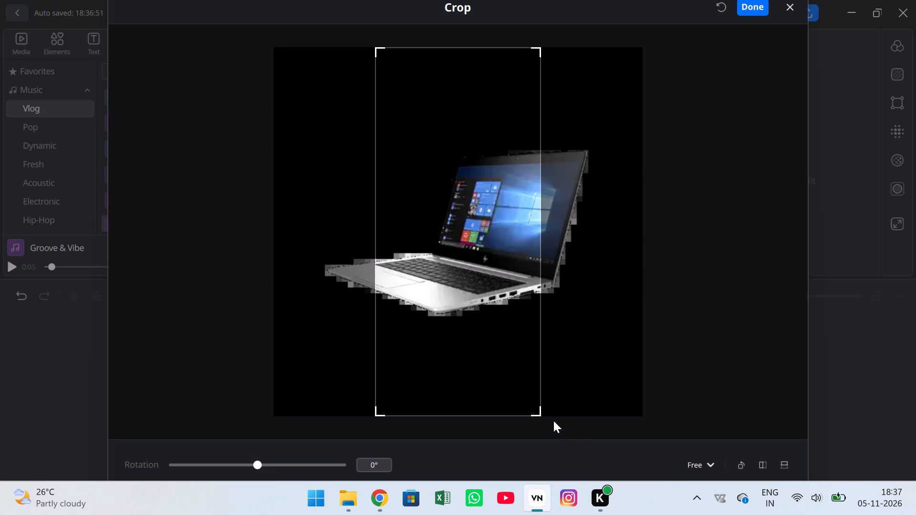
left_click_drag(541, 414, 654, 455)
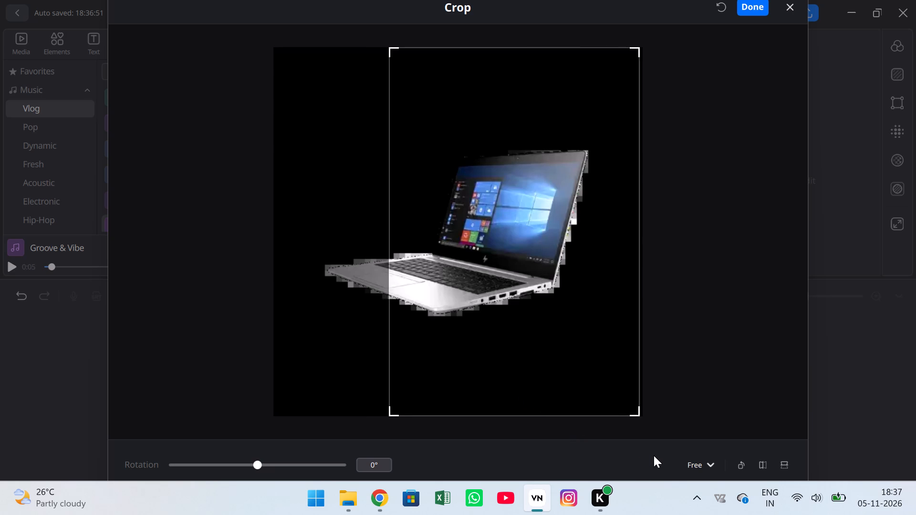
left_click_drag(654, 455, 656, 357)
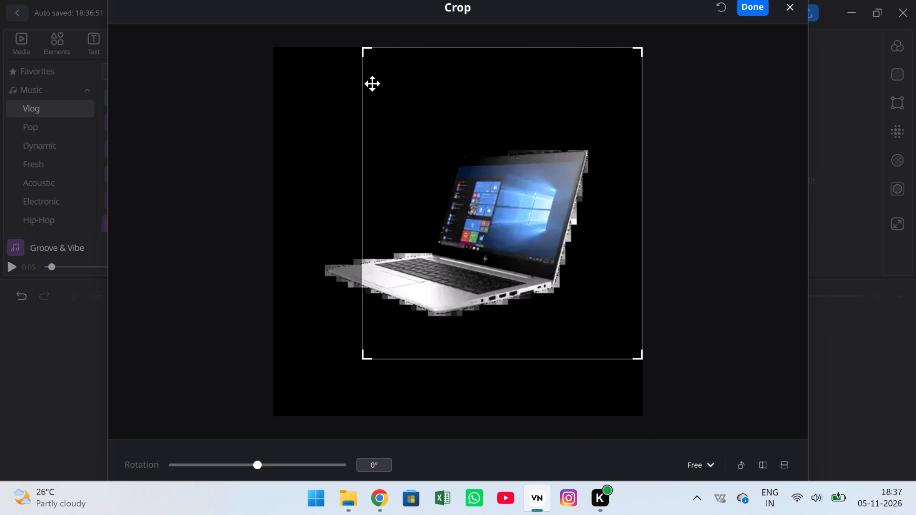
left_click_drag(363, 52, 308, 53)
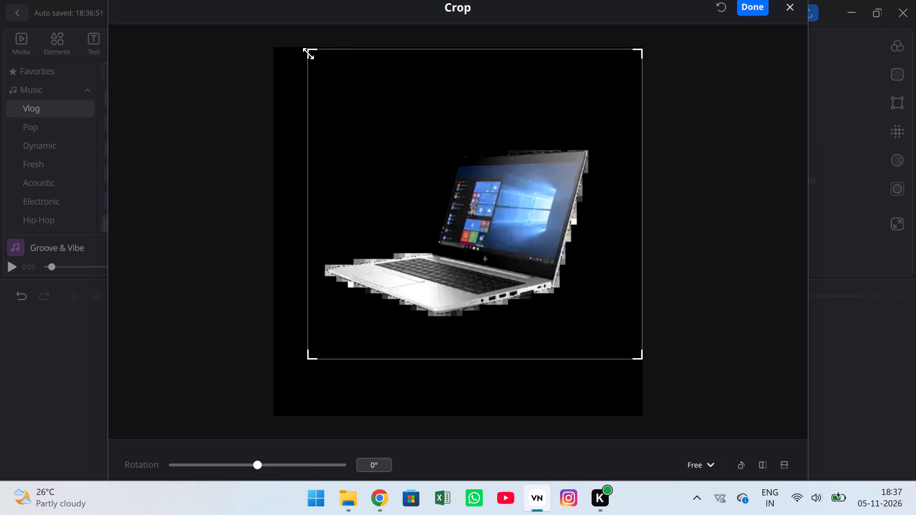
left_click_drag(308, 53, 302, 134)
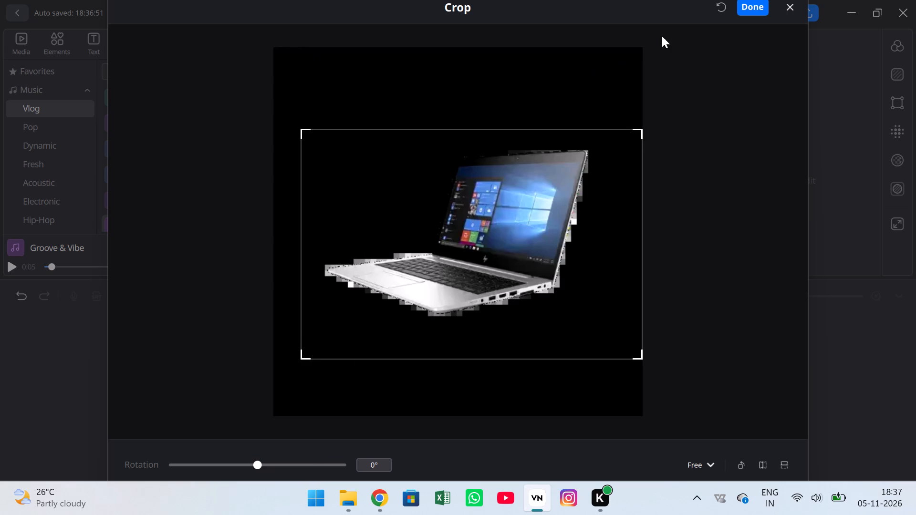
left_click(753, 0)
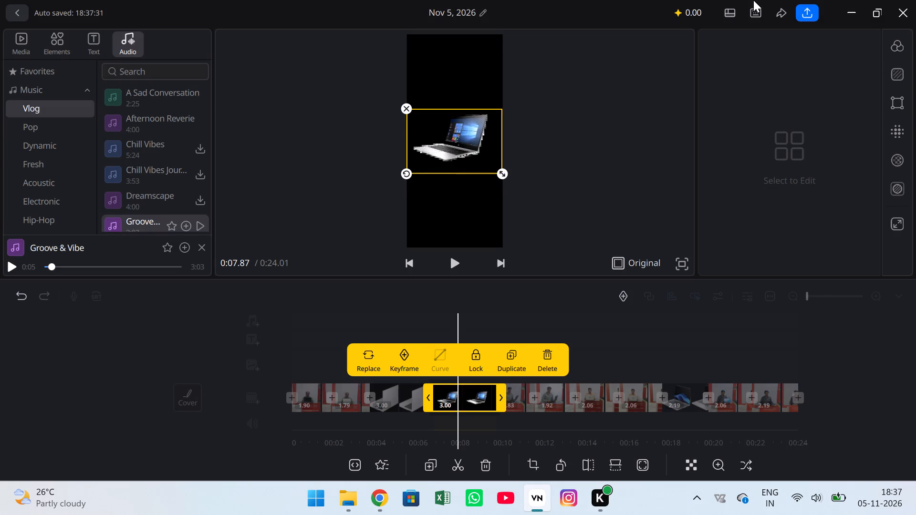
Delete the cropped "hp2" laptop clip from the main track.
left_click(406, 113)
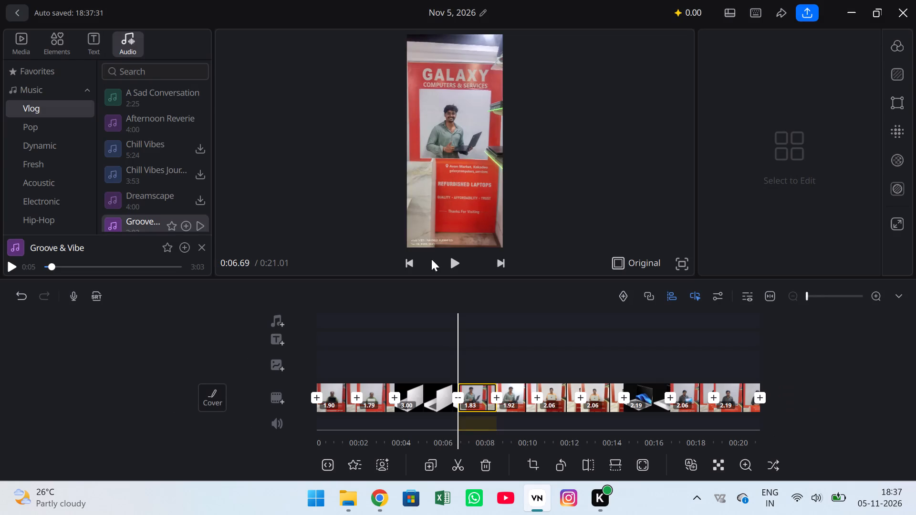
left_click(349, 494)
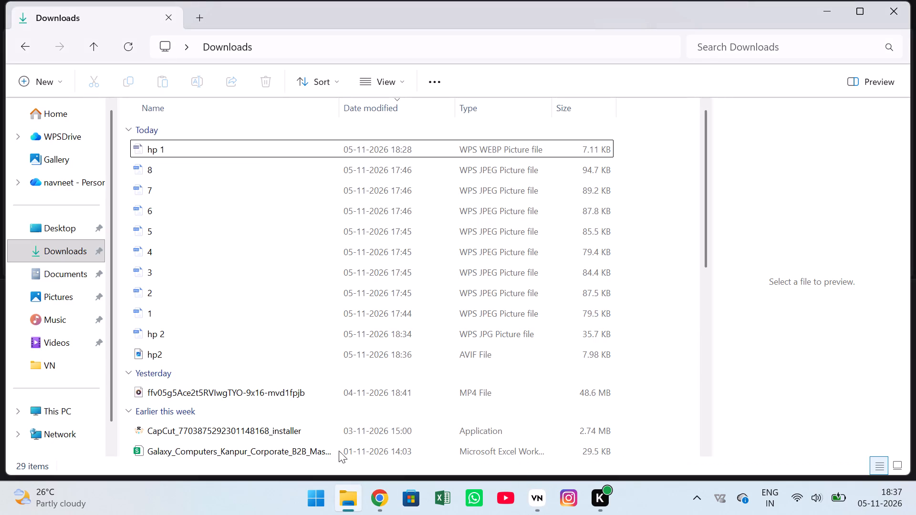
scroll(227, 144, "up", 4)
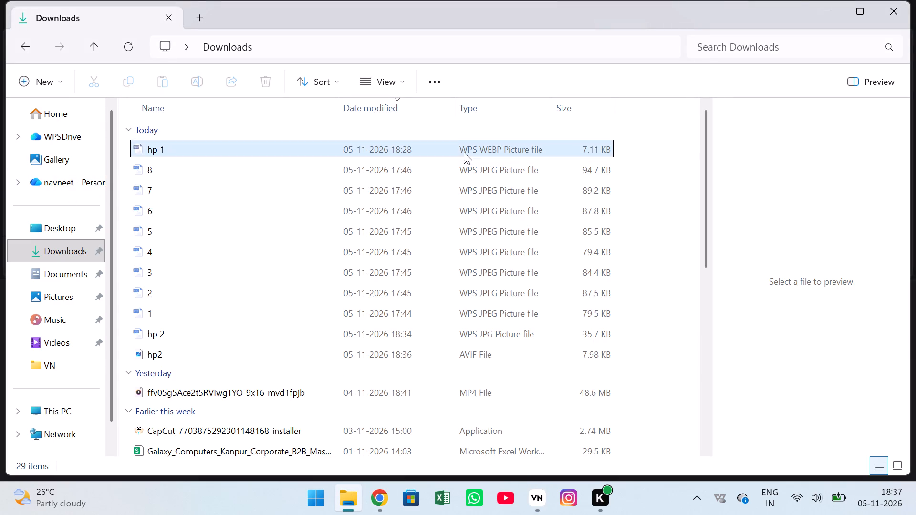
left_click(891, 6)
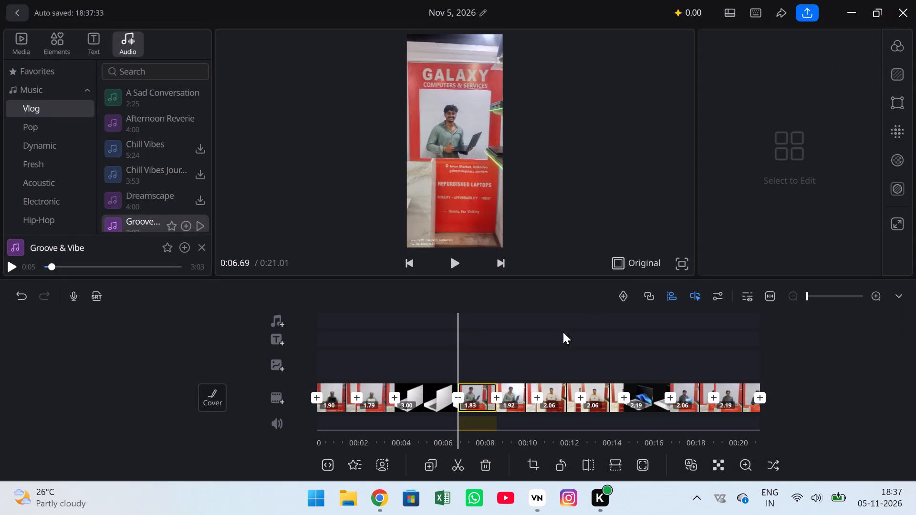
Switch to File Explorer and permanently delete the rejected laptop pictures "hp 2" and "hp2" from the Downloads folder.
left_click(347, 501)
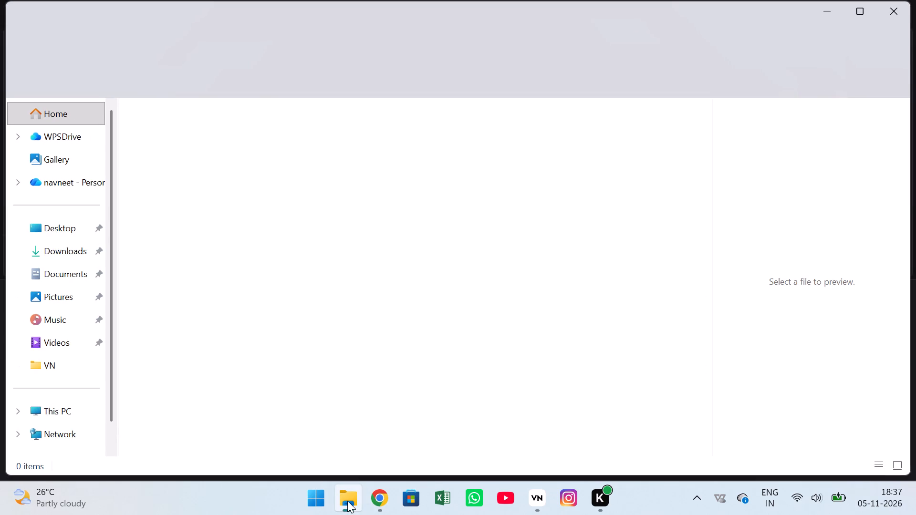
left_click(63, 255)
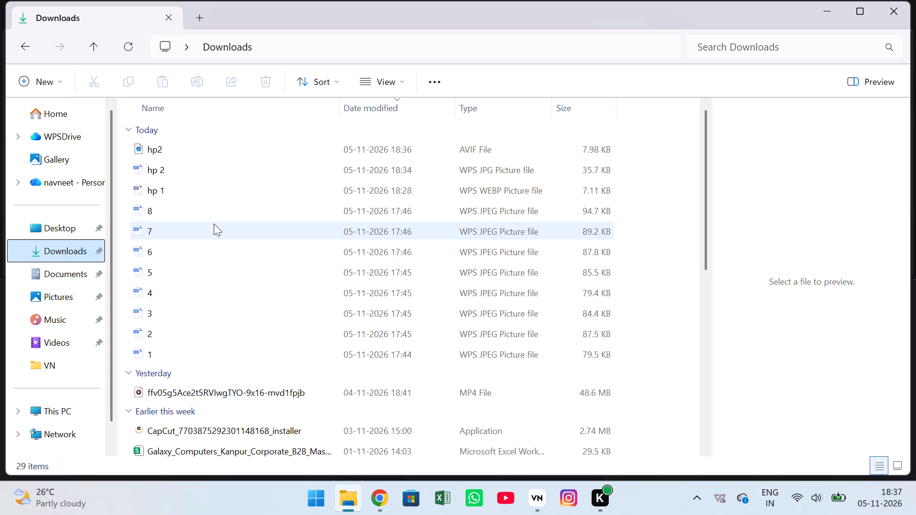
left_click(179, 161)
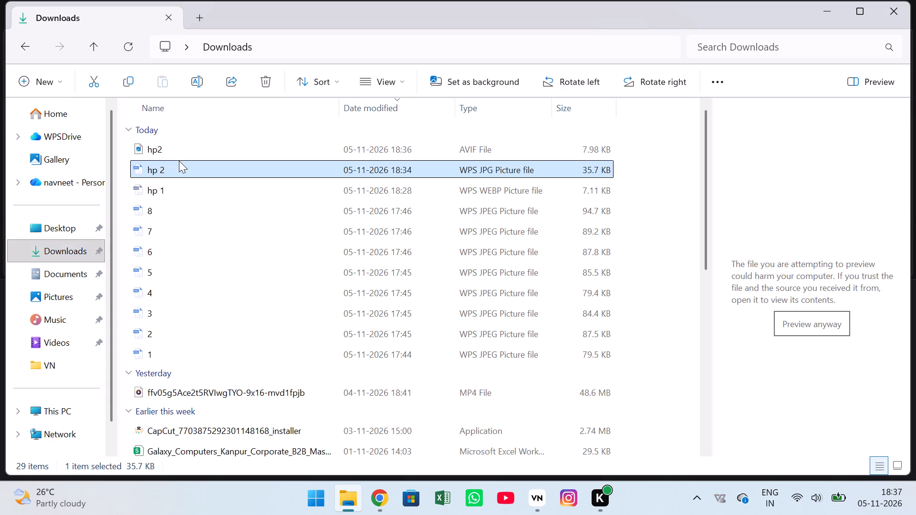
key("shift+BackSpace")
key("shift+Delete")
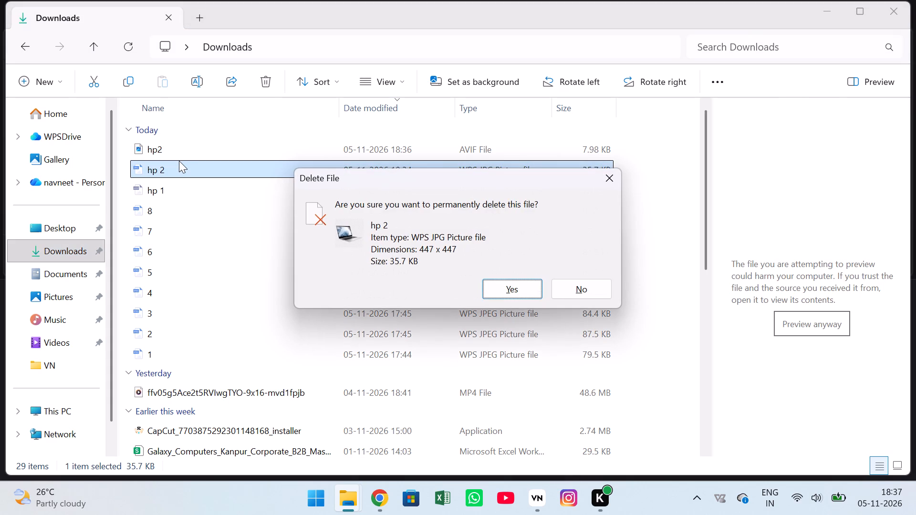
left_click(497, 295)
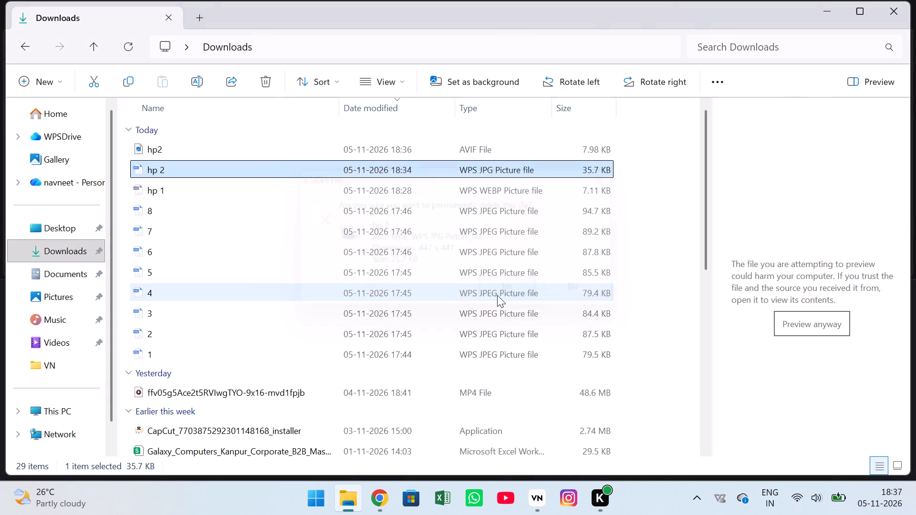
left_click(429, 147)
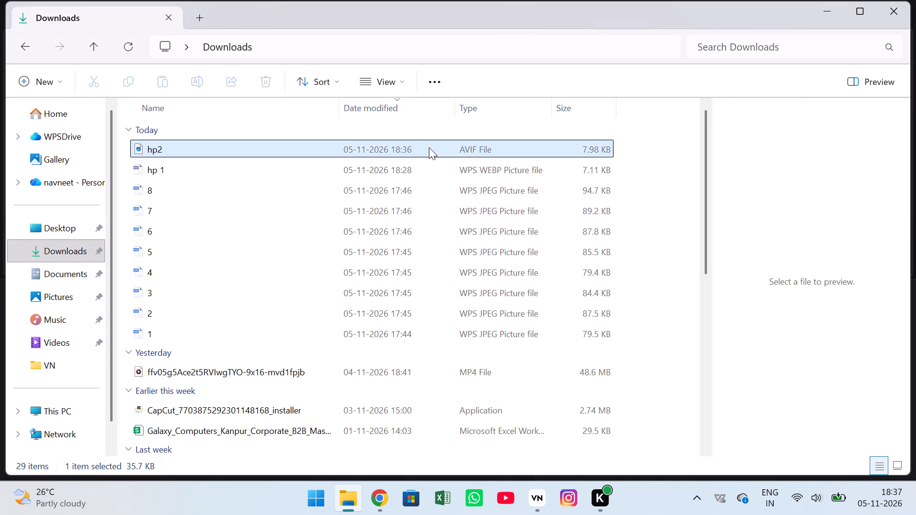
key("shift+Delete")
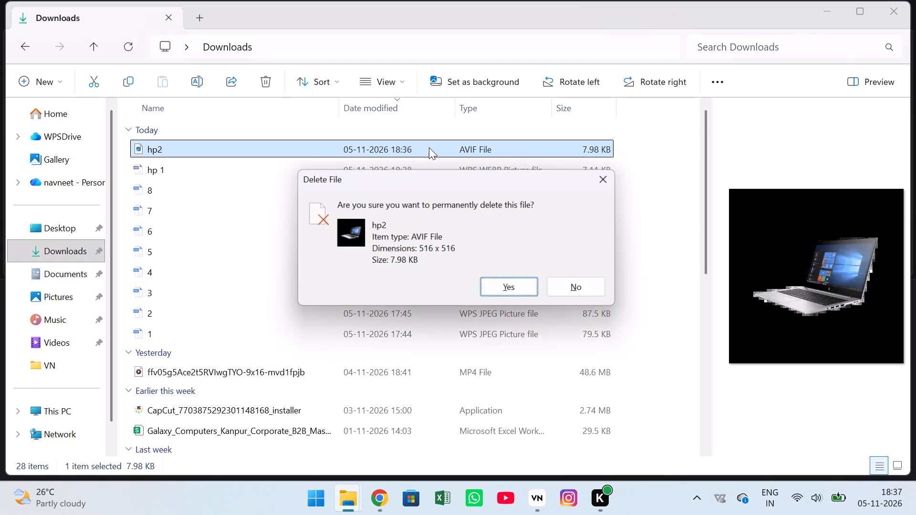
left_click(512, 284)
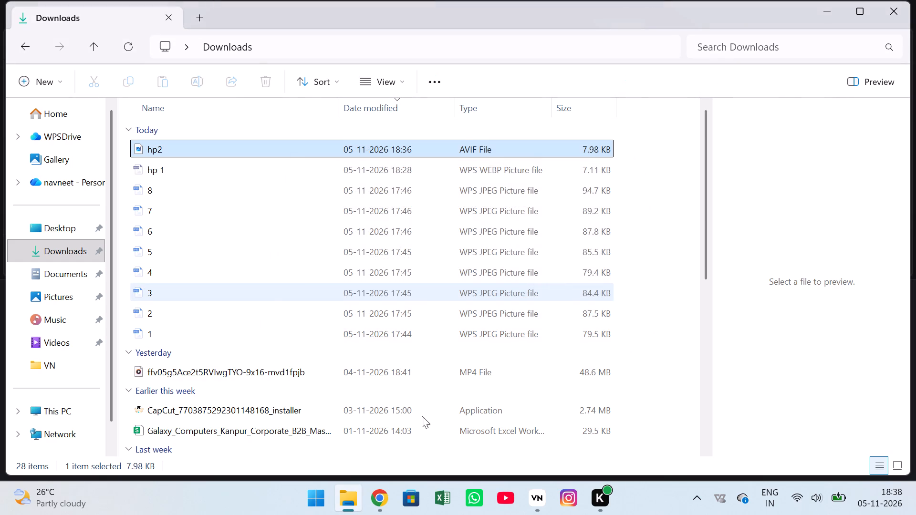
Switch to Chrome, find the IndiaMART HP EliteBook 745 picture among the related images and save it to Downloads as "hp 2".
left_click(382, 507)
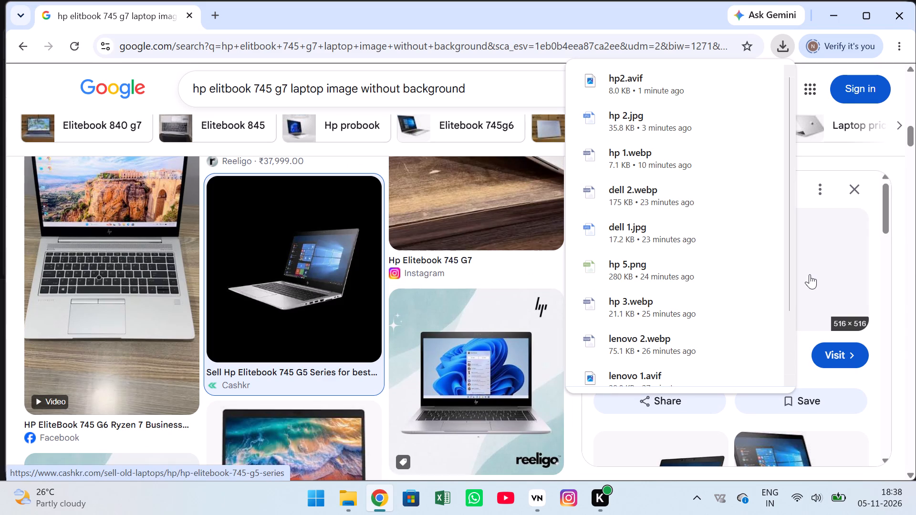
left_click(785, 53)
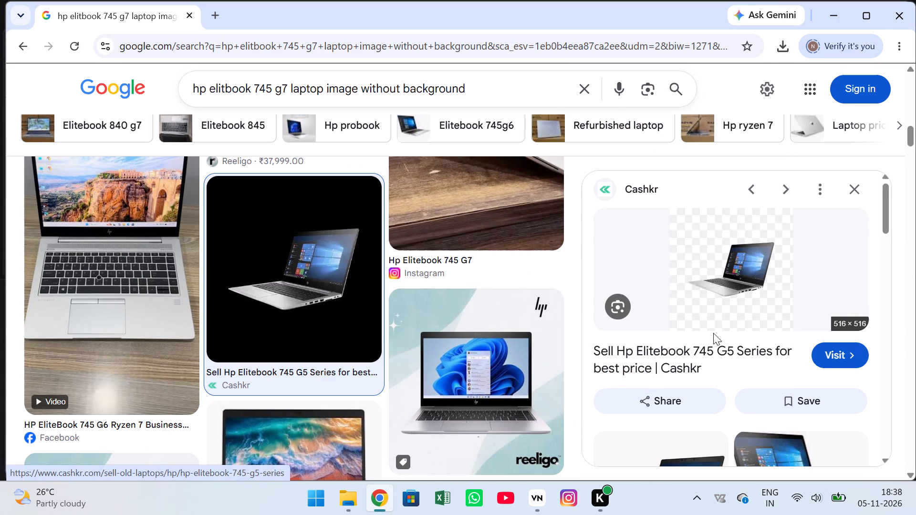
scroll(713, 333, "down", 3)
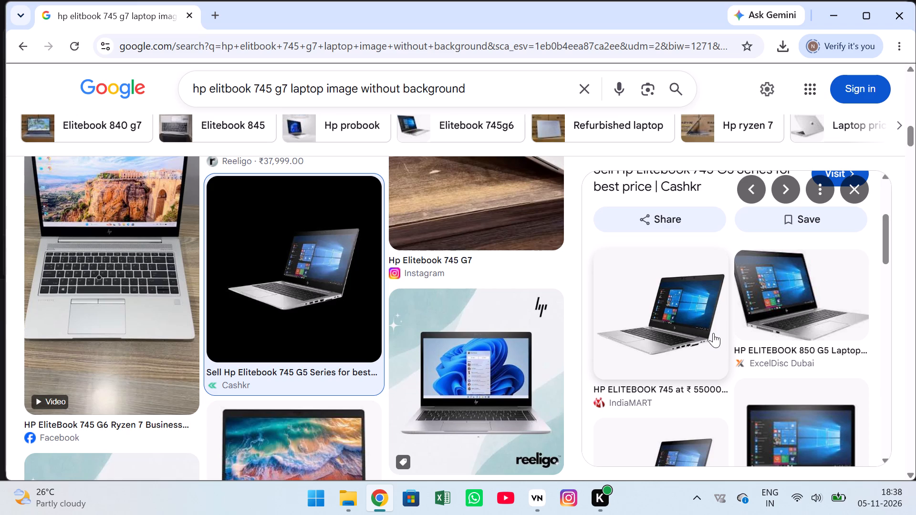
scroll(346, 431, "down", 4)
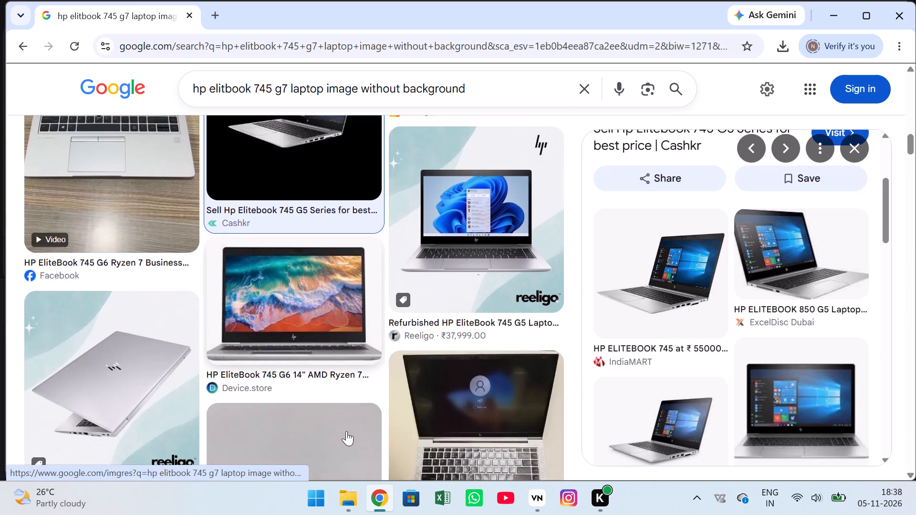
scroll(346, 431, "down", 6)
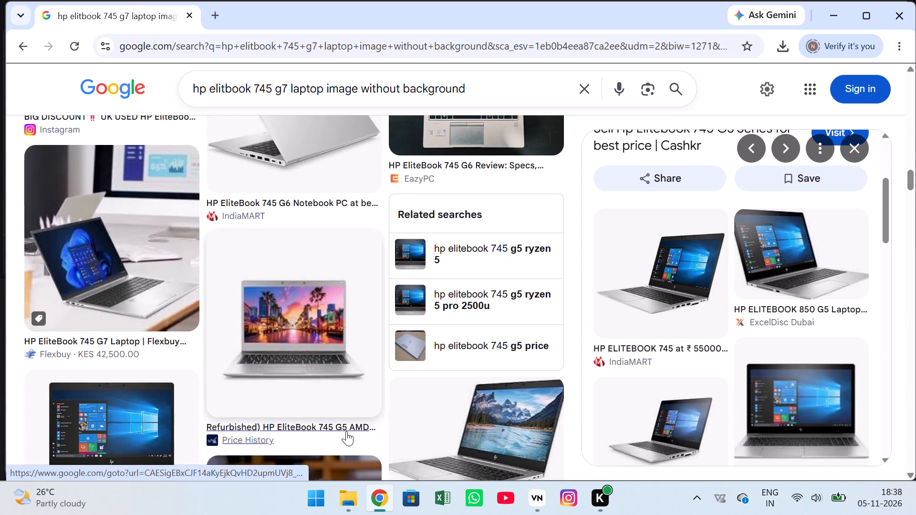
scroll(346, 431, "down", 1)
scroll(346, 431, "up", 1)
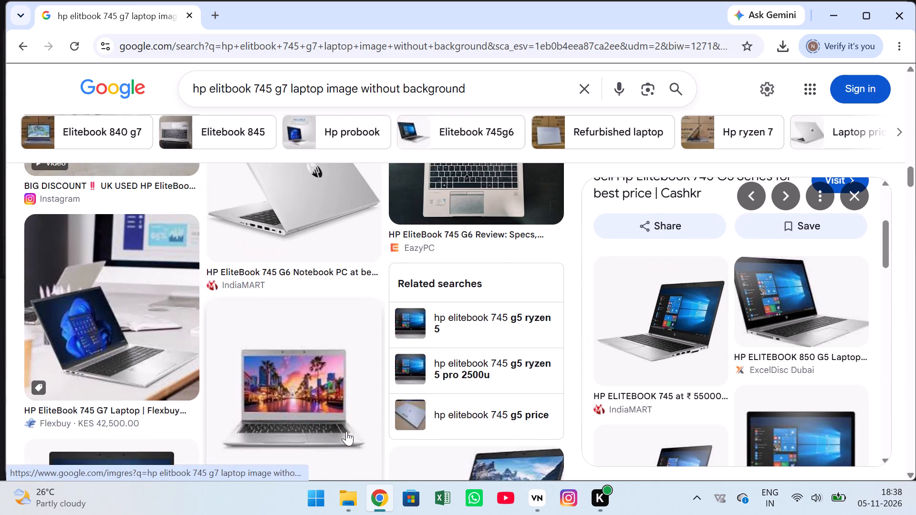
left_click(633, 315)
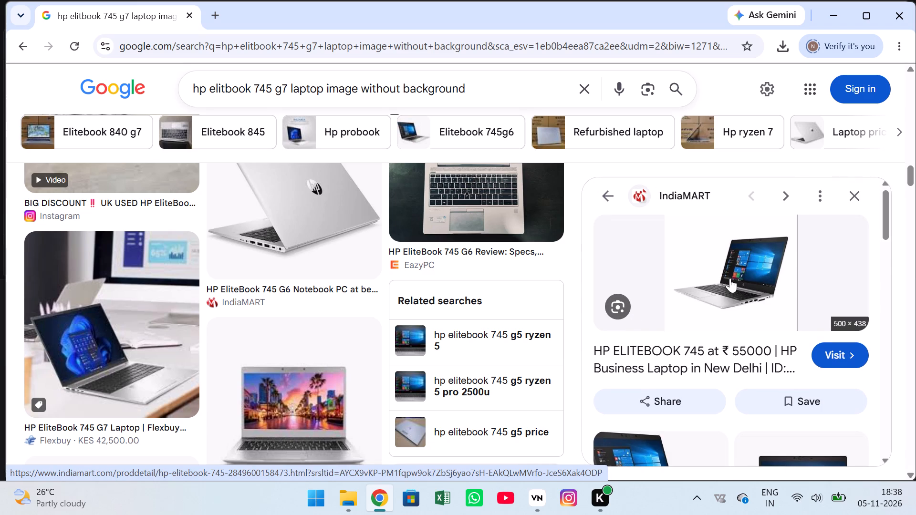
right_click(730, 278)
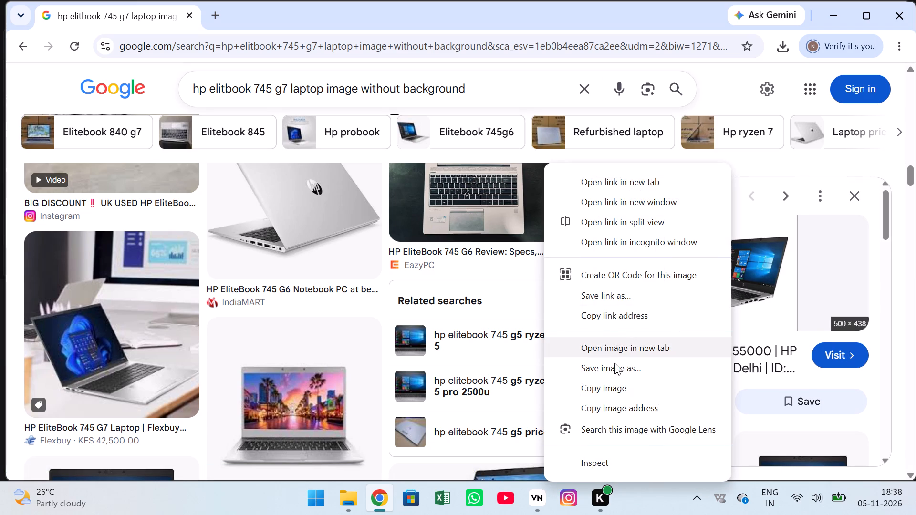
left_click(606, 375)
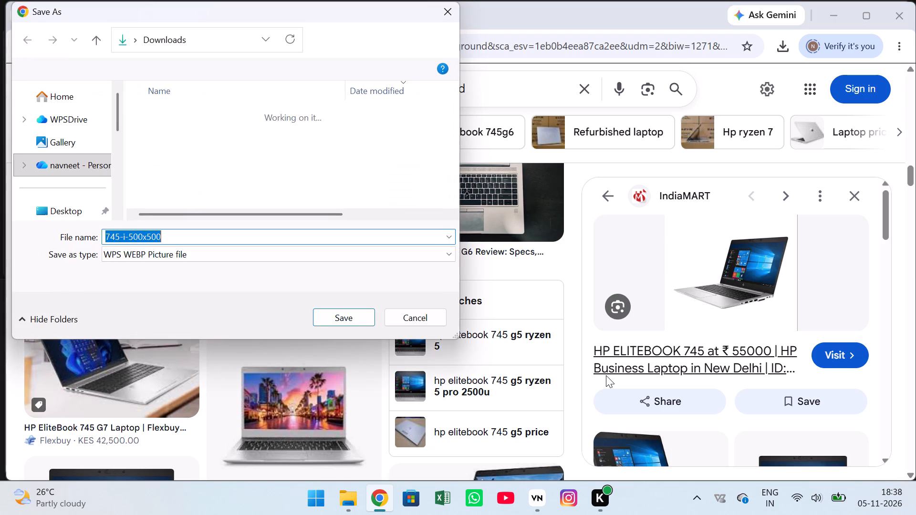
key("h")
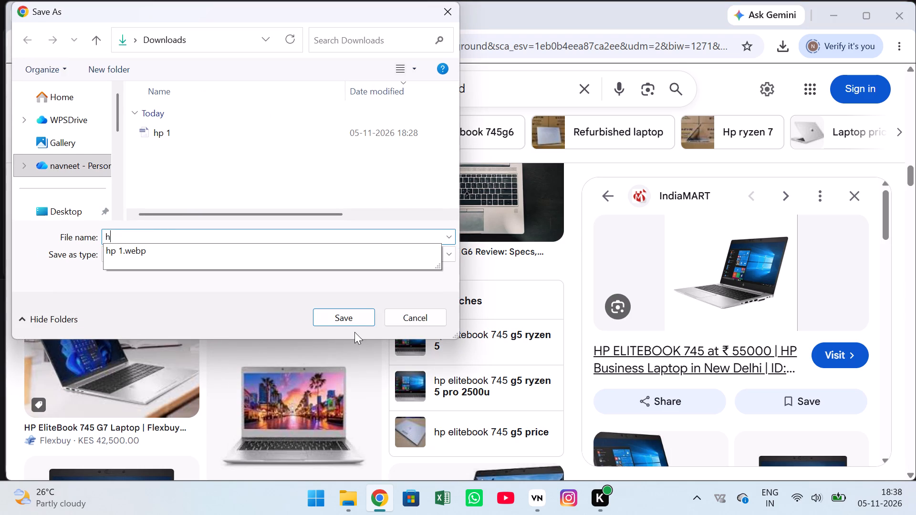
type("p 2")
key("Return")
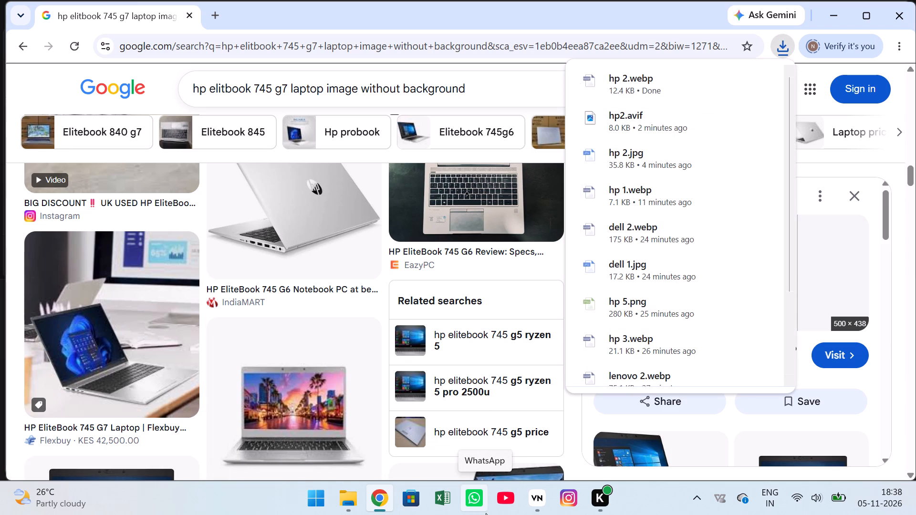
Switch to VN and add the picture "hp 2" from Downloads to the main track directly after the "hp 1" laptop clip.
left_click(536, 499)
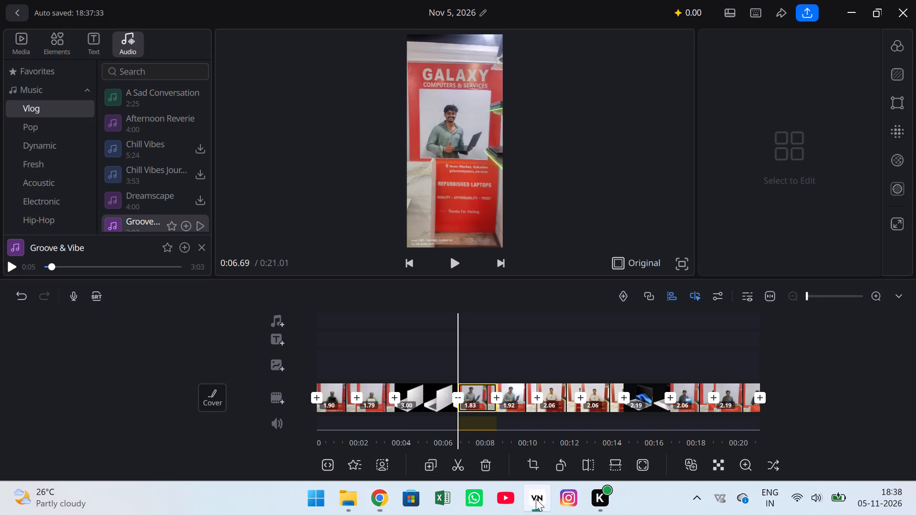
left_click(281, 406)
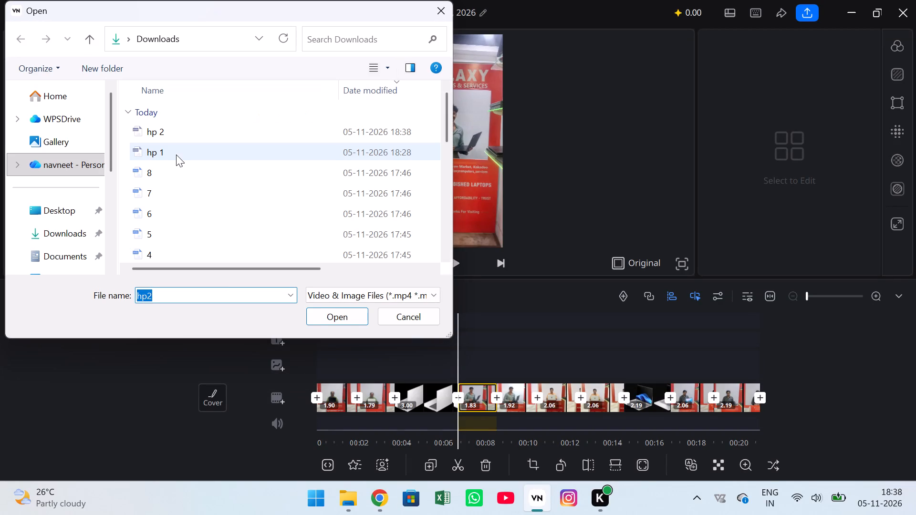
double_click(163, 133)
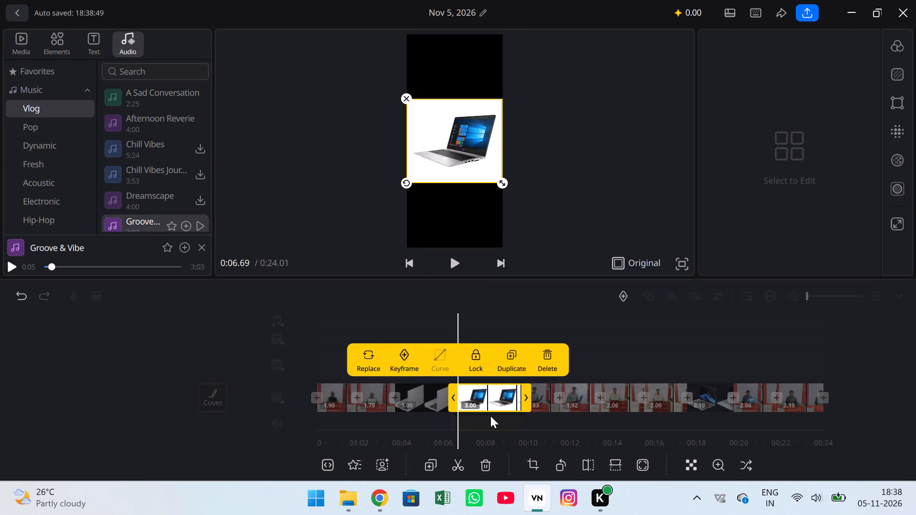
Split the "hp 2" laptop clip at 0:08.99 and delete the leftover end piece, keeping 2.31 s of it.
left_click_drag(512, 428, 496, 430)
left_click_drag(496, 430, 459, 431)
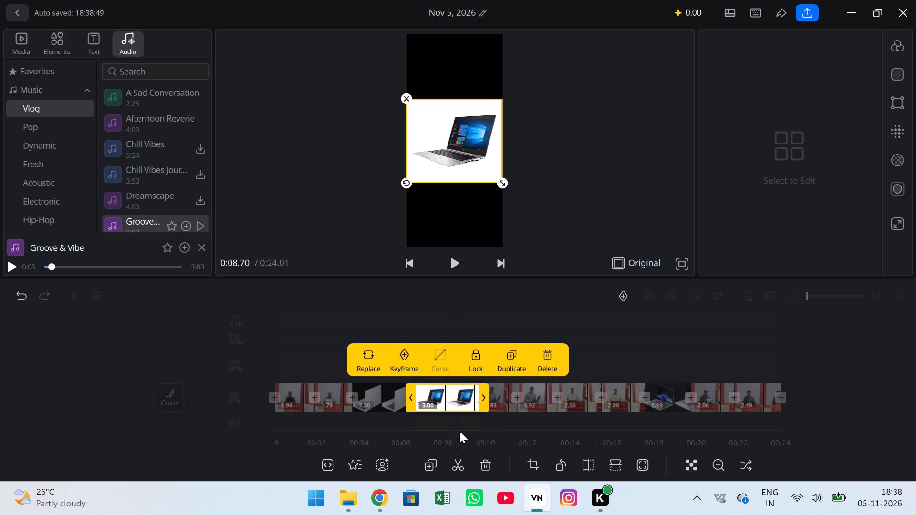
left_click_drag(459, 431, 453, 431)
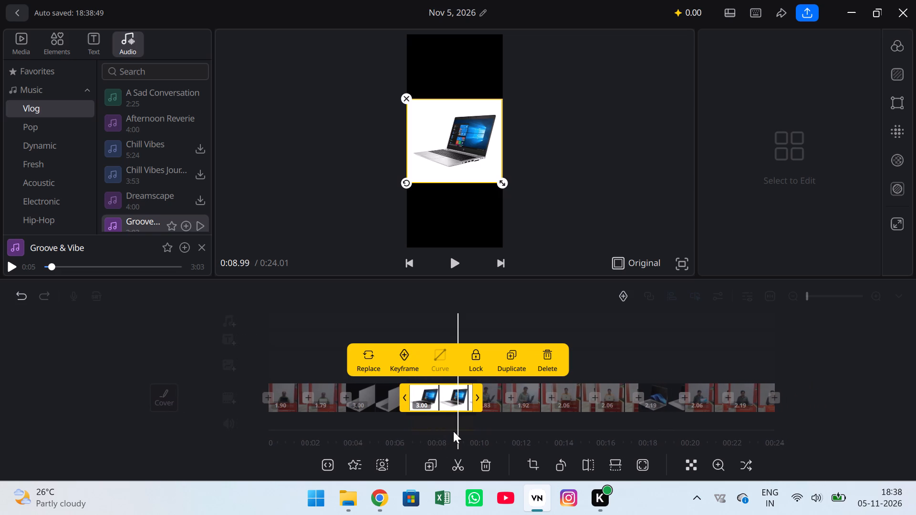
left_click(451, 463)
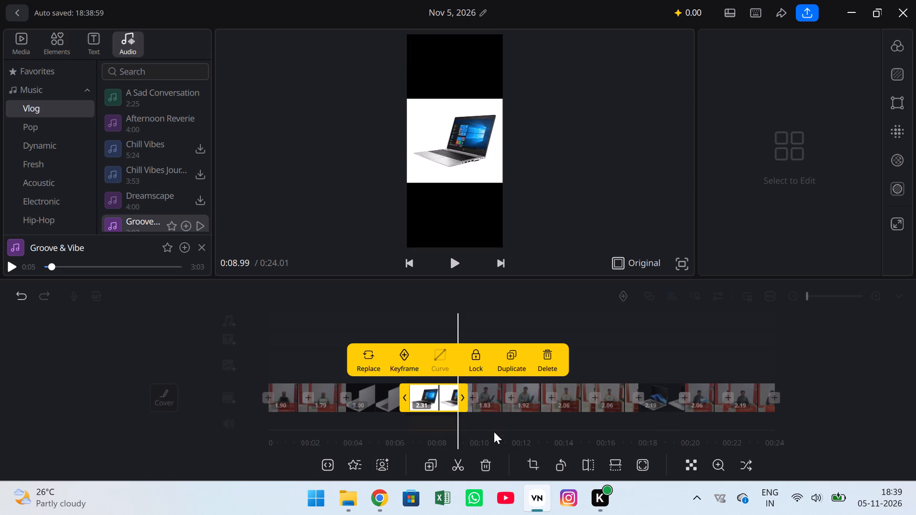
left_click_drag(494, 432, 474, 435)
left_click(474, 435)
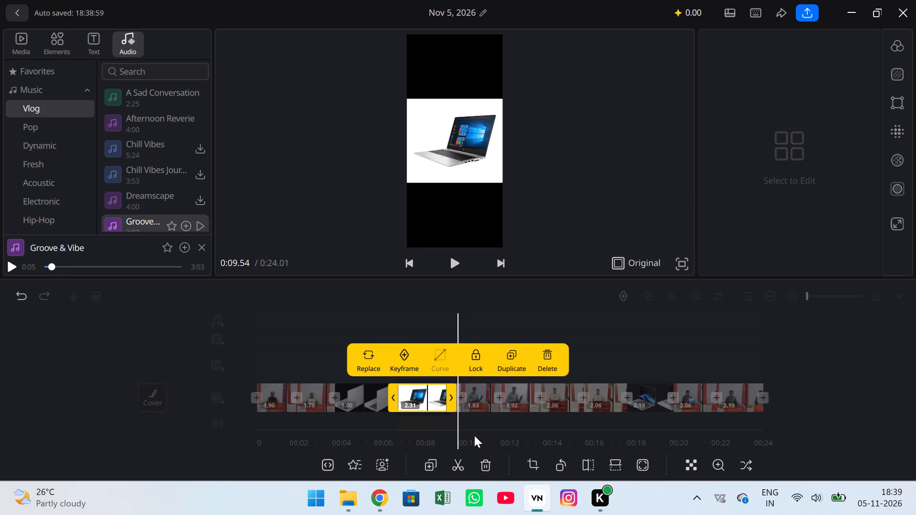
left_click(458, 413)
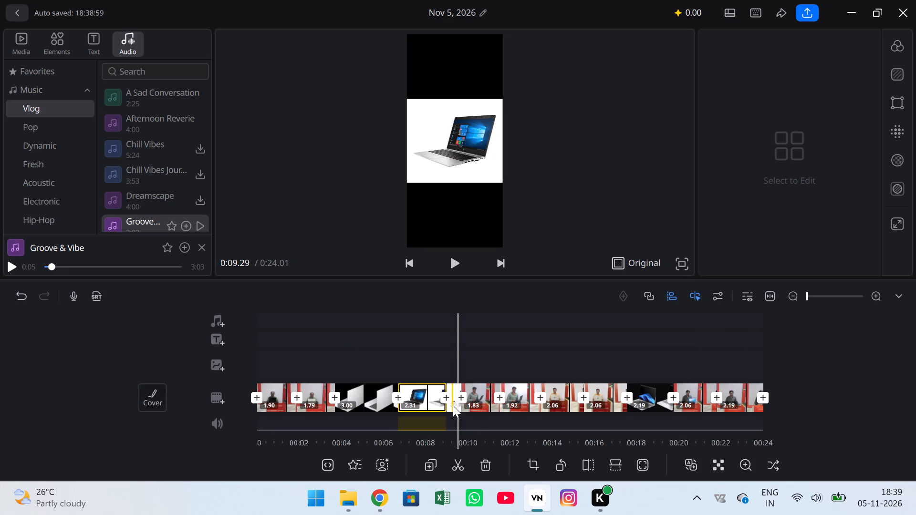
left_click(453, 405)
left_click_drag(453, 405, 443, 409)
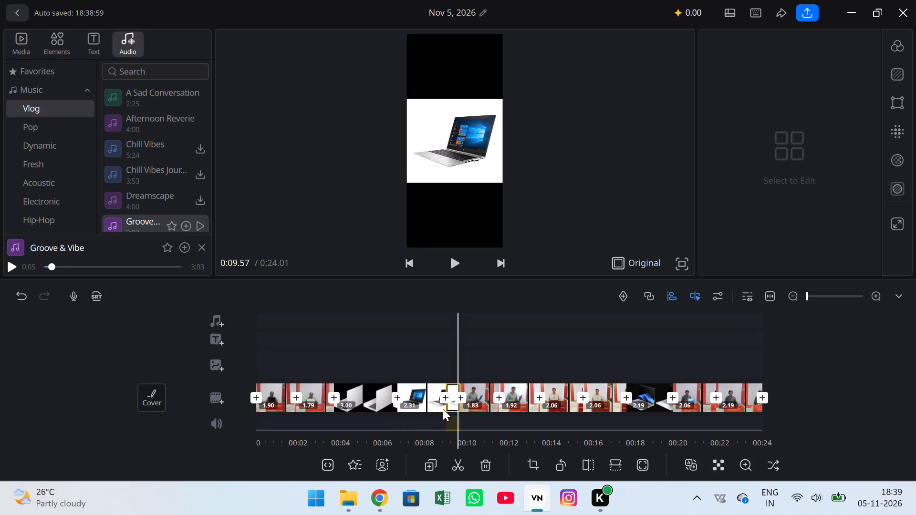
left_click(483, 464)
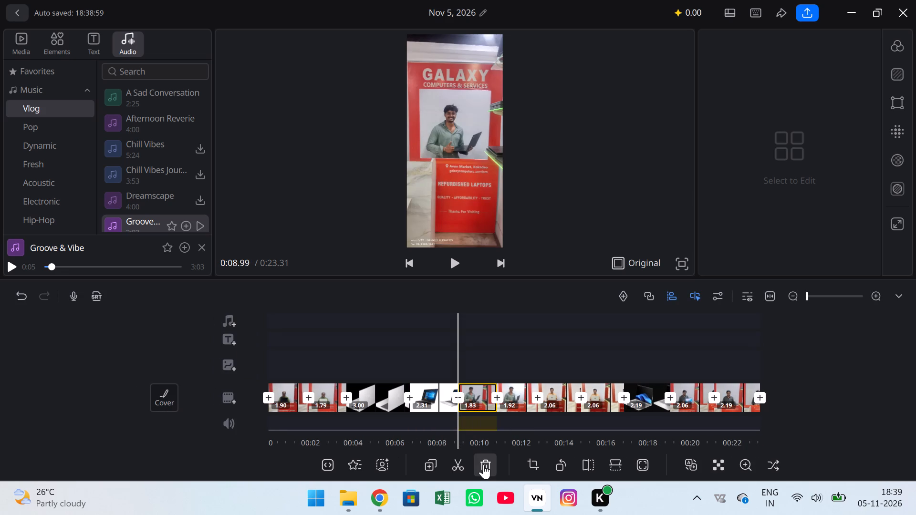
Review the shortened "hp 2" clip and the "hp 1" laptop clip before it by scrubbing back along the timeline.
left_click_drag(410, 422, 455, 422)
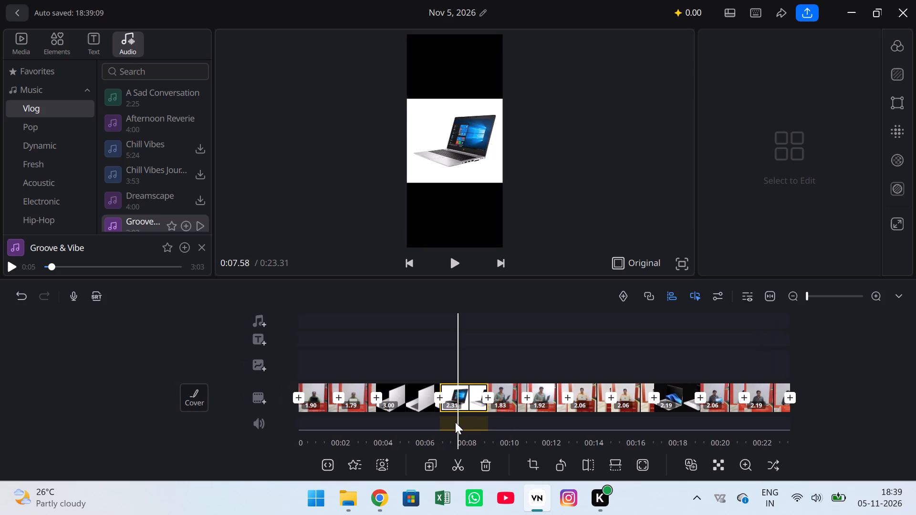
left_click_drag(455, 422, 459, 422)
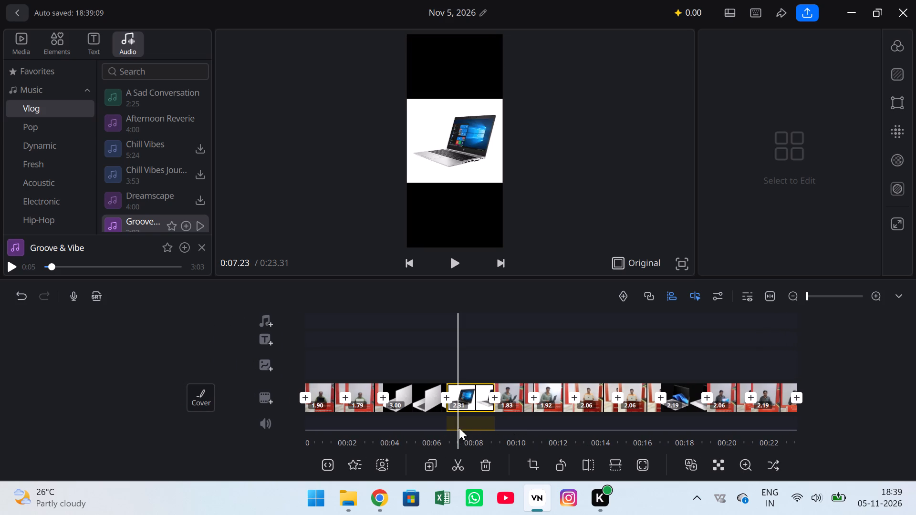
left_click_drag(398, 417, 469, 428)
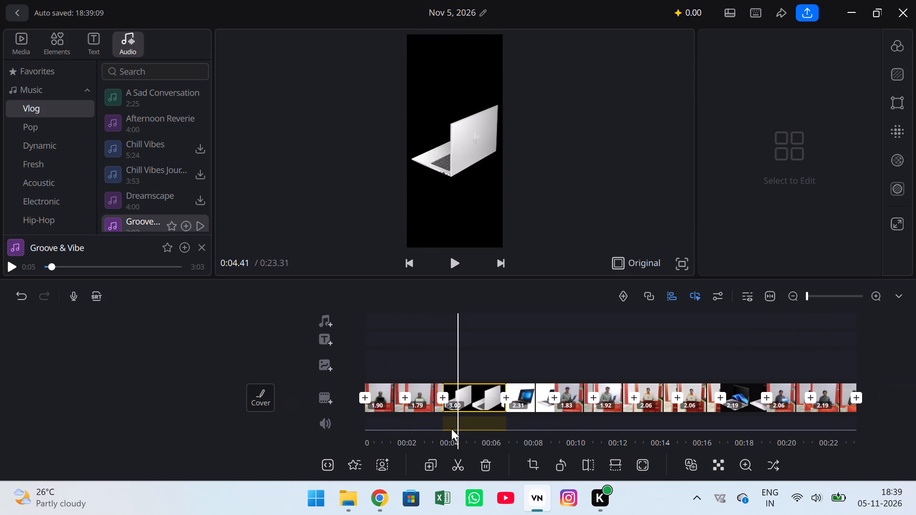
left_click_drag(417, 435, 413, 435)
left_click_drag(489, 425, 466, 419)
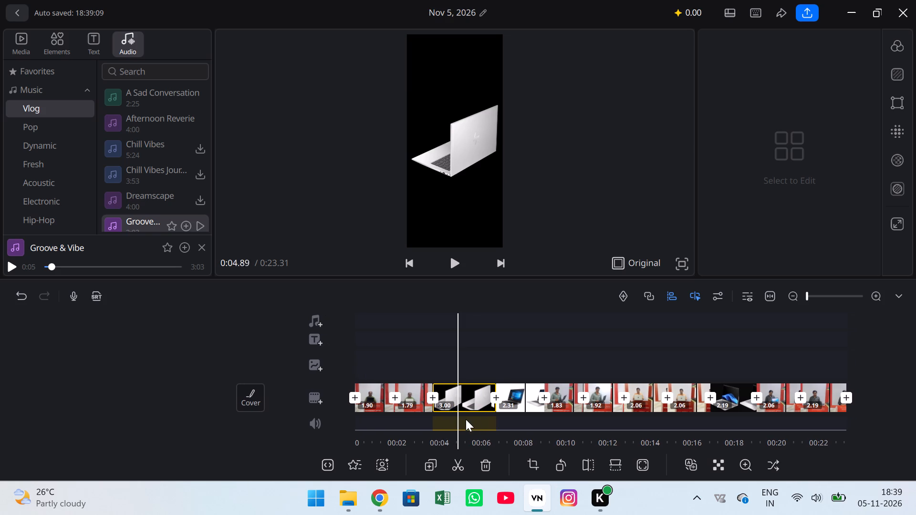
Split the "hp 1" laptop clip at 0:05.70 and delete the leftover end piece, keeping 2.01 s of it.
left_click_drag(466, 419, 453, 417)
left_click(455, 460)
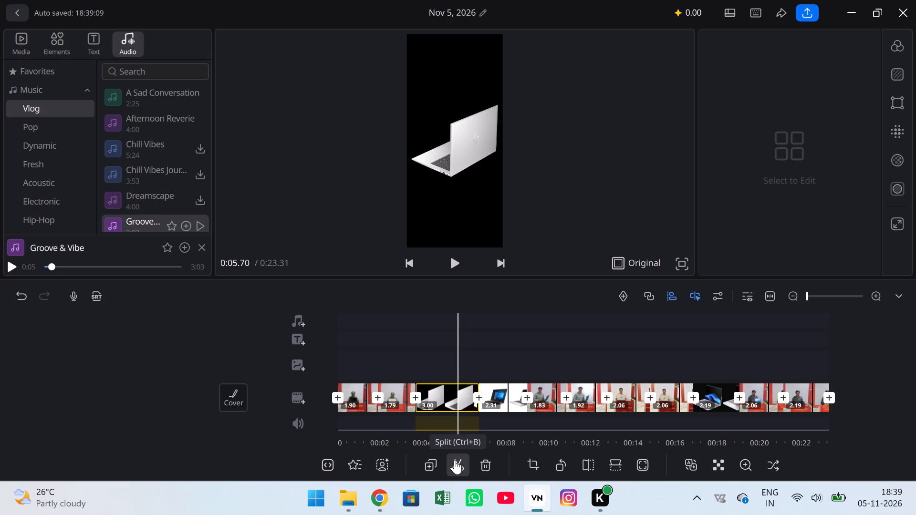
left_click_drag(489, 424, 472, 424)
left_click(486, 464)
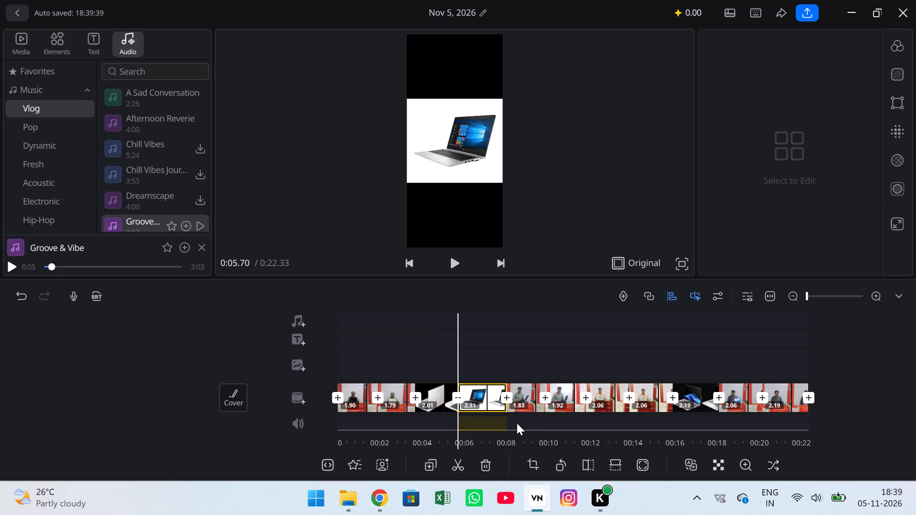
Review the timeline from the "hp 2" laptop clip to the Galaxy shop clip that follows it.
left_click_drag(517, 423, 475, 425)
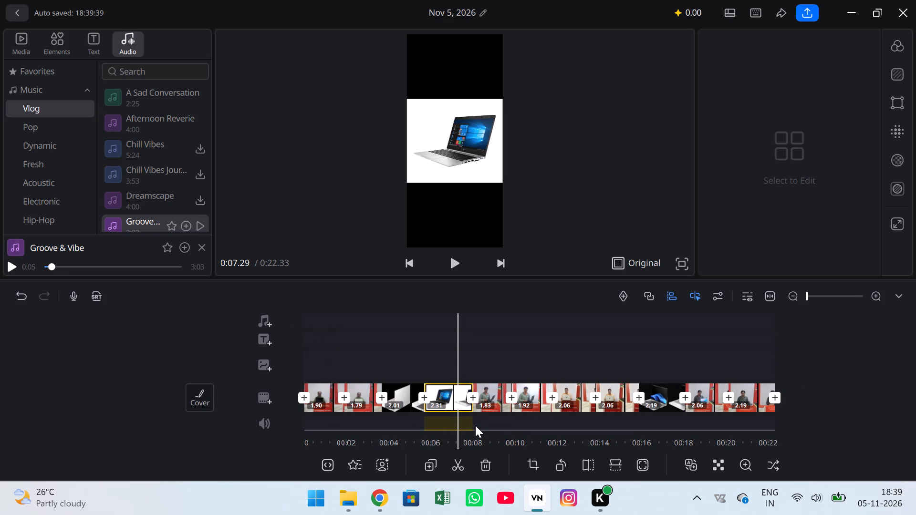
scroll(475, 425, "right", 2)
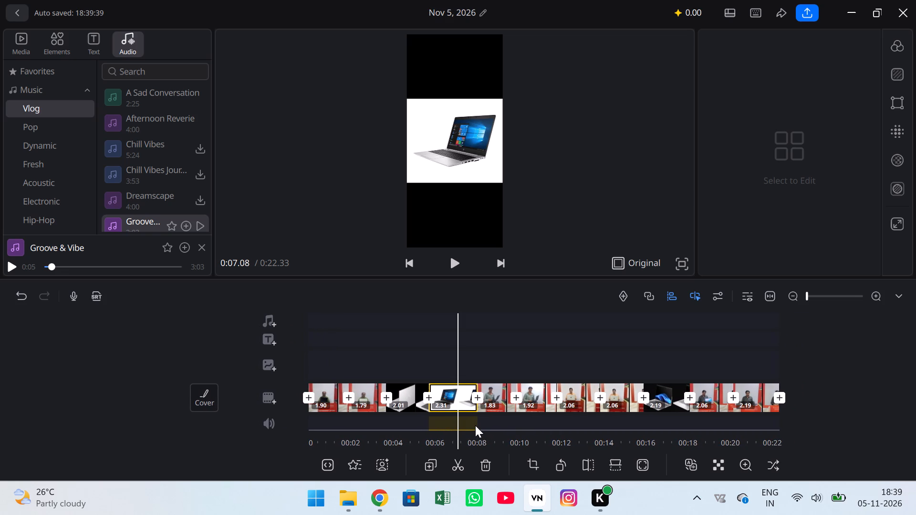
scroll(475, 425, "left", 3)
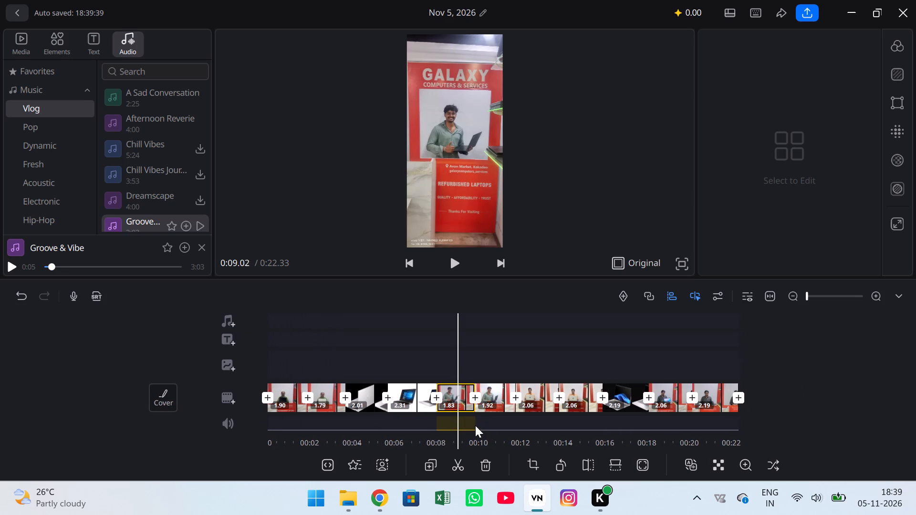
scroll(475, 425, "left", 1)
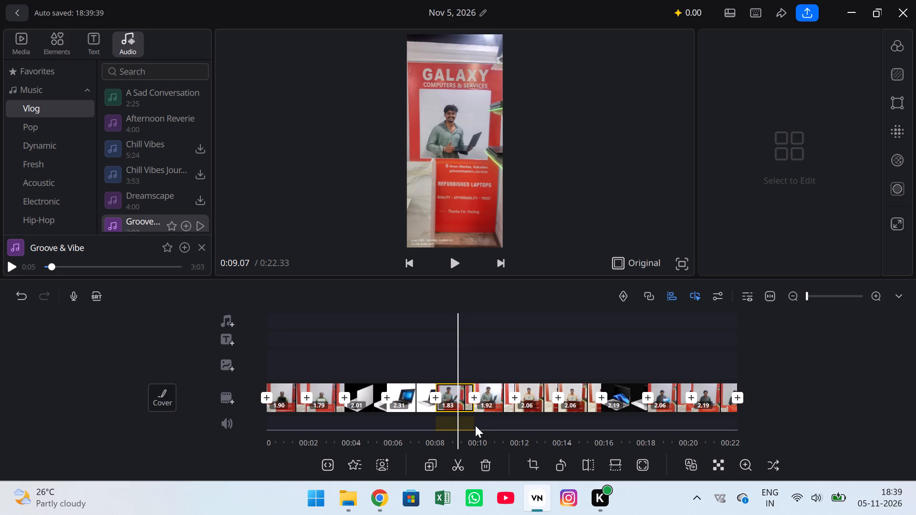
scroll(475, 425, "left", 1)
Switch to Chrome and search Google Images for "lenovo thinkpad p15s image without background".
left_click(375, 508)
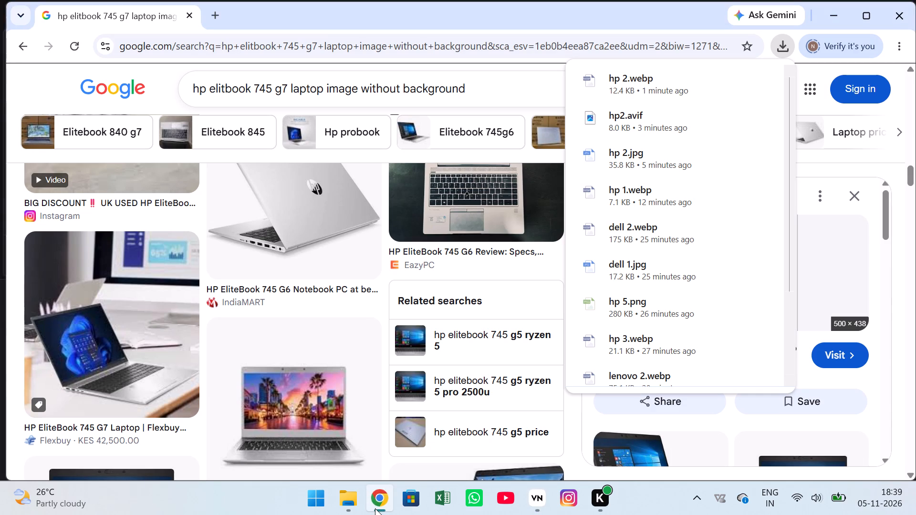
left_click(321, 88)
key("BackSpace")
key("BackSpace")
key("BackSpace")
key("BackSpace")
key("BackSpace")
key("BackSpace")
key("BackSpace")
key("BackSpace")
key("BackSpace")
key("BackSpace")
key("BackSpace")
key("BackSpace")
key("BackSpace")
key("BackSpace")
key("BackSpace")
key("BackSpace")
key("BackSpace")
key("BackSpace")
key("BackSpace")
key("BackSpace")
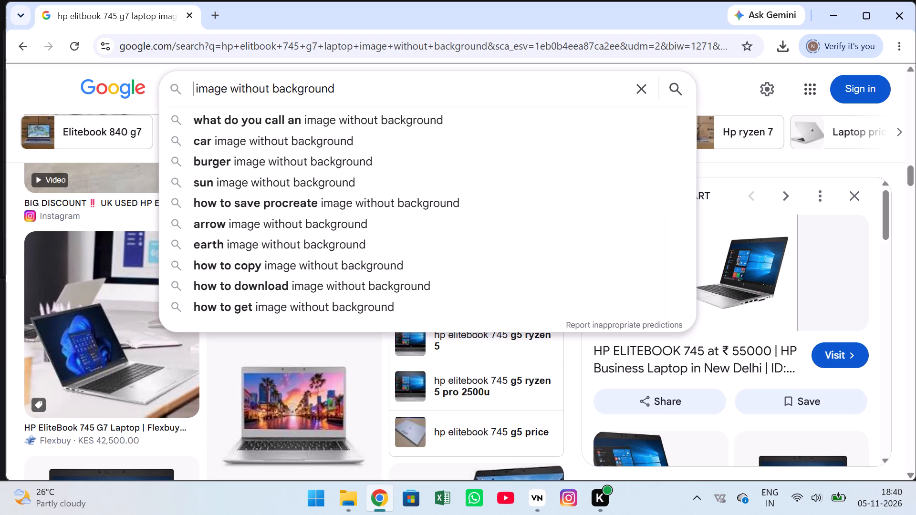
type("lenovo think")
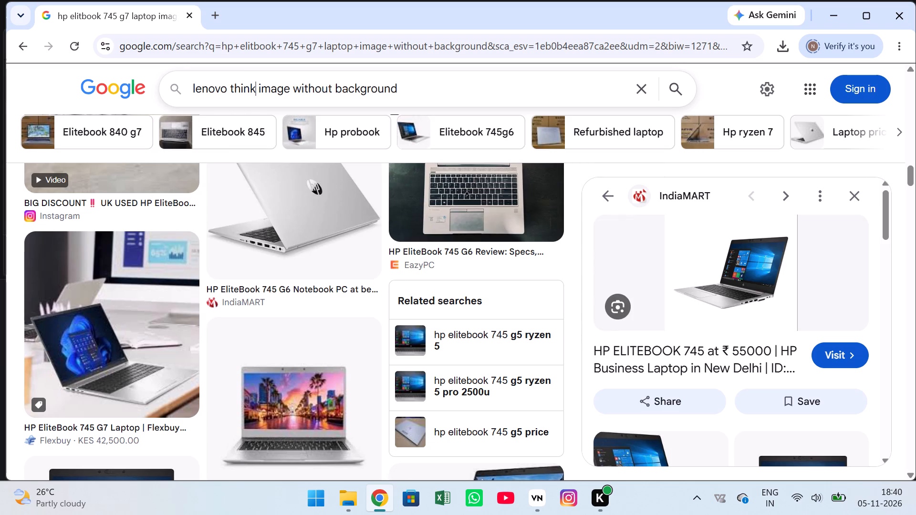
type("pa")
key("d")
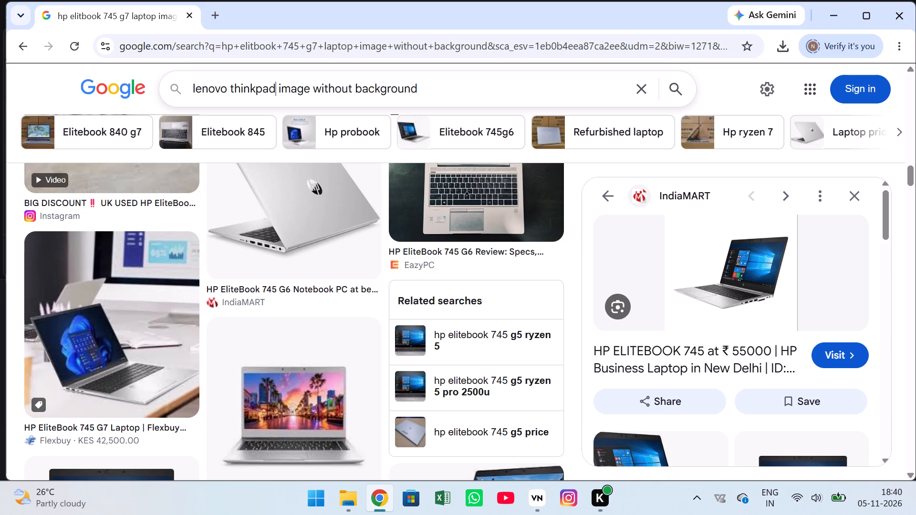
key("space")
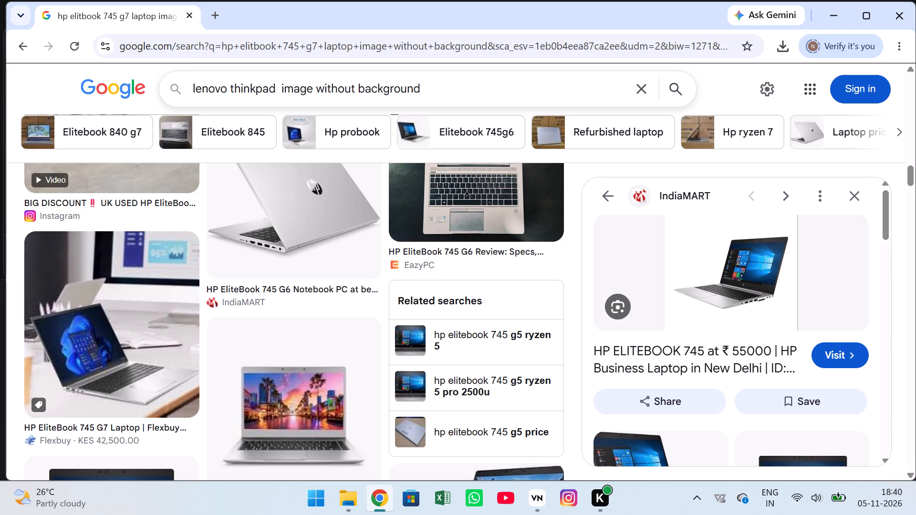
type("p15")
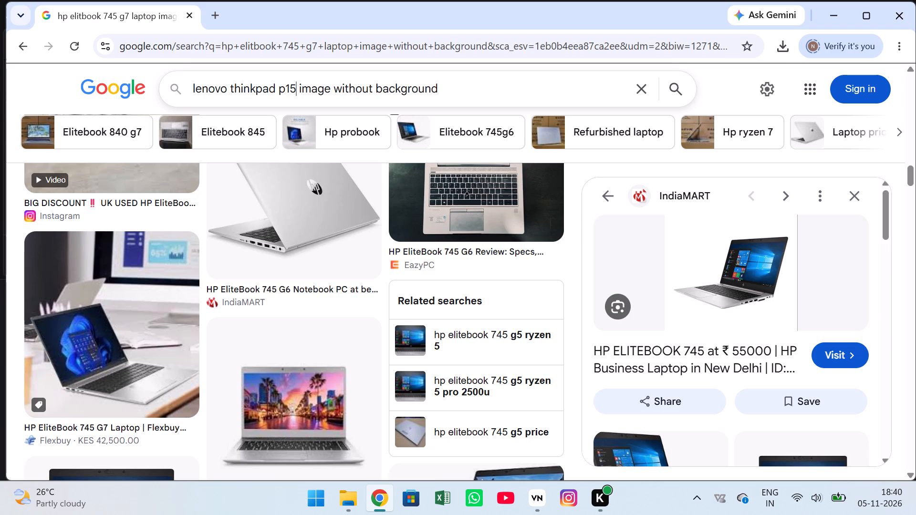
key("s")
key("Return")
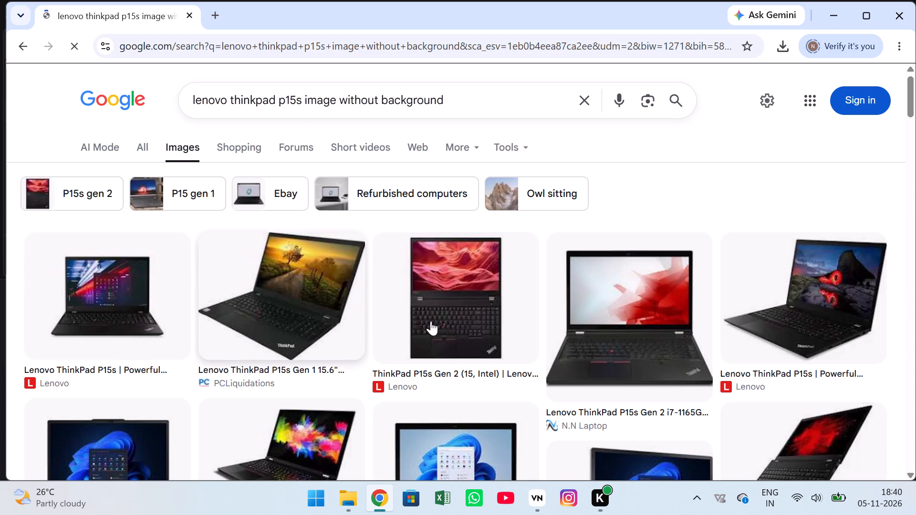
Browse the ThinkPad P15s image results for a clean laptop picture on a plain background.
scroll(376, 355, "down", 6)
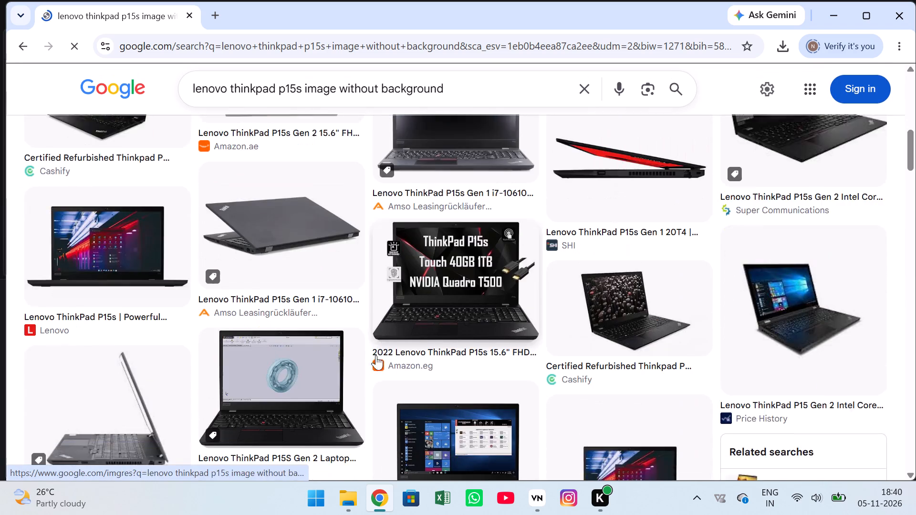
scroll(376, 355, "down", 4)
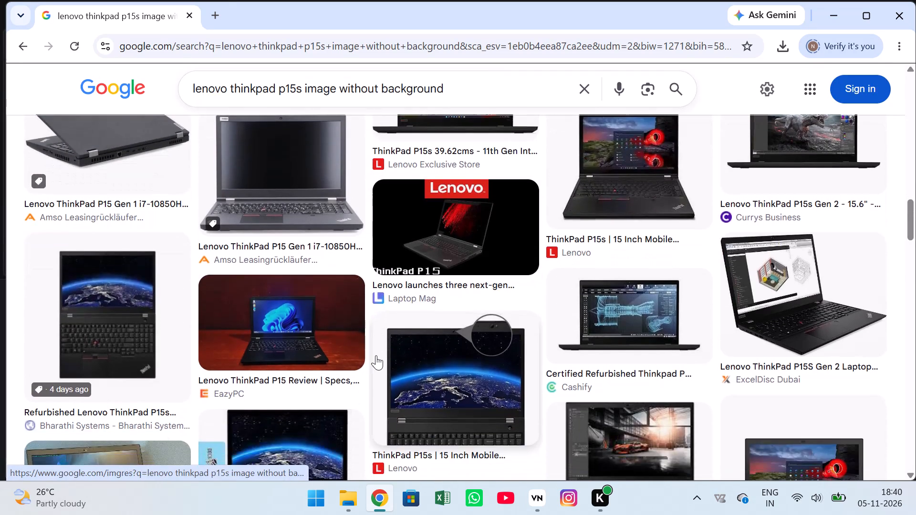
scroll(376, 355, "down", 1)
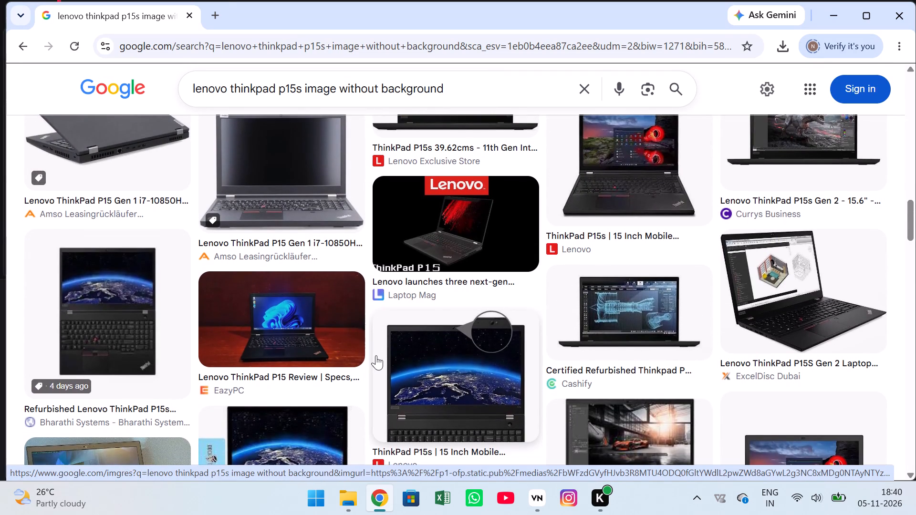
scroll(376, 355, "down", 2)
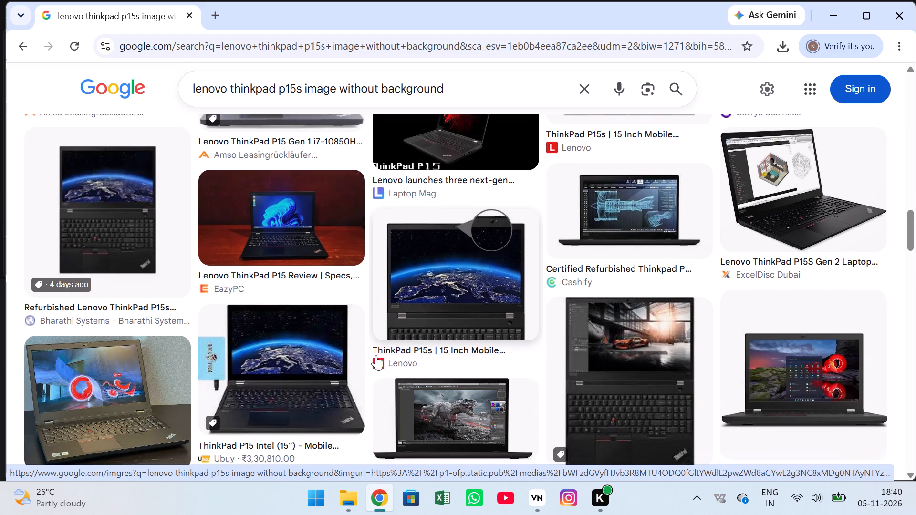
scroll(376, 355, "down", 3)
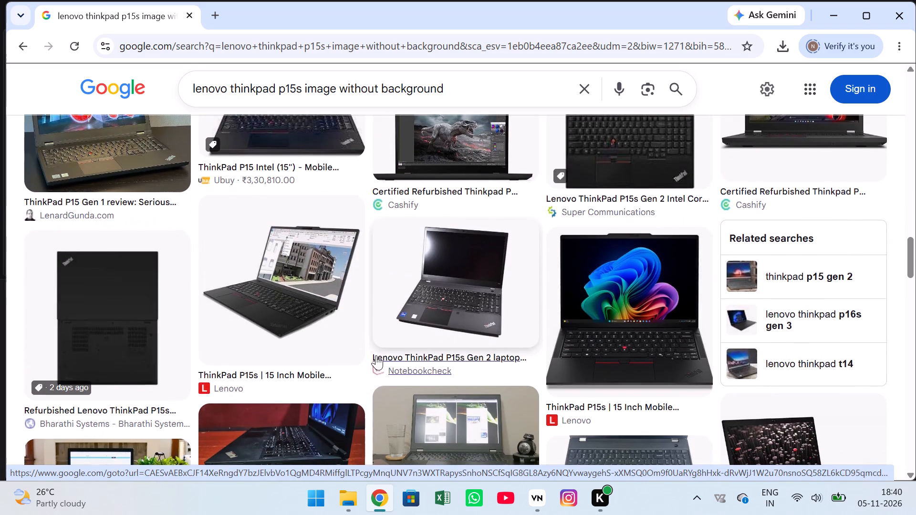
scroll(376, 355, "down", 5)
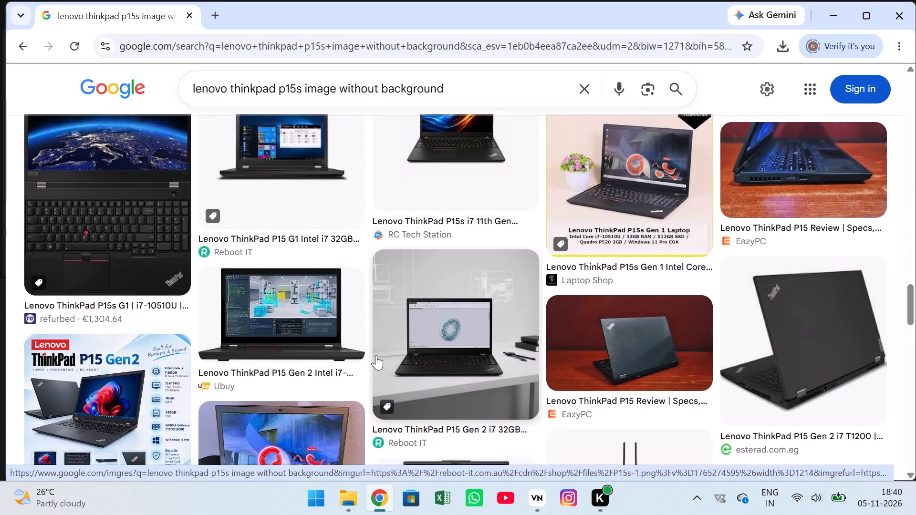
scroll(376, 355, "down", 1)
scroll(376, 355, "up", 4)
scroll(376, 355, "down", 3)
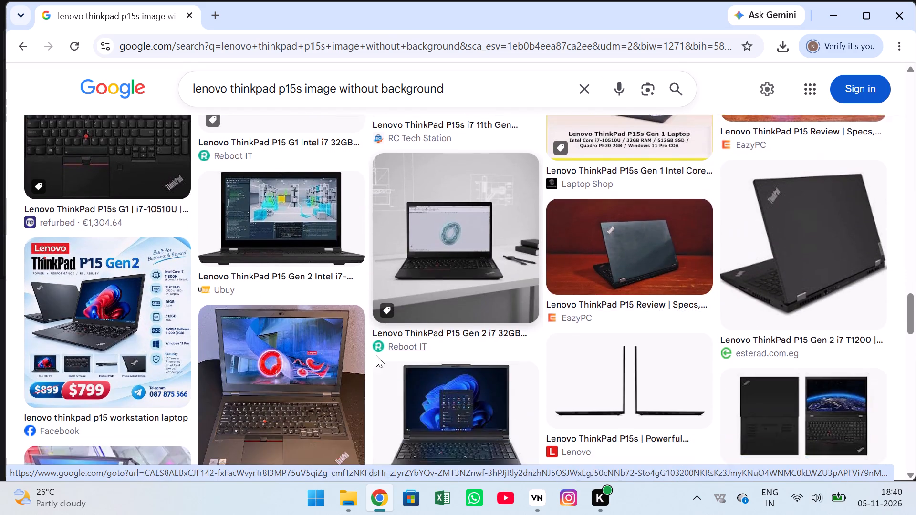
scroll(376, 355, "down", 6)
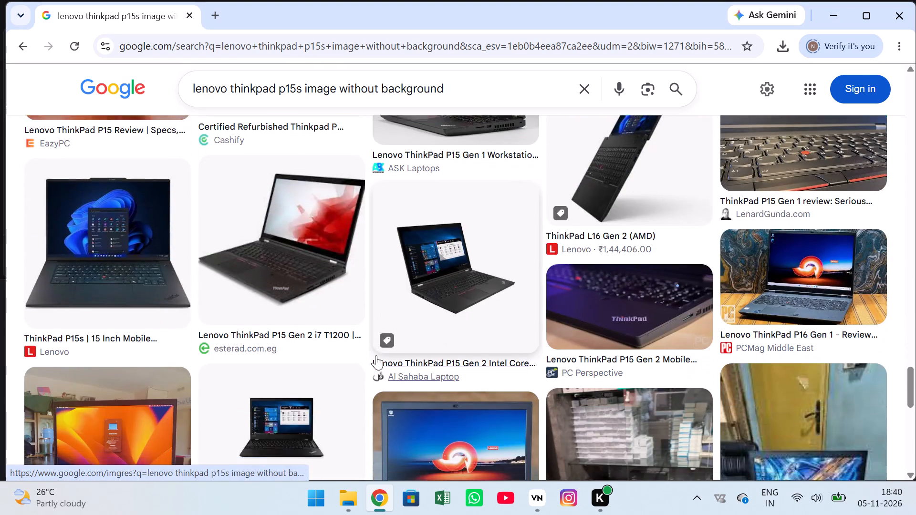
scroll(376, 355, "down", 1)
scroll(376, 355, "up", 5)
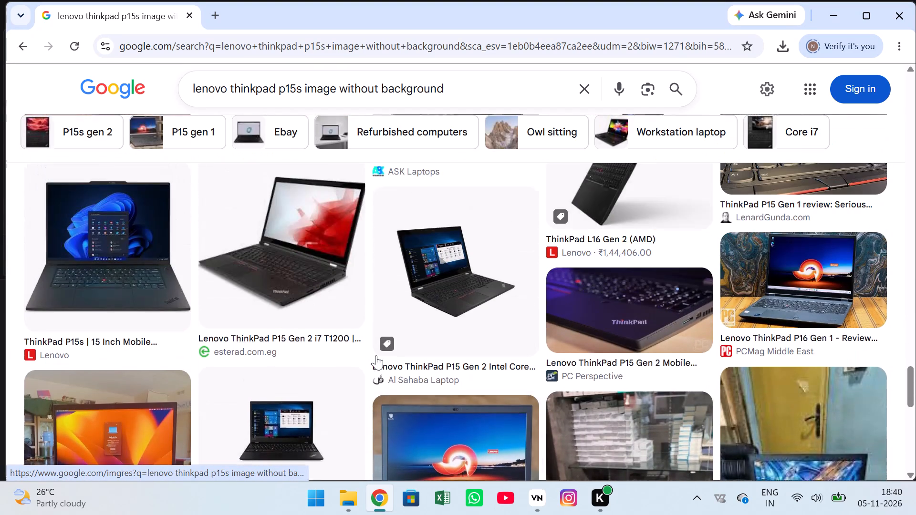
scroll(376, 355, "up", 1)
scroll(376, 355, "down", 5)
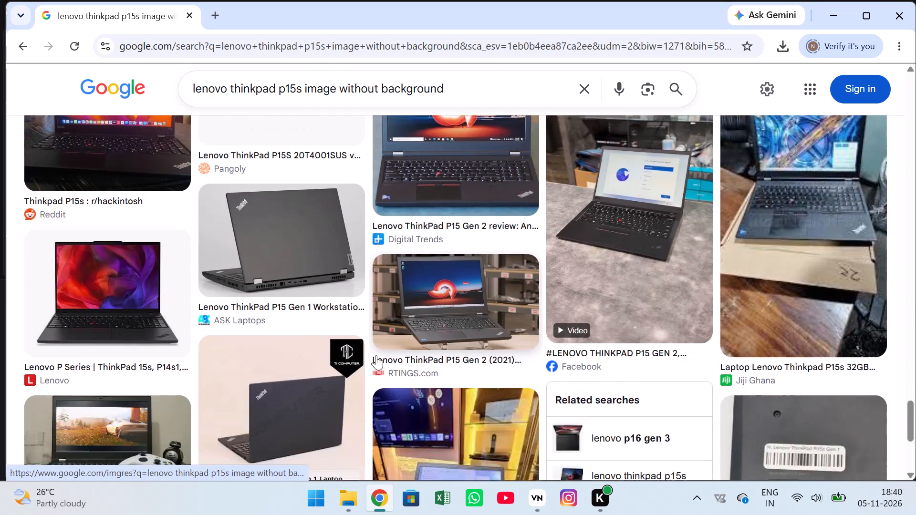
scroll(376, 355, "down", 4)
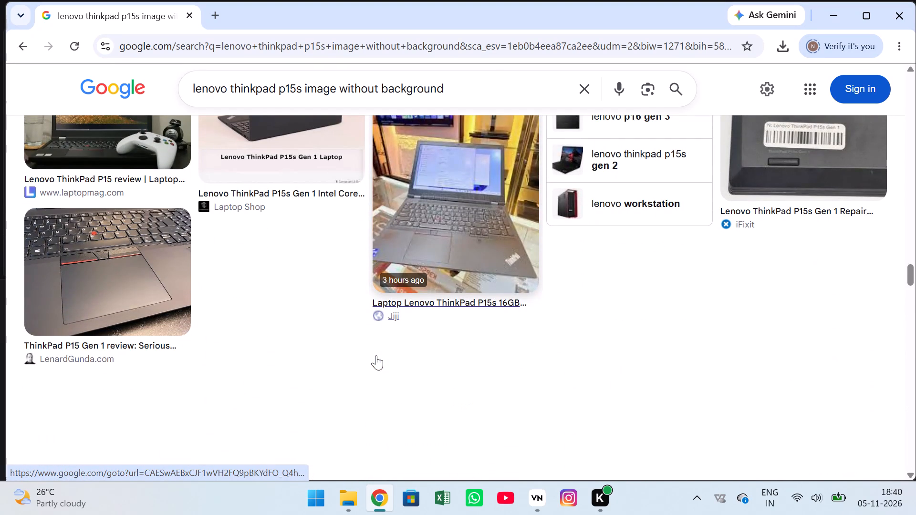
scroll(376, 355, "down", 4)
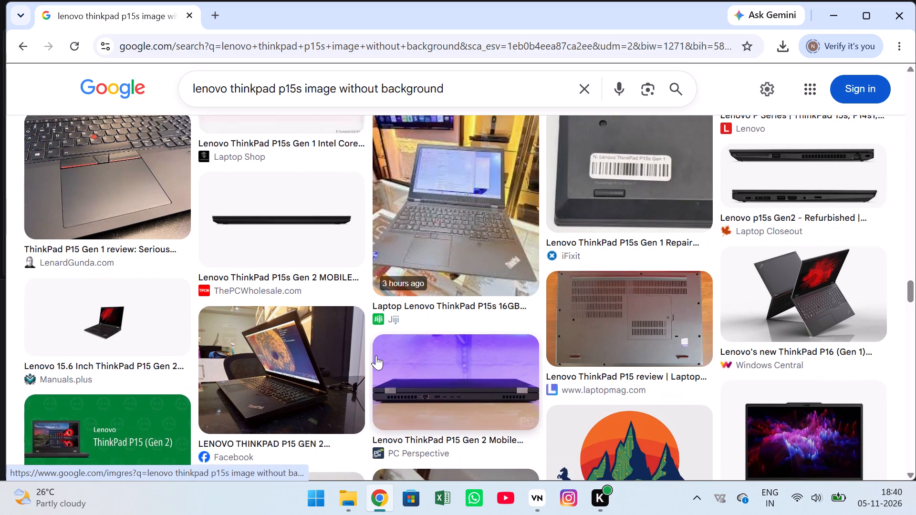
scroll(376, 355, "down", 6)
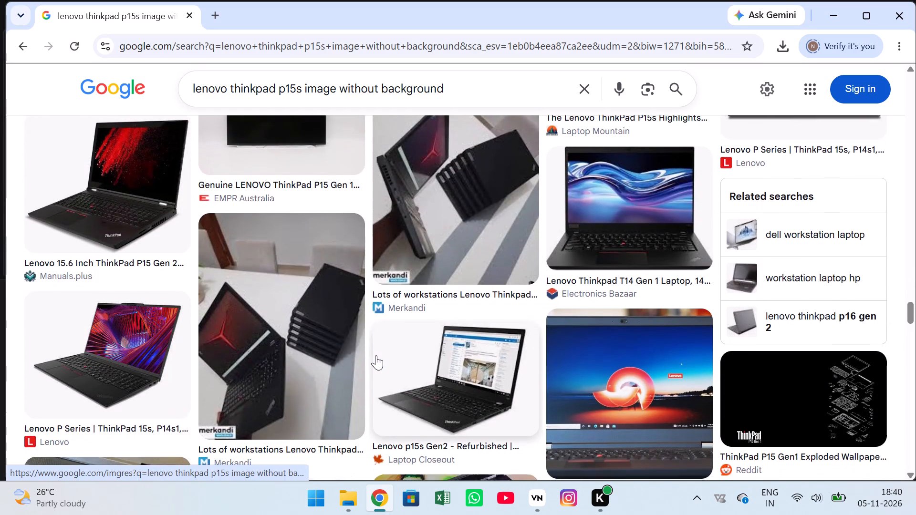
scroll(376, 355, "down", 7)
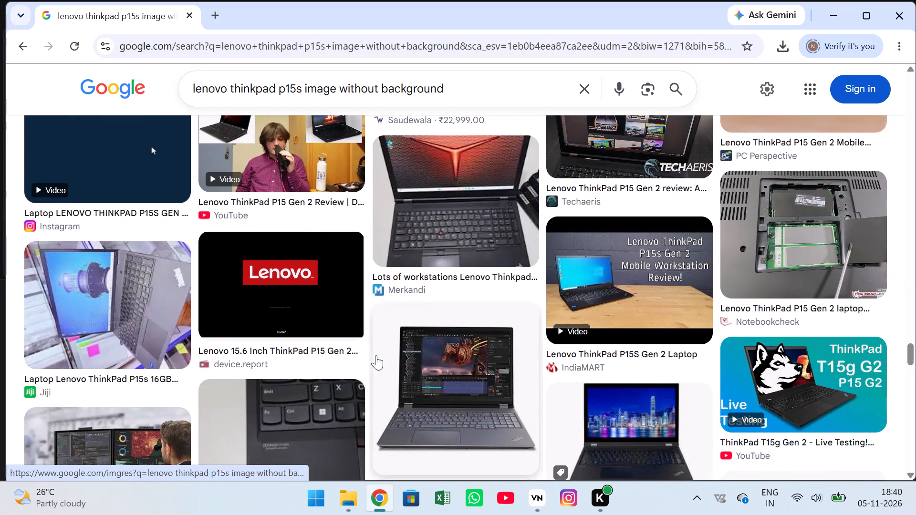
scroll(376, 355, "down", 6)
scroll(376, 355, "up", 2)
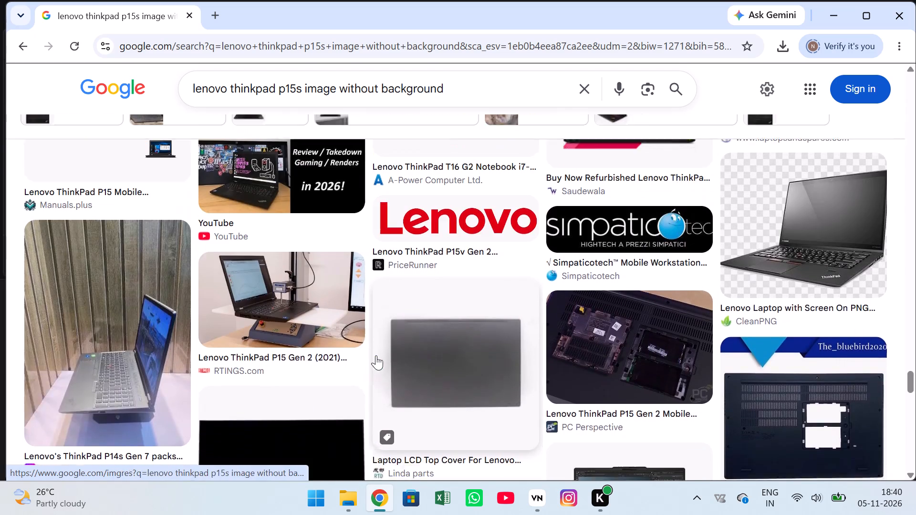
scroll(376, 355, "up", 18)
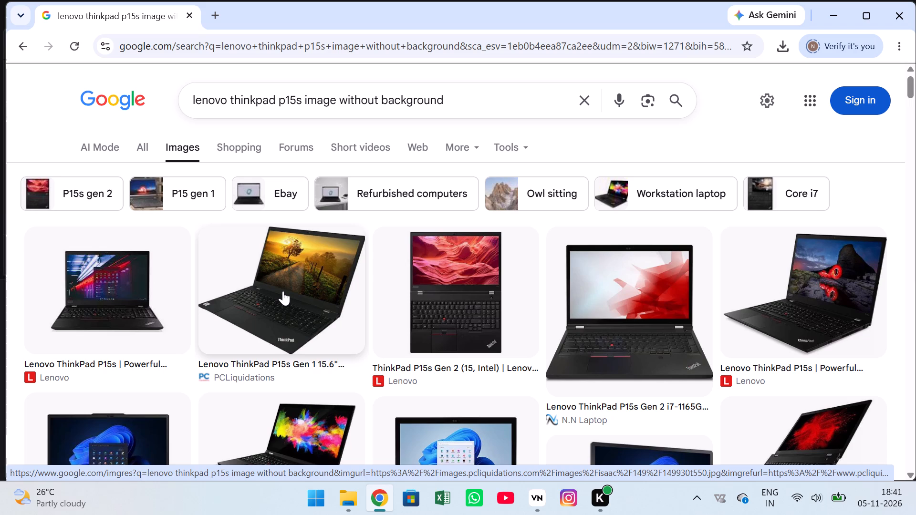
Open Lenovo's angled ThinkPad P15s picture with the mountain-lake wallpaper and save it to Downloads as "lenovo 1".
left_click(784, 303)
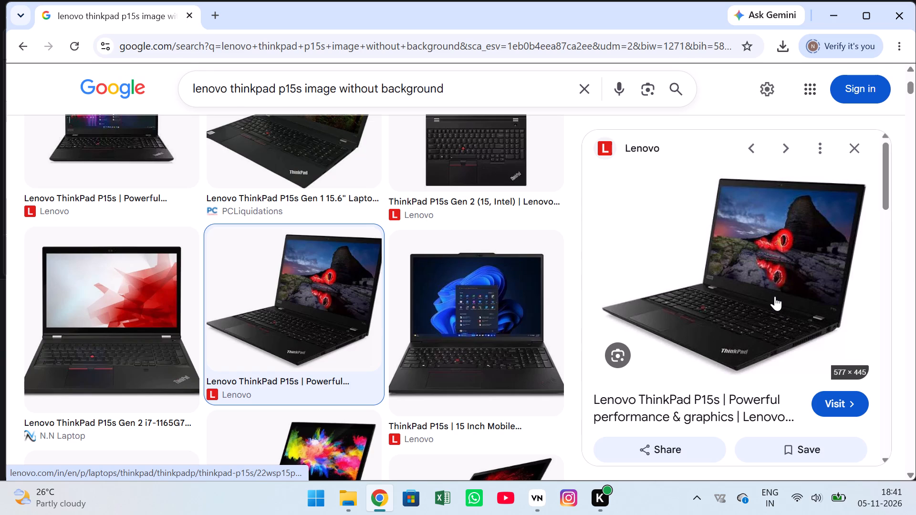
right_click(775, 296)
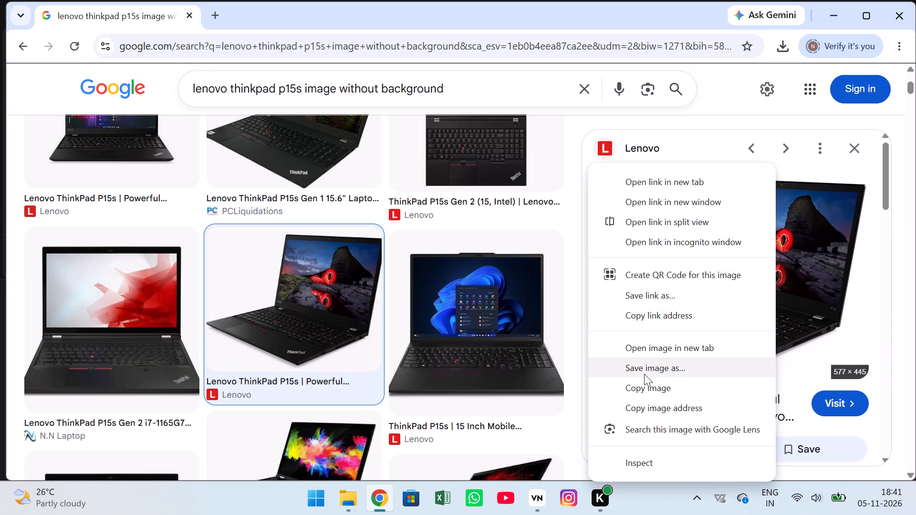
left_click(644, 374)
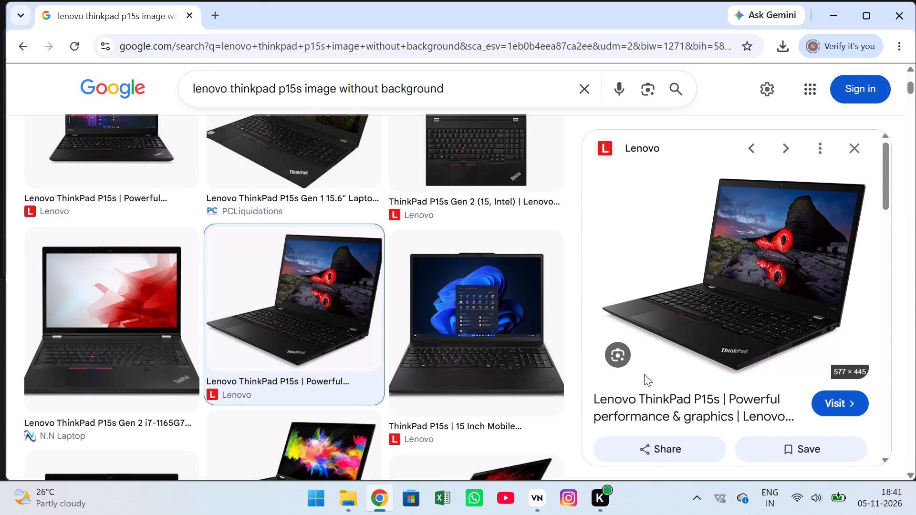
type("lenovo")
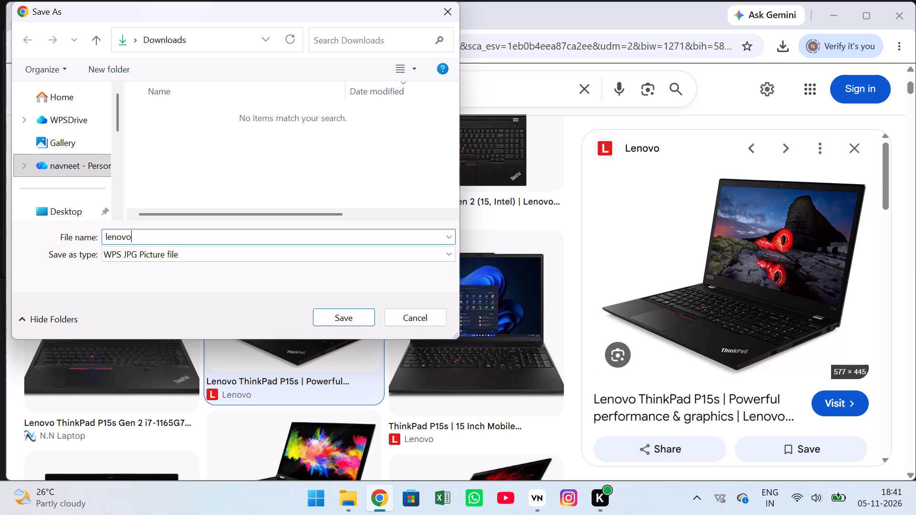
key("space")
type("1")
key("Return")
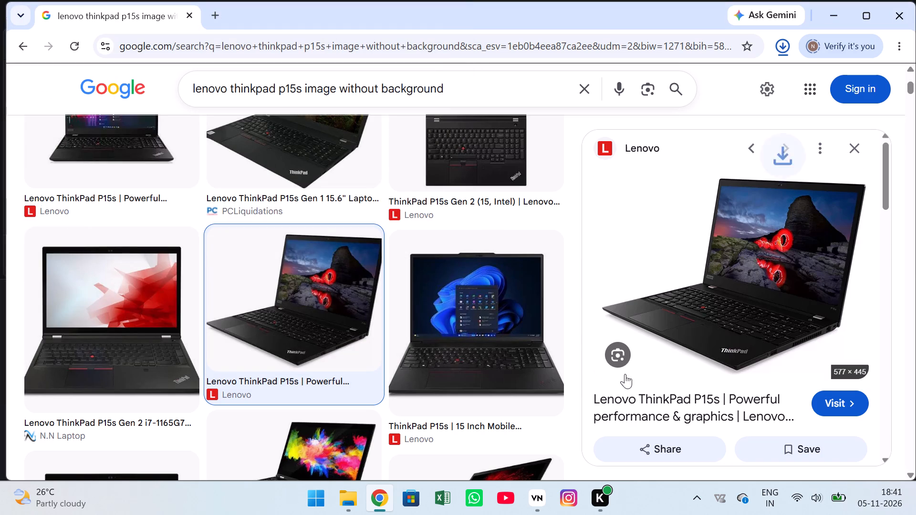
Check the recent downloads and look through the ThinkPad P15s results and related images for another laptop picture.
scroll(523, 320, "down", 1)
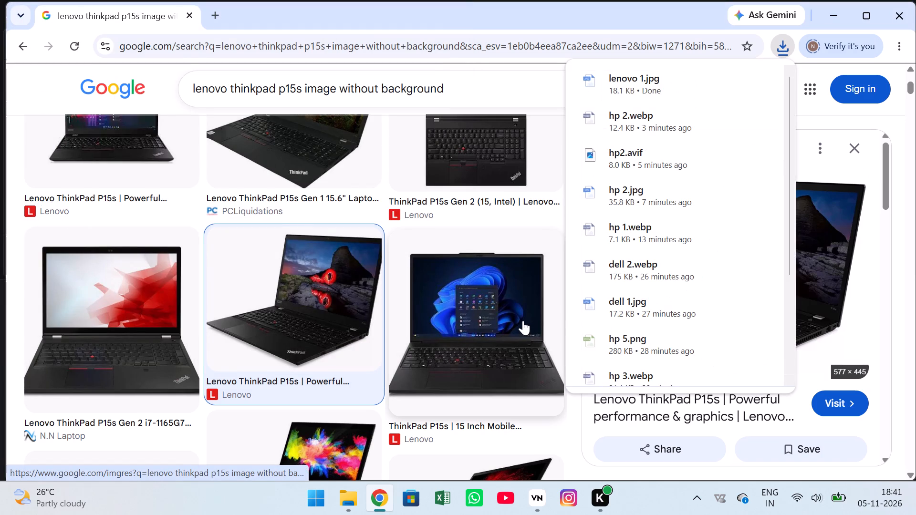
scroll(523, 320, "down", 1)
left_click(794, 45)
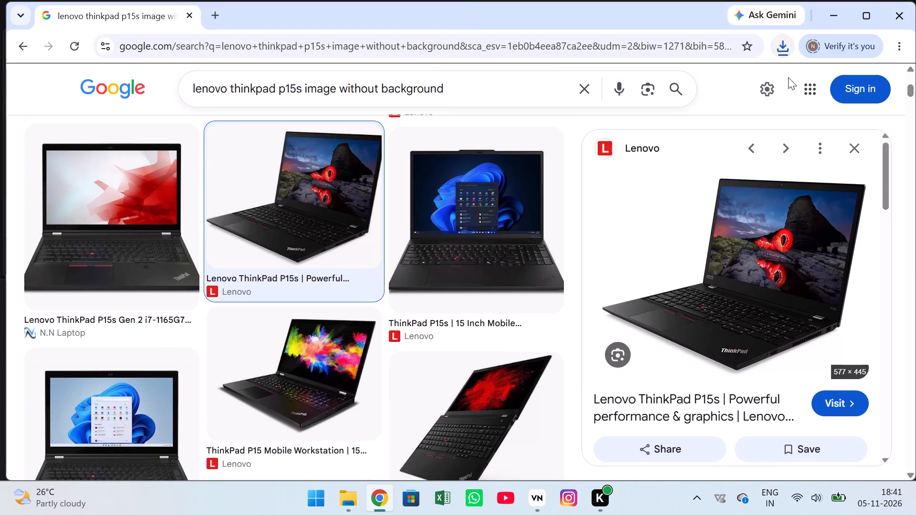
scroll(790, 237, "down", 6)
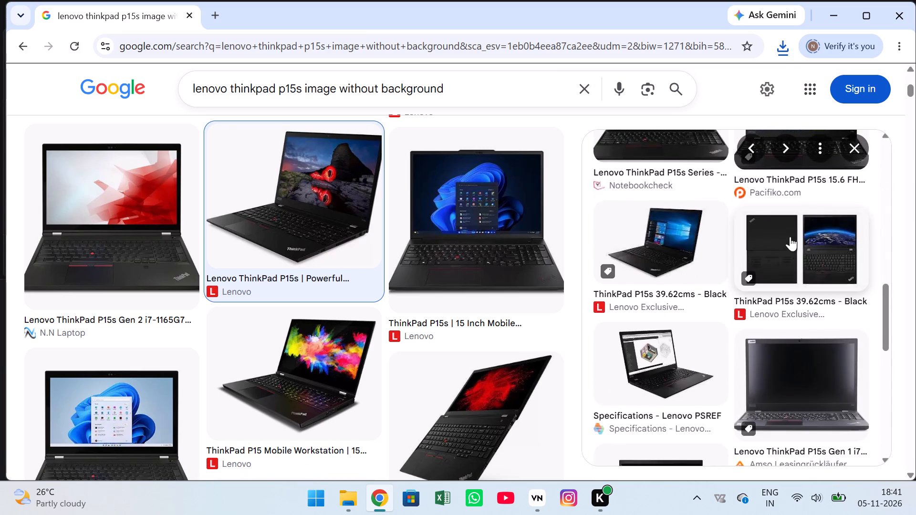
scroll(790, 237, "down", 1)
scroll(788, 238, "up", 5)
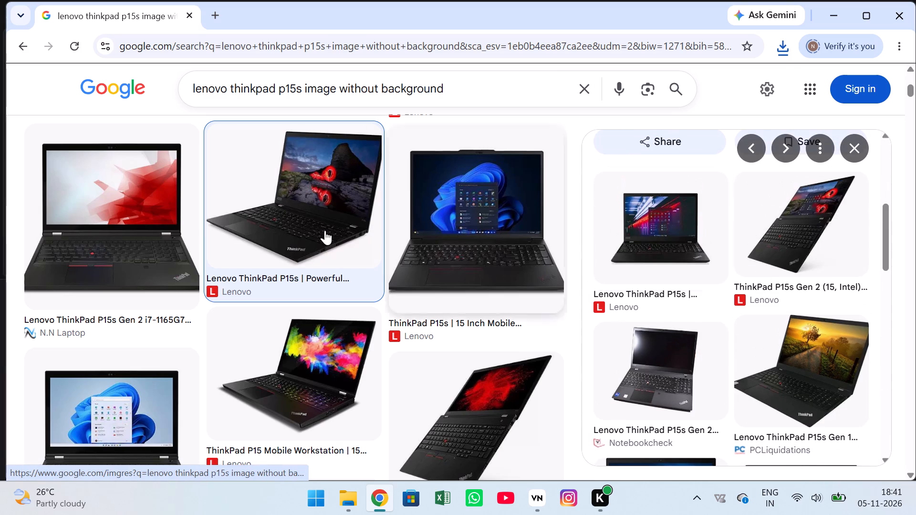
left_click_drag(325, 230, 305, 328)
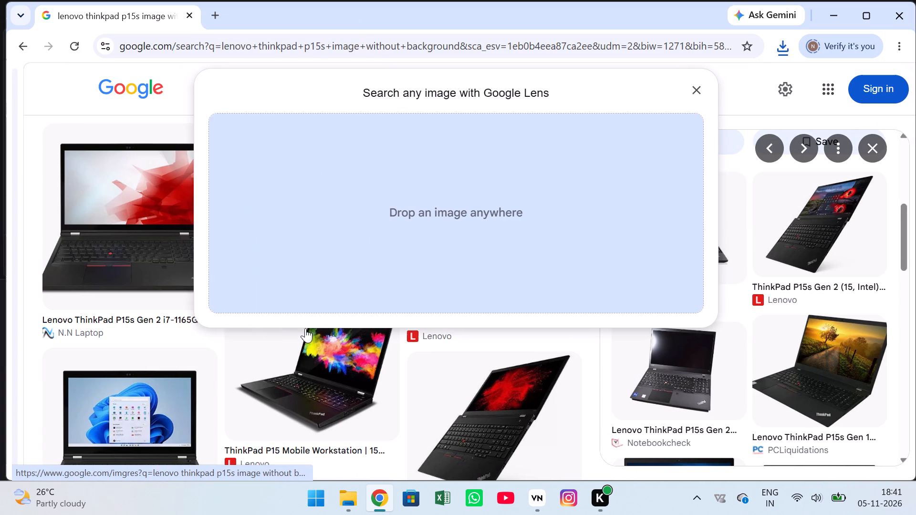
left_click(680, 94)
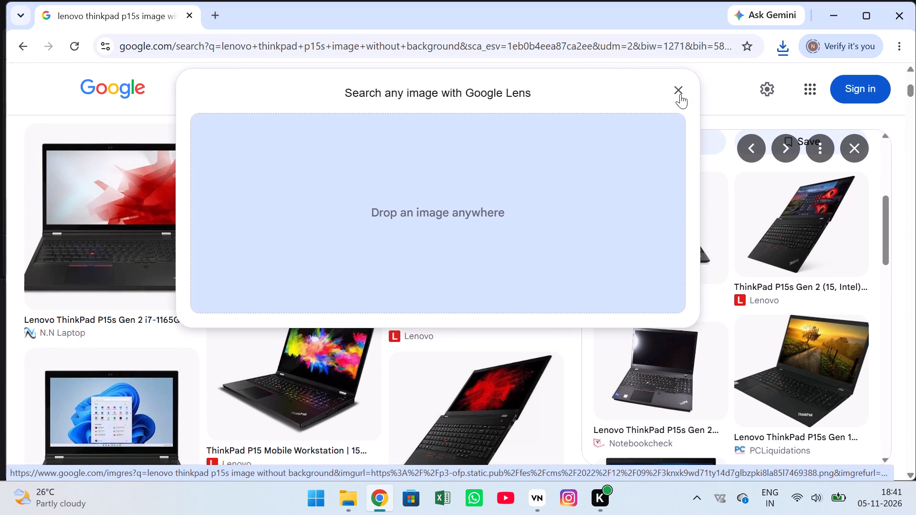
Search Google Images for "lenovo thinkpad p15s back image without background".
left_click(301, 89)
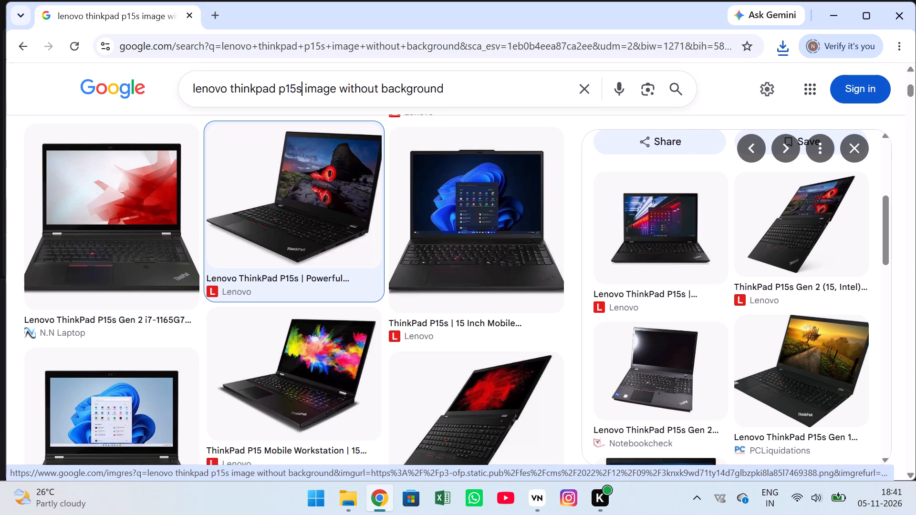
key("space")
type("ba")
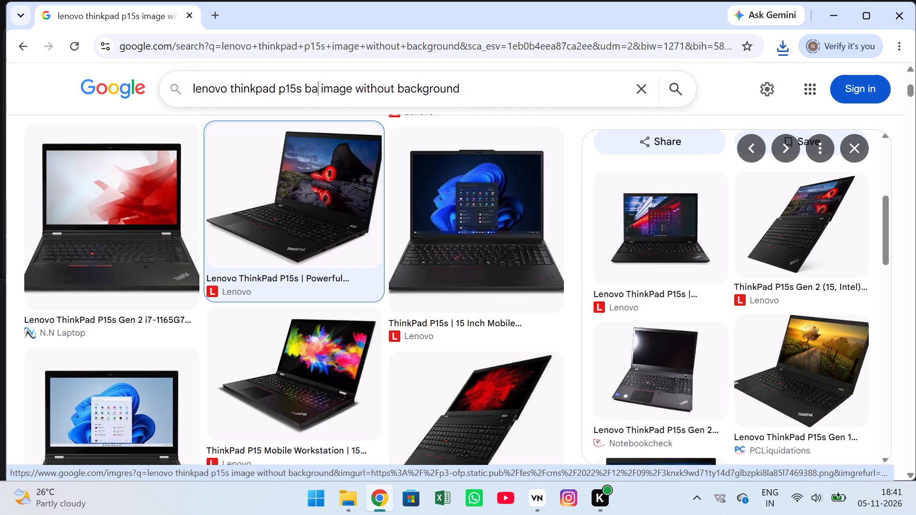
key("c")
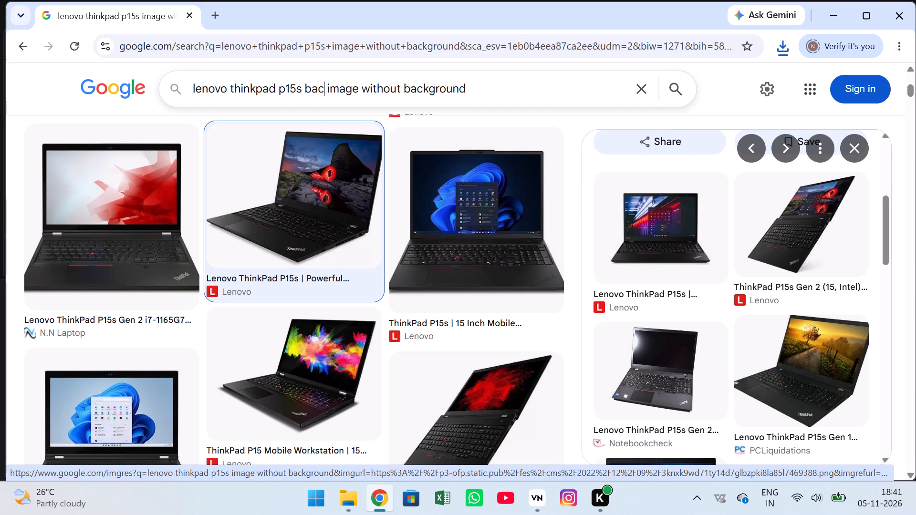
key("k")
key("Return")
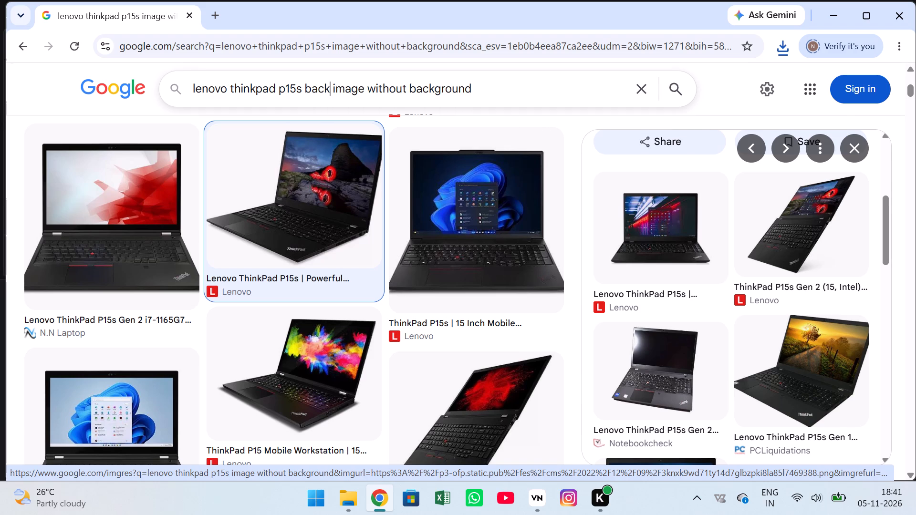
Browse the back-view image results for a clean ThinkPad P15s rear picture on a plain background.
scroll(284, 271, "down", 4)
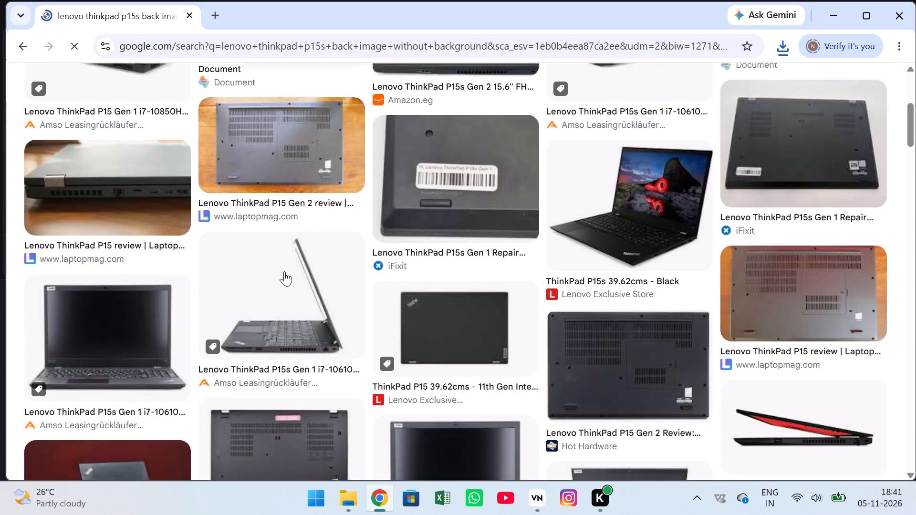
scroll(284, 271, "down", 4)
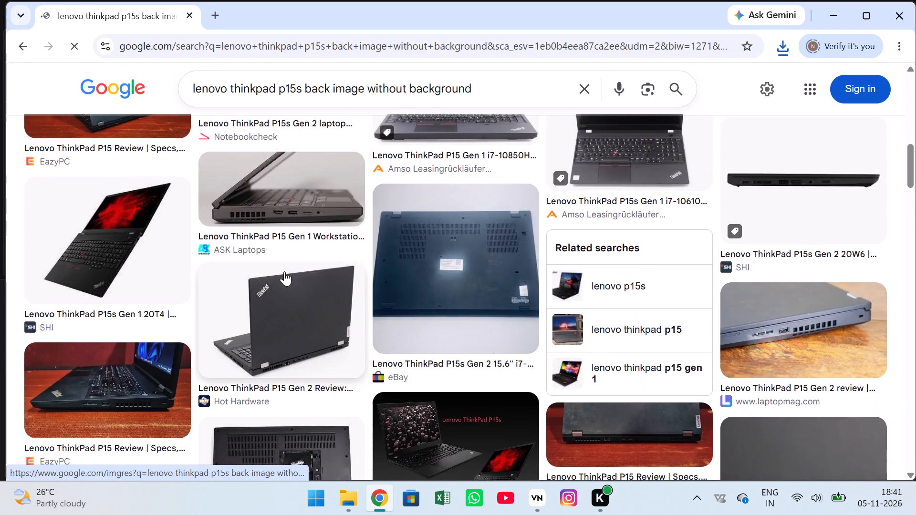
scroll(284, 271, "down", 5)
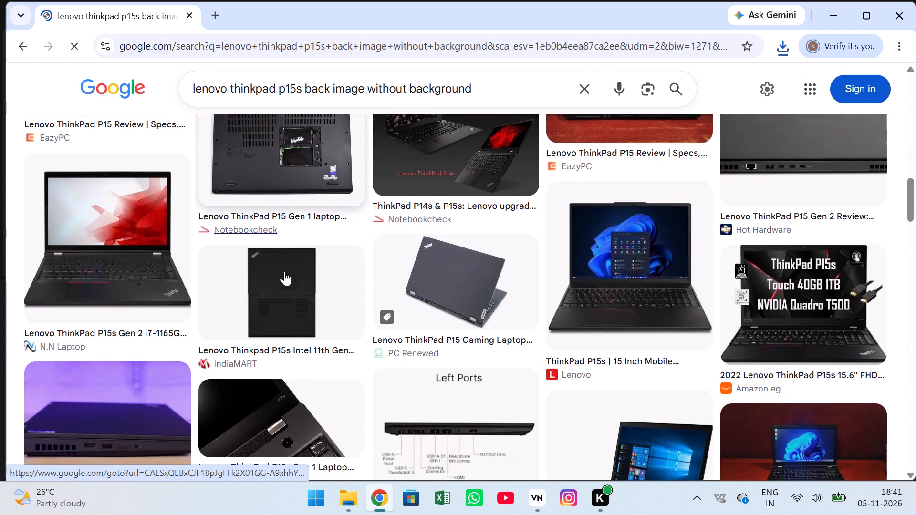
scroll(284, 271, "down", 4)
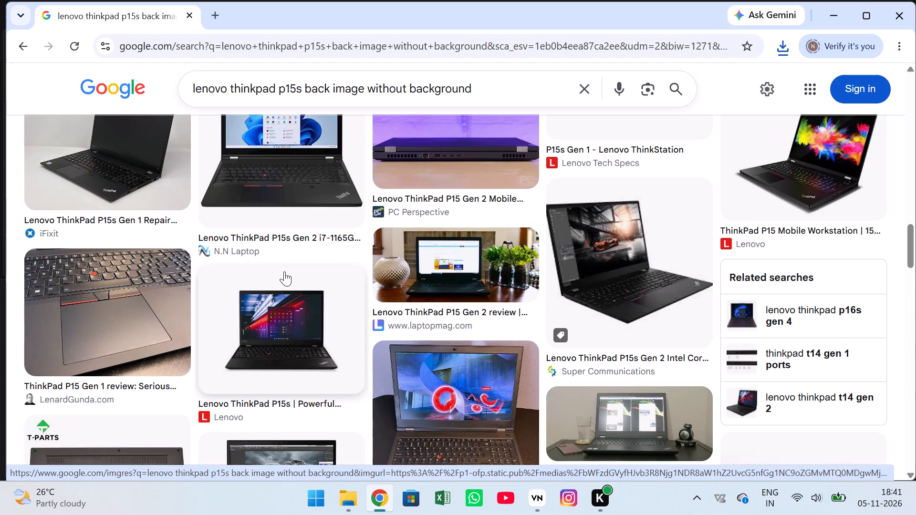
scroll(284, 271, "down", 6)
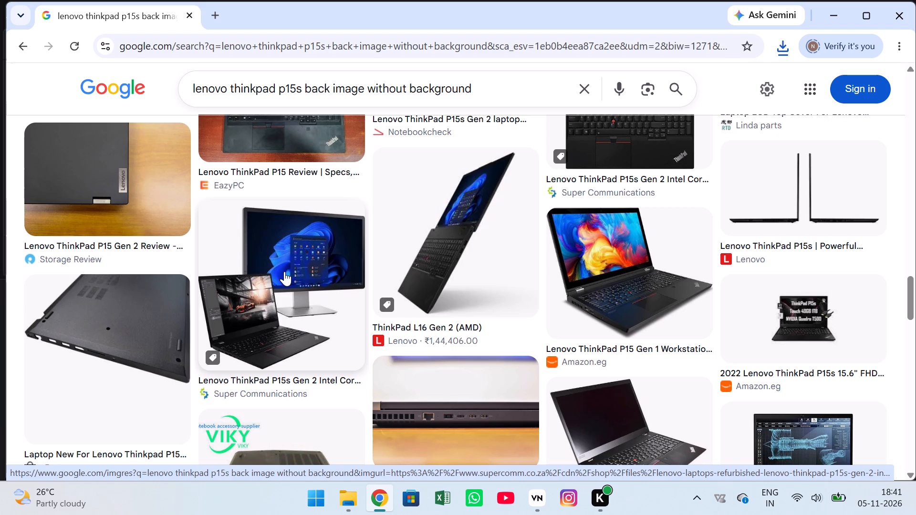
scroll(284, 271, "down", 6)
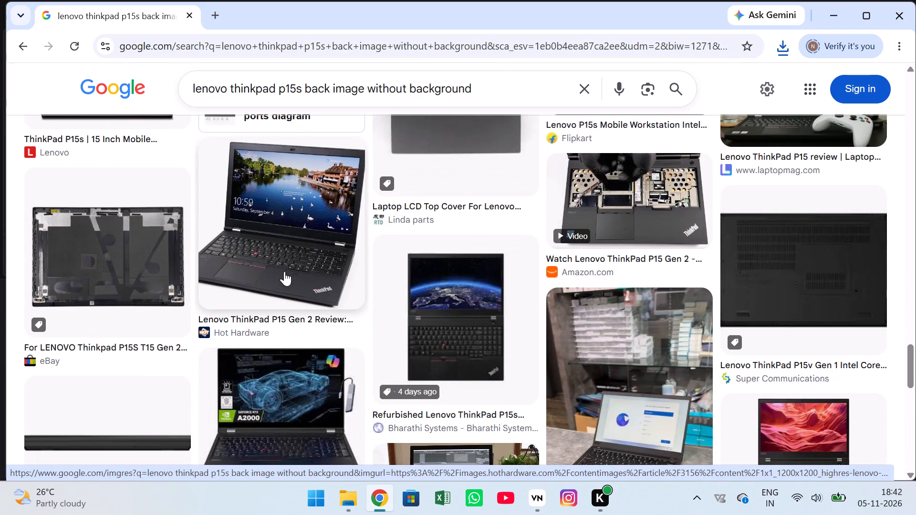
scroll(284, 271, "down", 3)
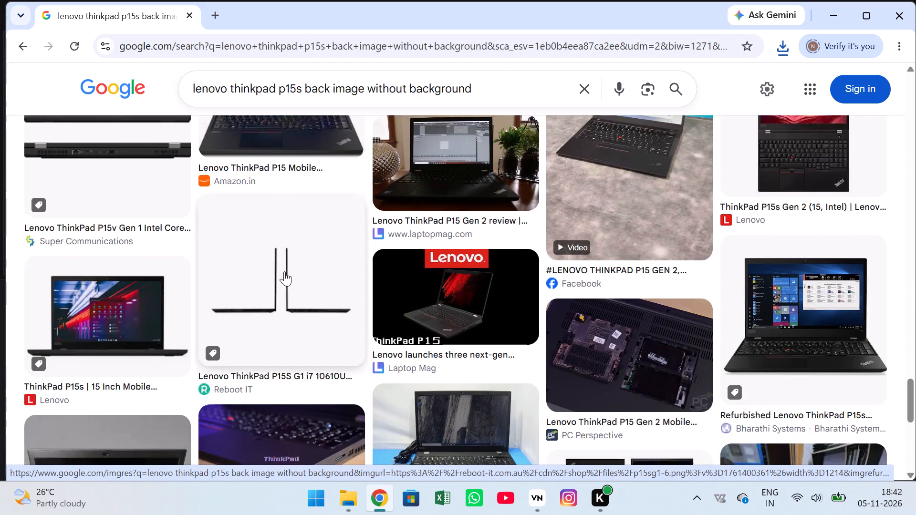
scroll(284, 271, "down", 5)
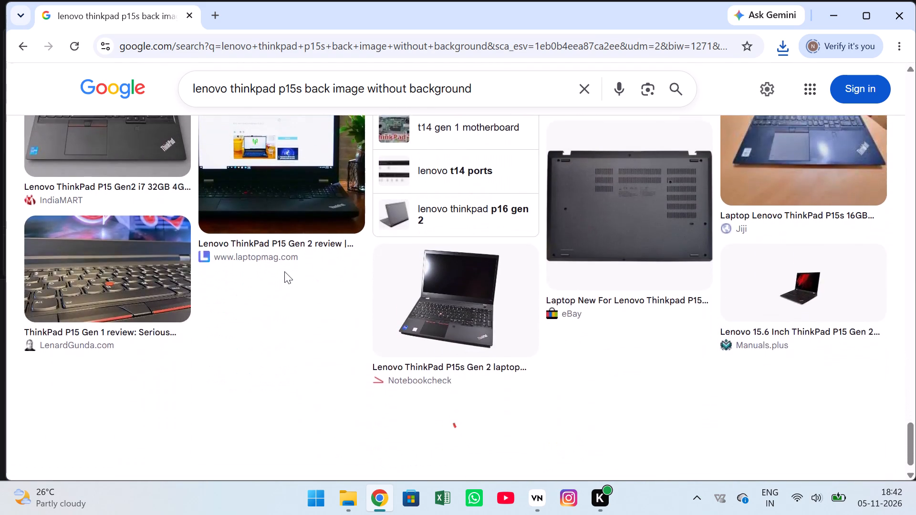
scroll(284, 271, "down", 1)
scroll(284, 271, "up", 5)
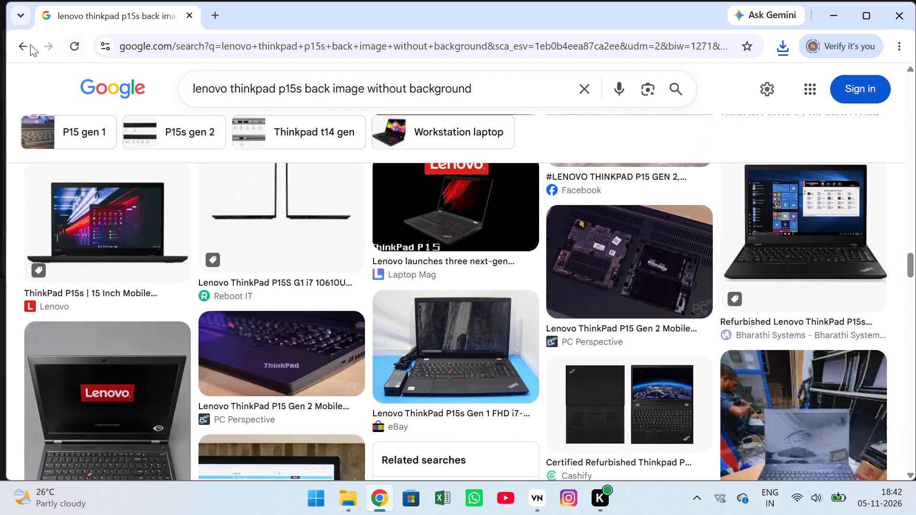
Return to the "lenovo thinkpad p15s image without background" results and browse them for a rear view of the laptop.
left_click(24, 44)
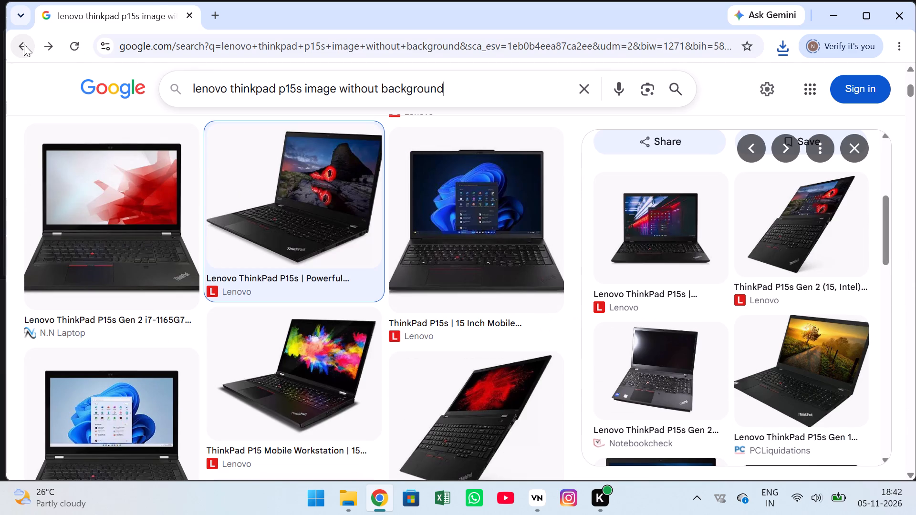
scroll(270, 216, "down", 3)
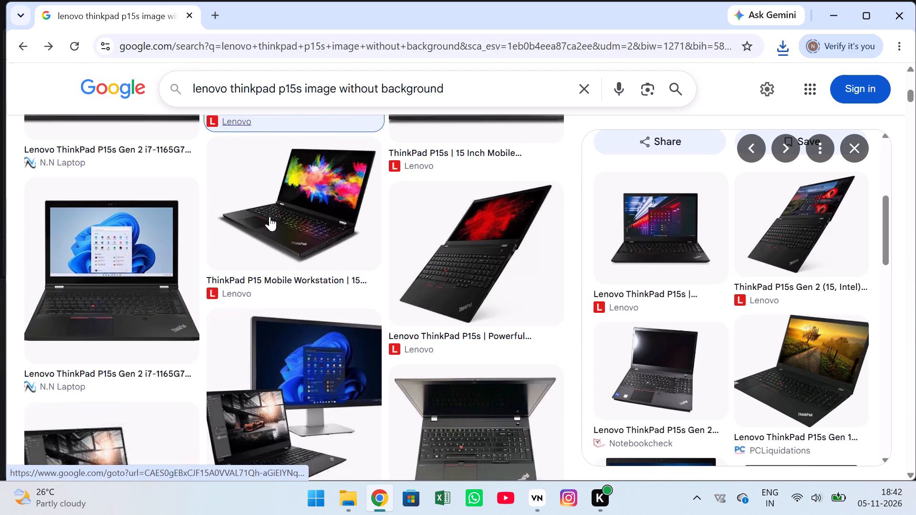
scroll(270, 216, "up", 7)
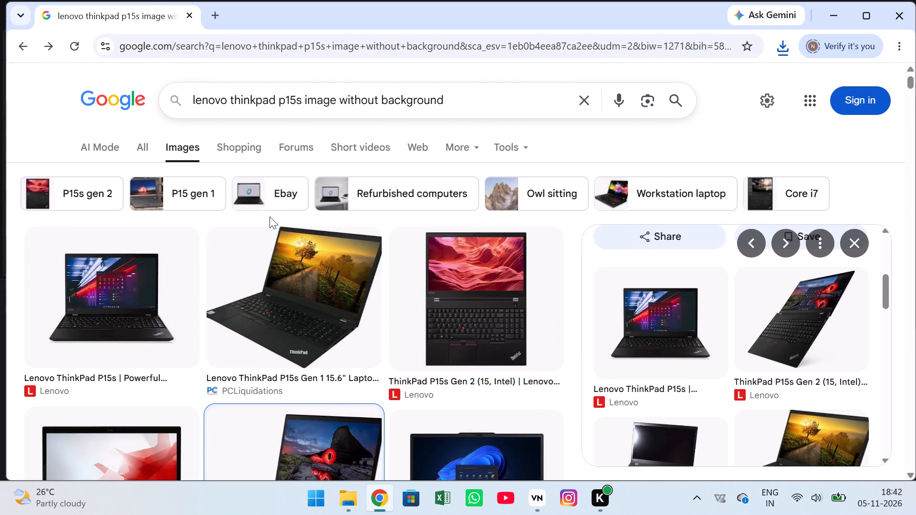
left_click(25, 47)
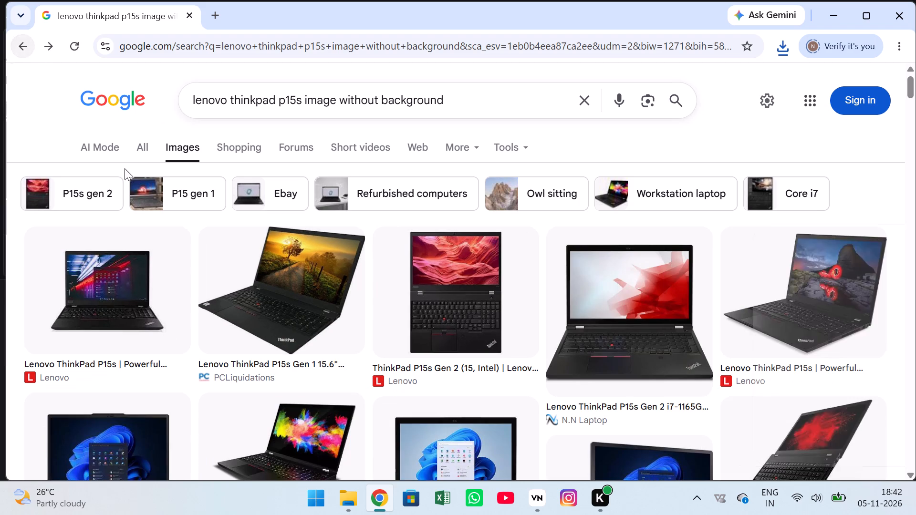
scroll(341, 346, "down", 4)
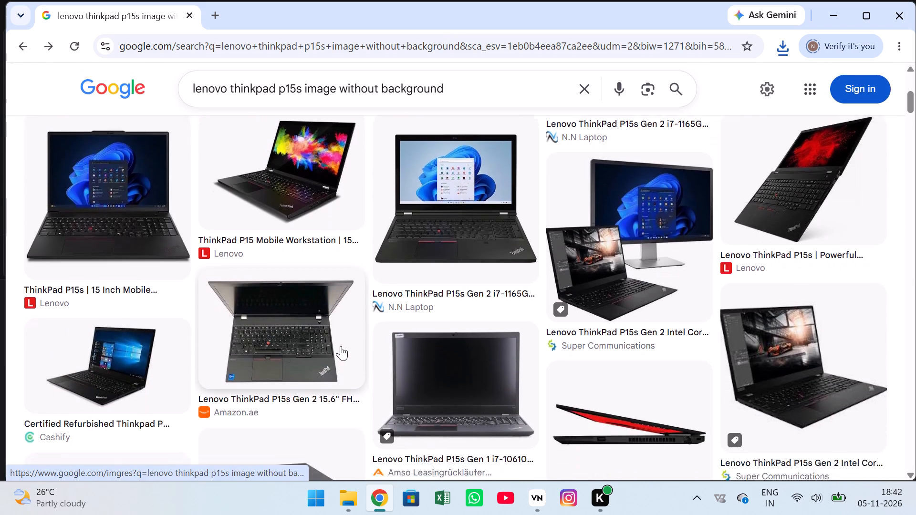
scroll(341, 346, "down", 5)
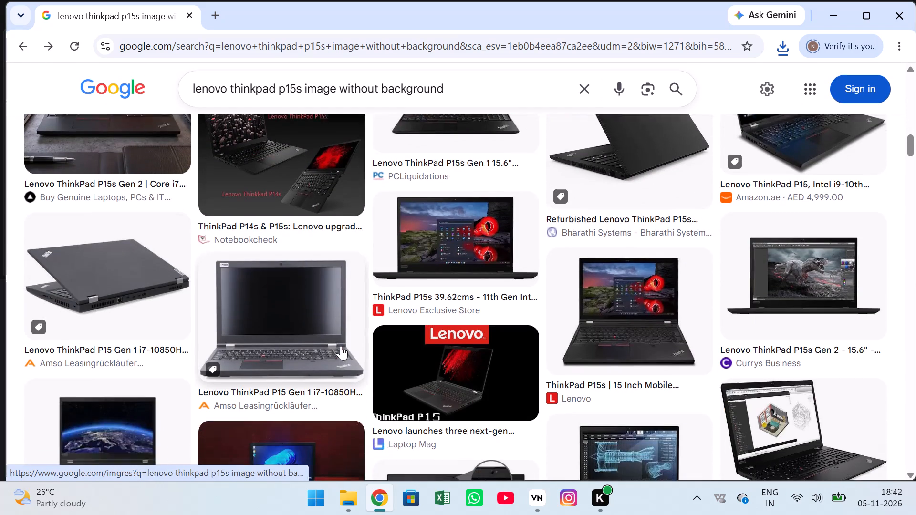
Open the Bharathi Systems rear-view picture of the refurbished ThinkPad P15s and save it to Downloads as "lenovo 2".
scroll(341, 346, "up", 4)
left_click(623, 266)
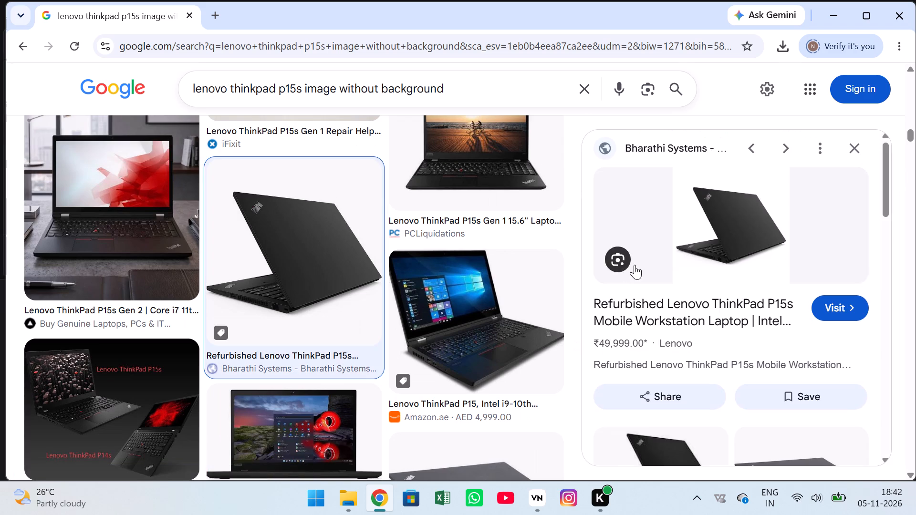
right_click(692, 248)
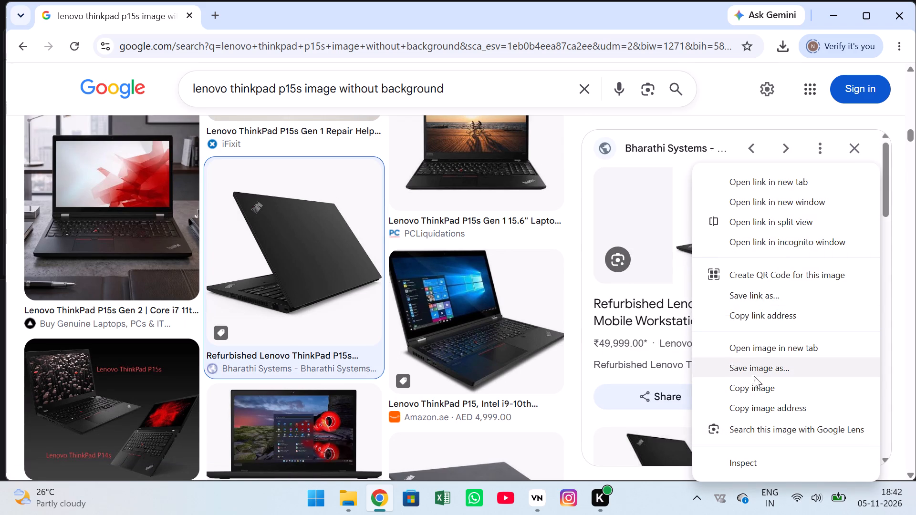
left_click(754, 368)
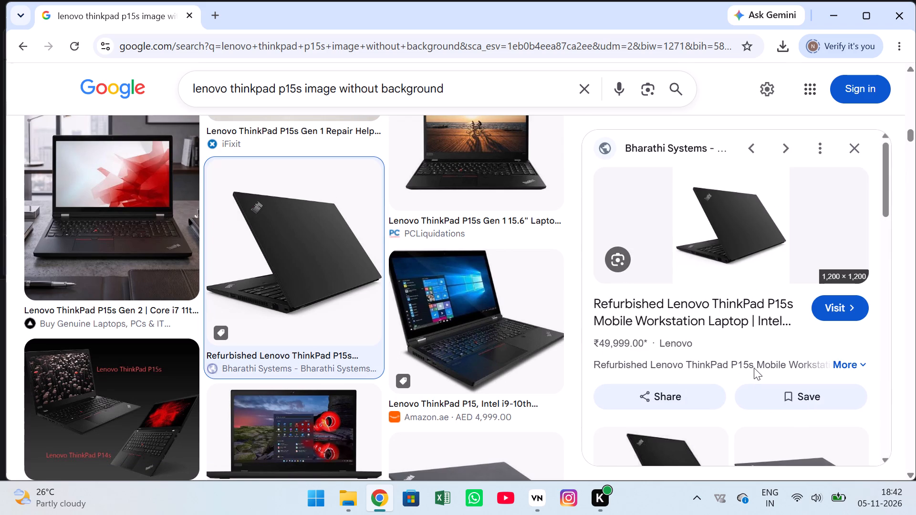
key("e")
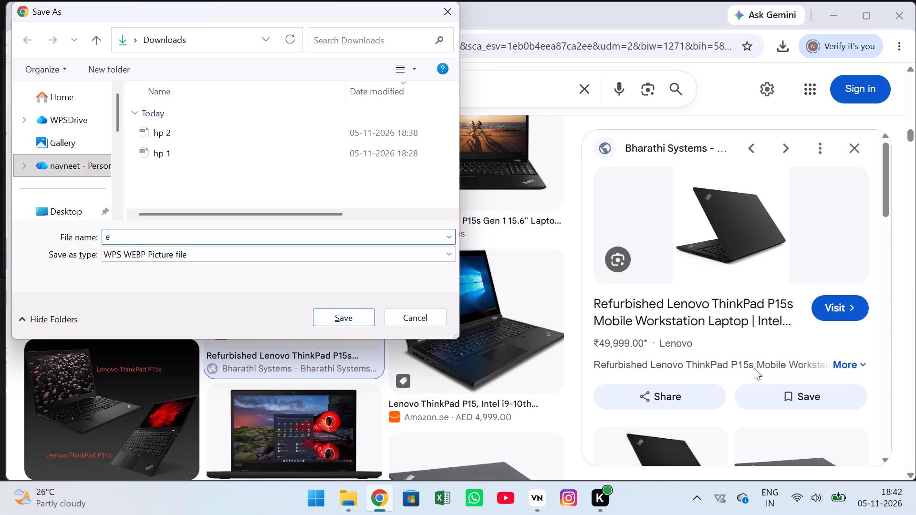
key("BackSpace")
type("len")
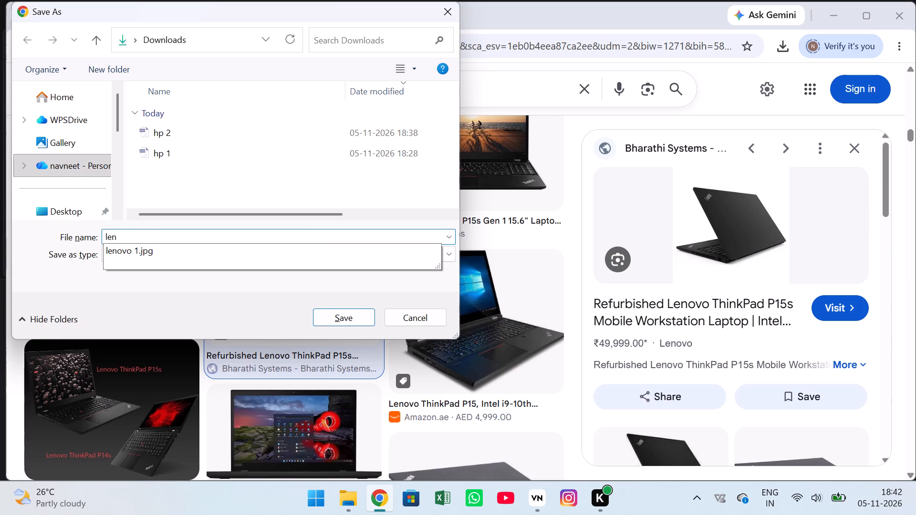
type("ovo")
key("space")
type("2")
key("Return")
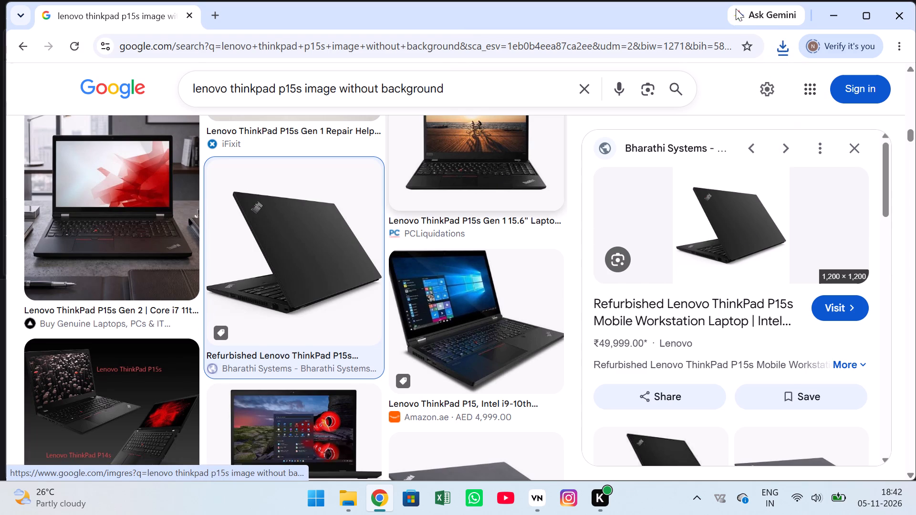
left_click(777, 49)
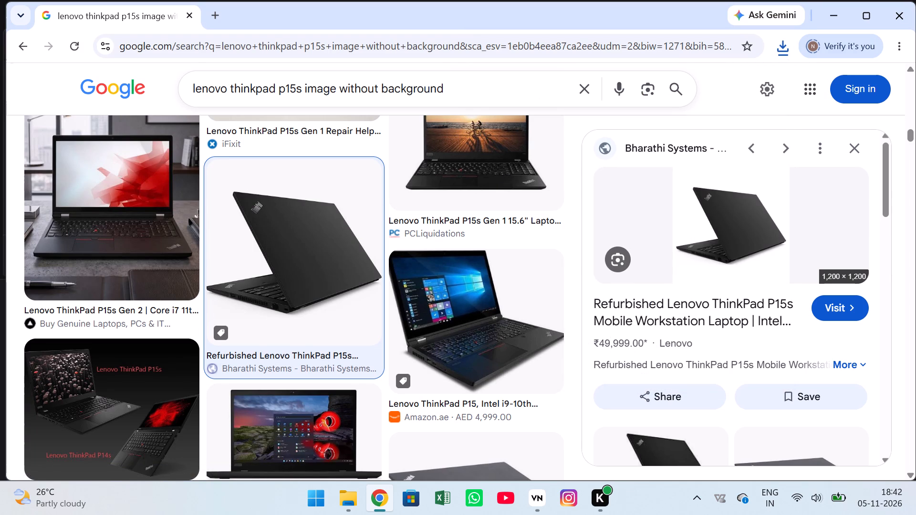
Search Google Images for "hp probook i5 10th image without background".
left_click(301, 90)
key("BackSpace")
key("BackSpace")
key("BackSpace")
key("BackSpace")
key("BackSpace")
key("BackSpace")
key("BackSpace")
key("BackSpace")
key("BackSpace")
key("BackSpace")
key("BackSpace")
key("BackSpace")
key("BackSpace")
key("BackSpace")
key("BackSpace")
key("BackSpace")
key("BackSpace")
key("BackSpace")
key("BackSpace")
key("BackSpace")
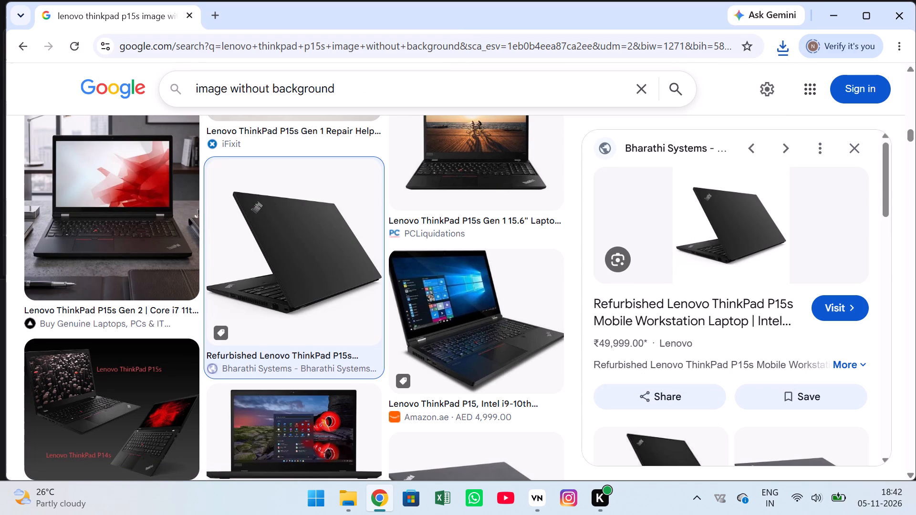
key("p")
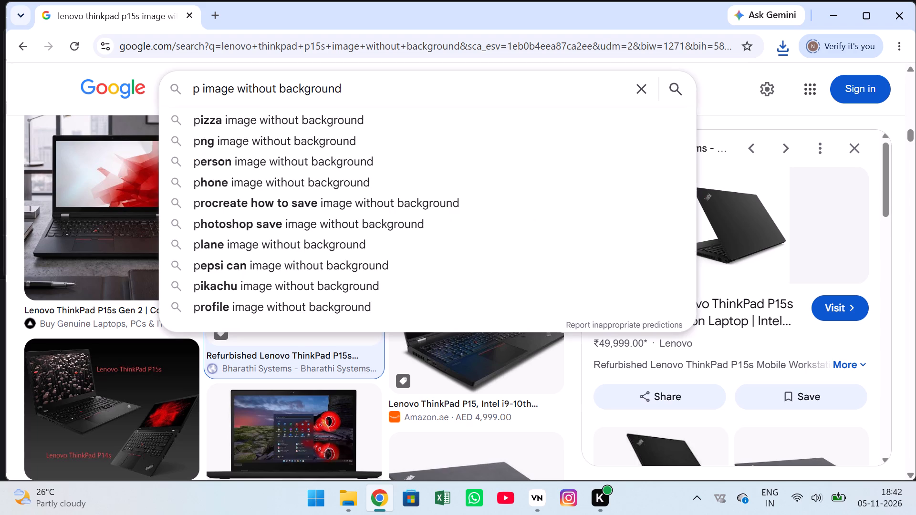
key("BackSpace")
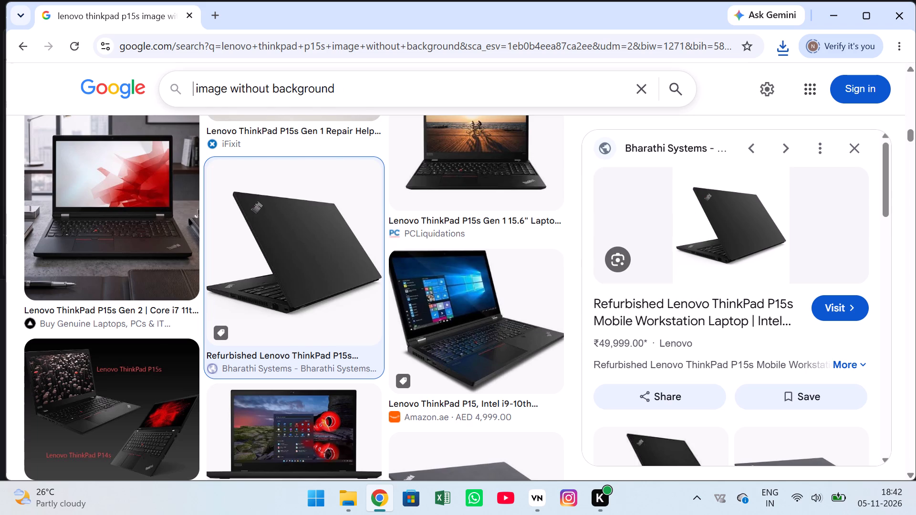
key("h")
type("p")
key("space")
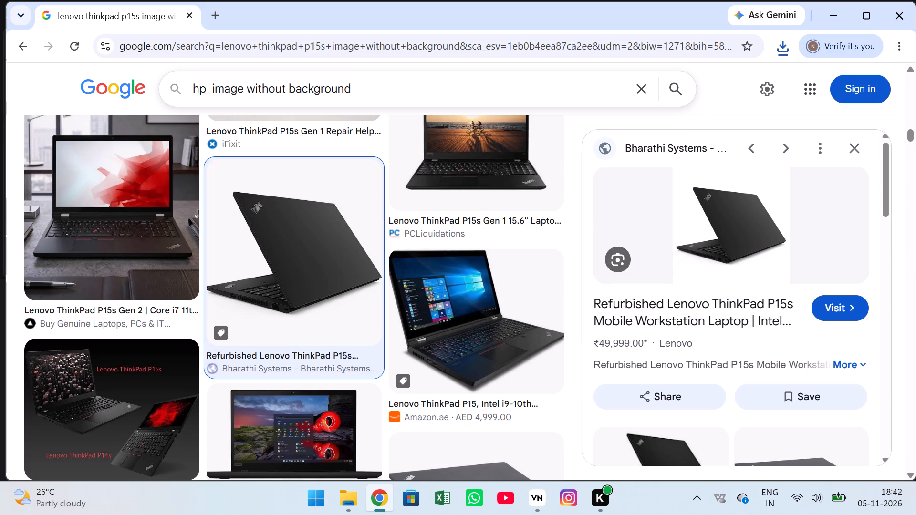
type("probook")
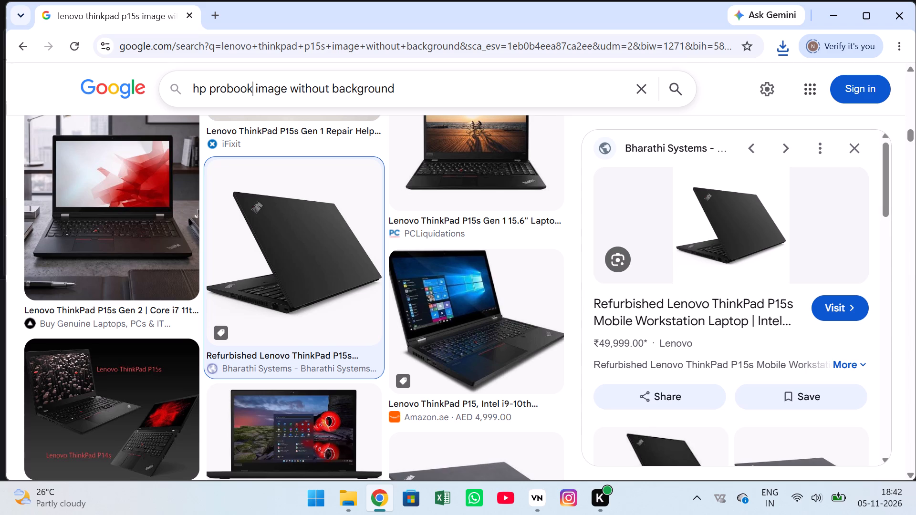
key("space")
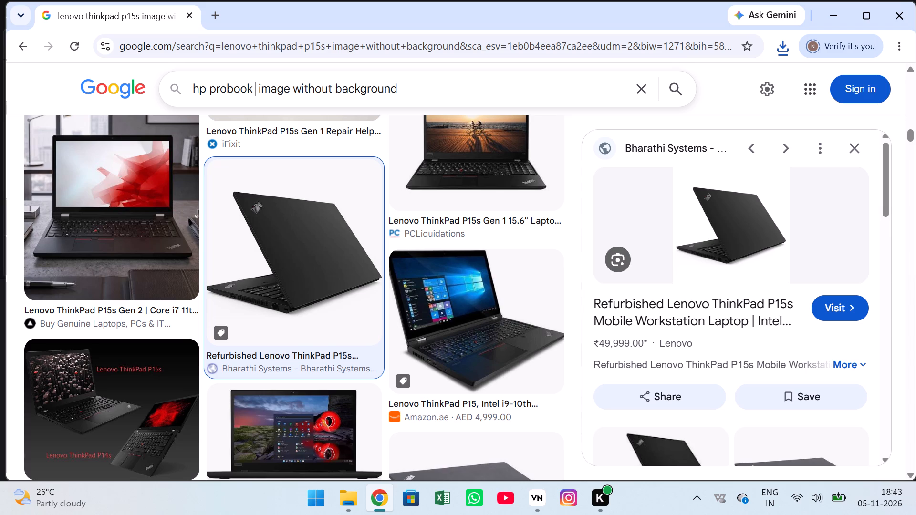
left_click(540, 512)
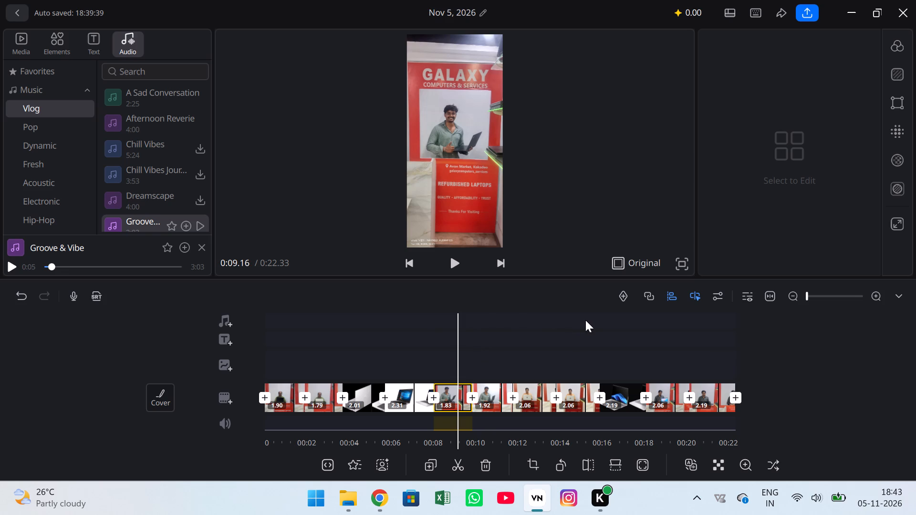
key("alt+Tab")
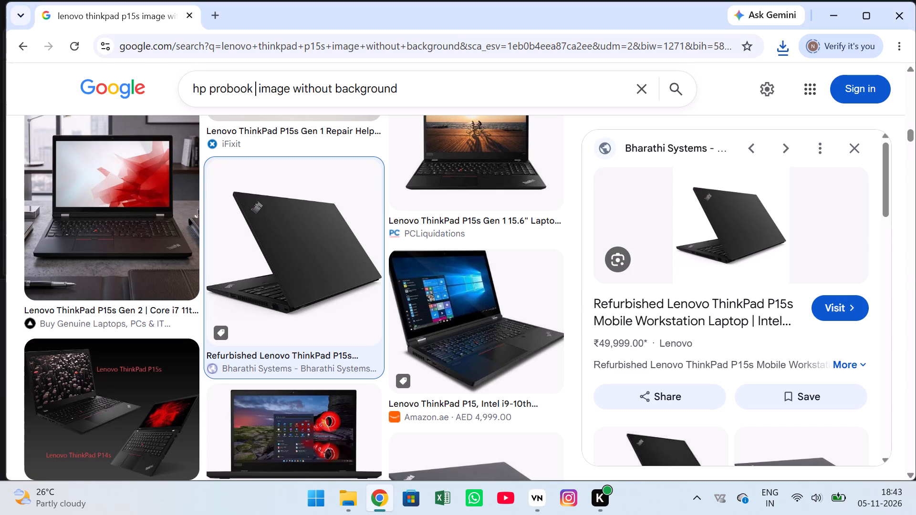
key("i")
key("5")
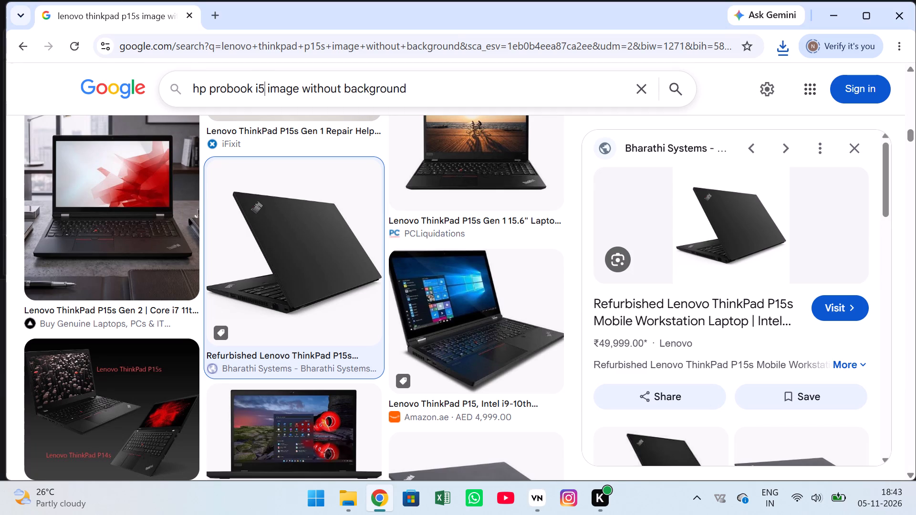
key("space")
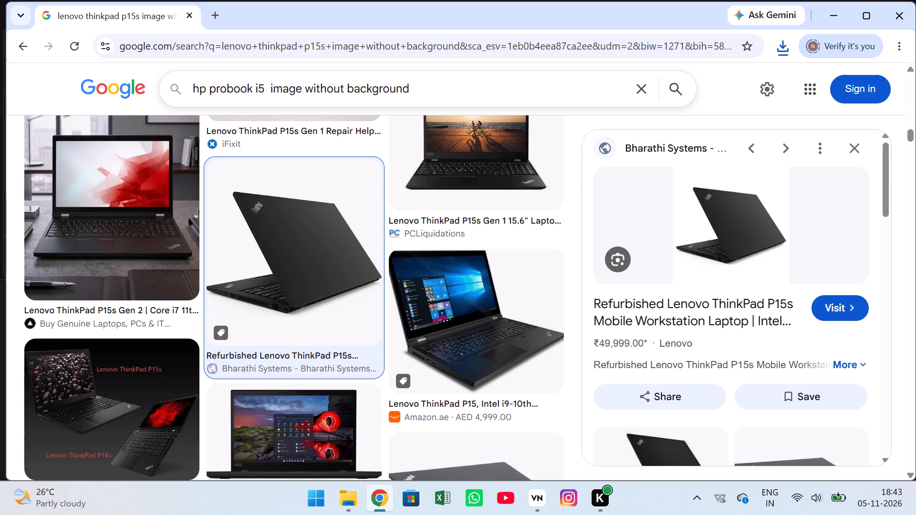
type("10th")
key("Return")
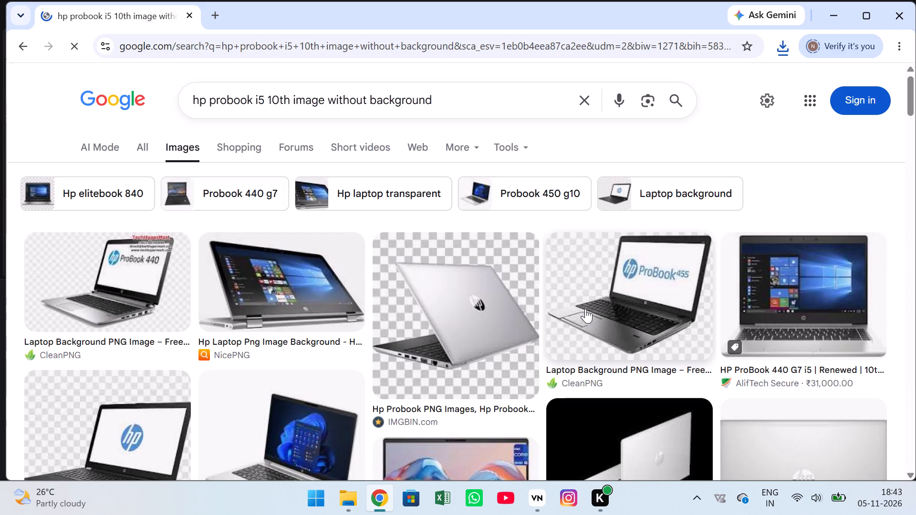
Open the IndiaMART rear-view picture of the silver HP ProBook 450 and save it to Downloads as "hp 3".
scroll(591, 318, "down", 1)
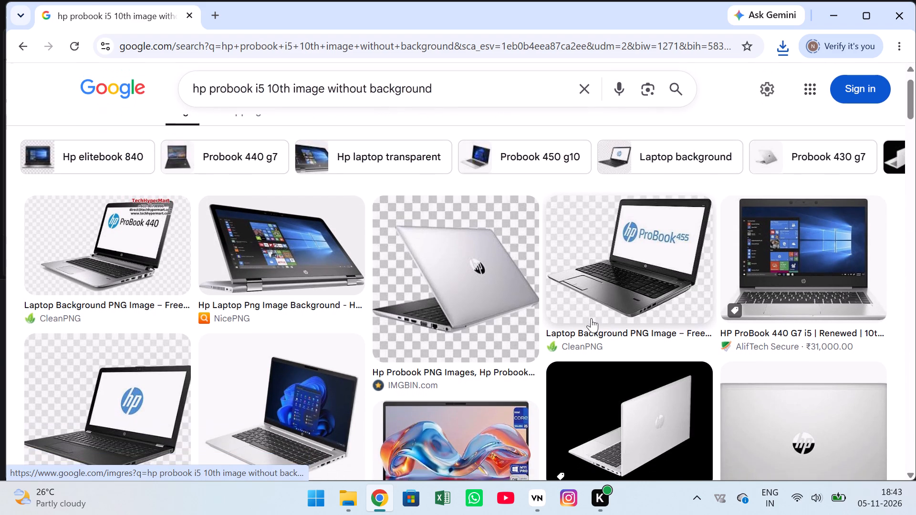
scroll(591, 318, "down", 4)
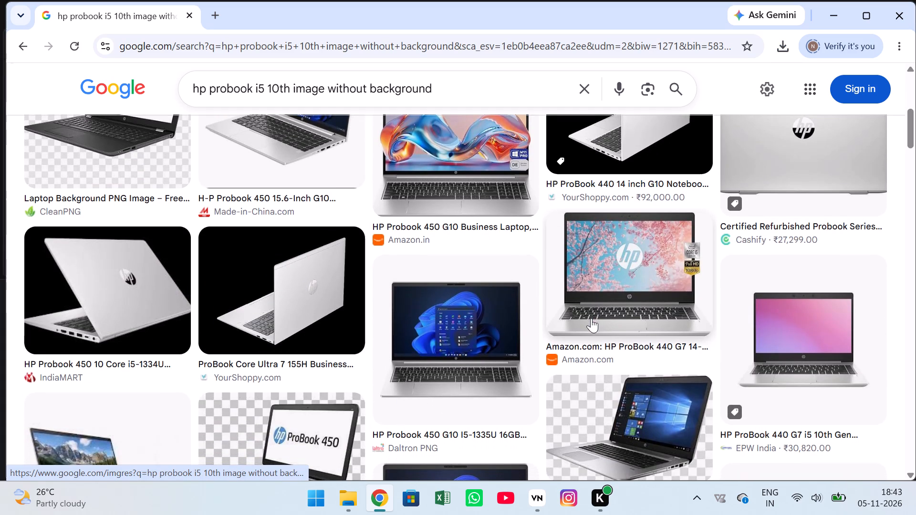
left_click(139, 323)
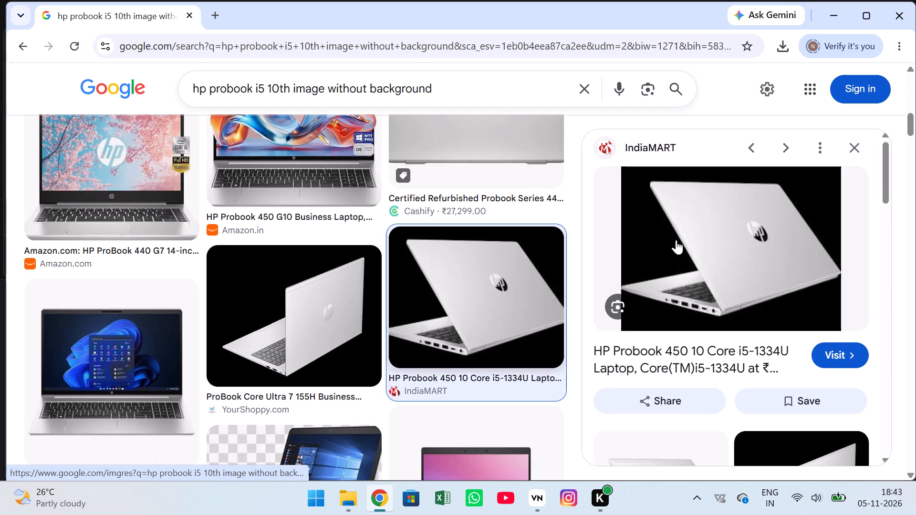
right_click(711, 220)
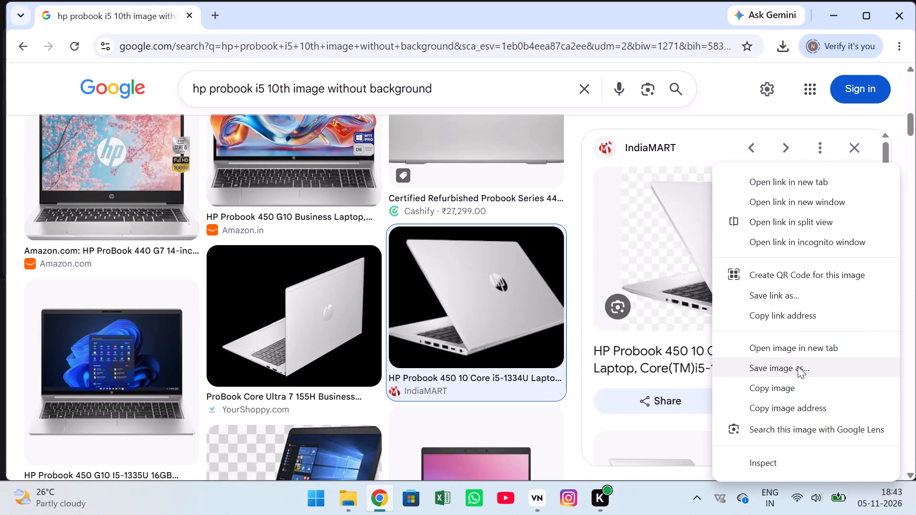
left_click(798, 366)
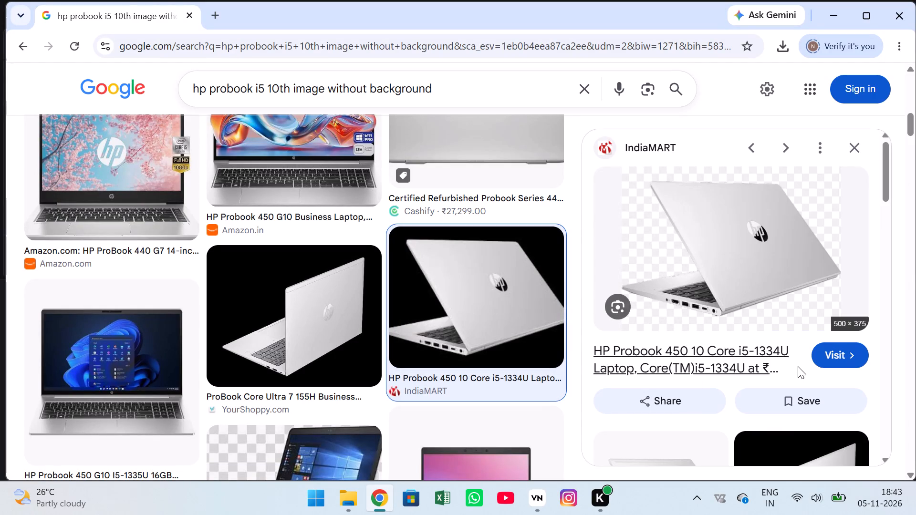
type("hp 1")
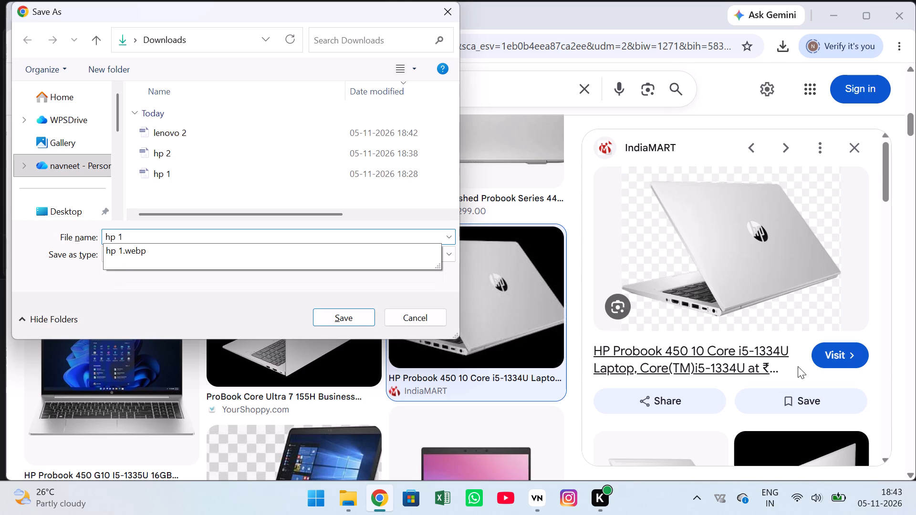
key("BackSpace")
key("3")
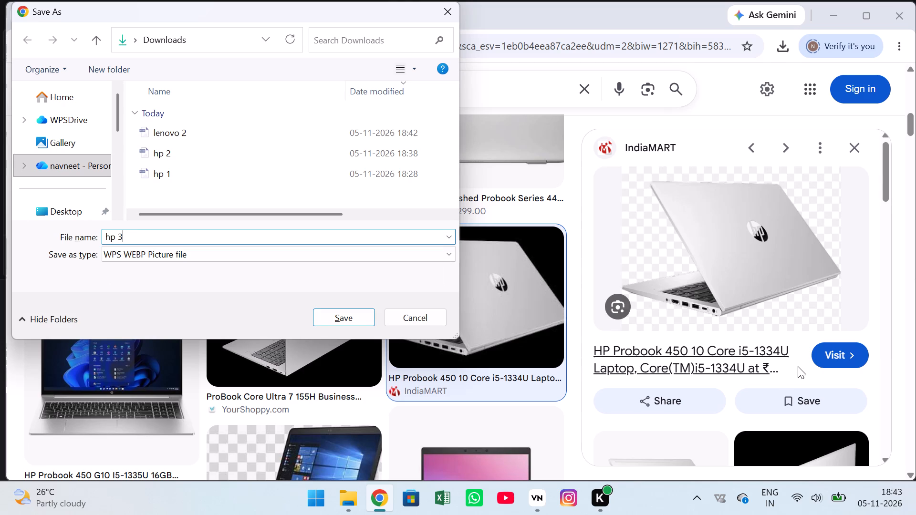
key("Return")
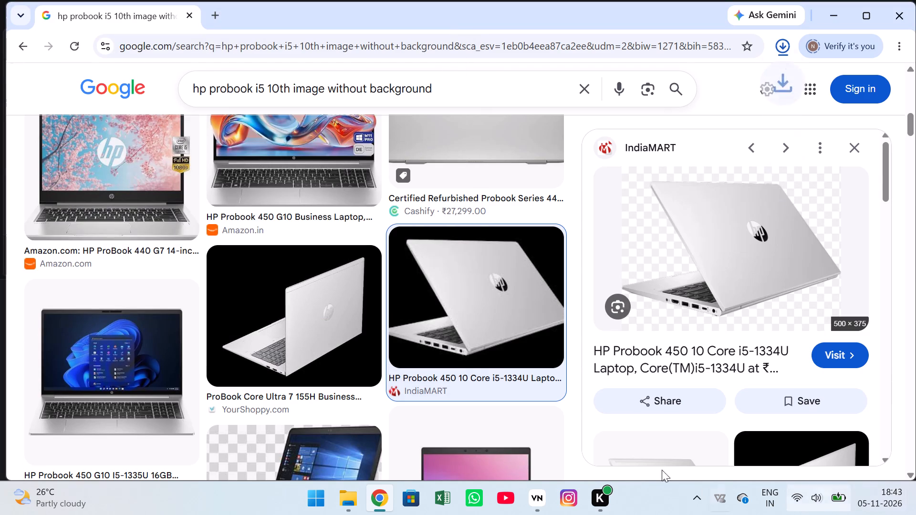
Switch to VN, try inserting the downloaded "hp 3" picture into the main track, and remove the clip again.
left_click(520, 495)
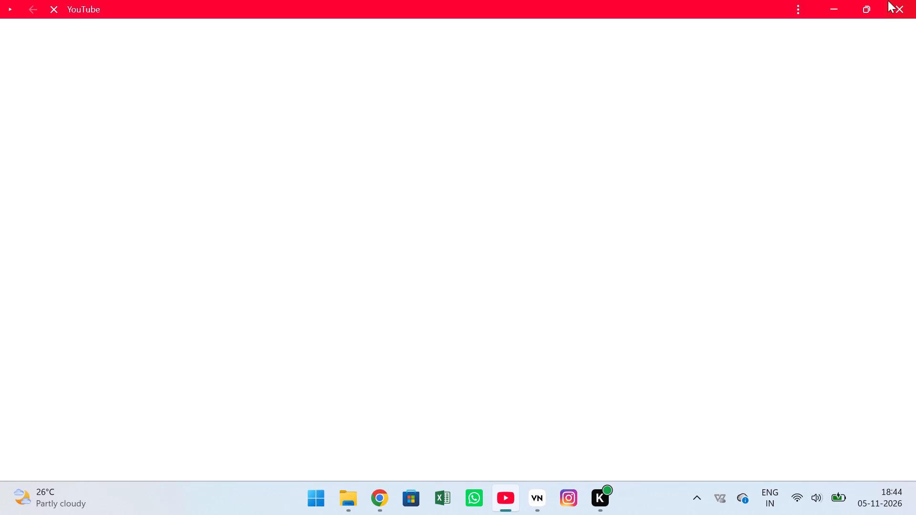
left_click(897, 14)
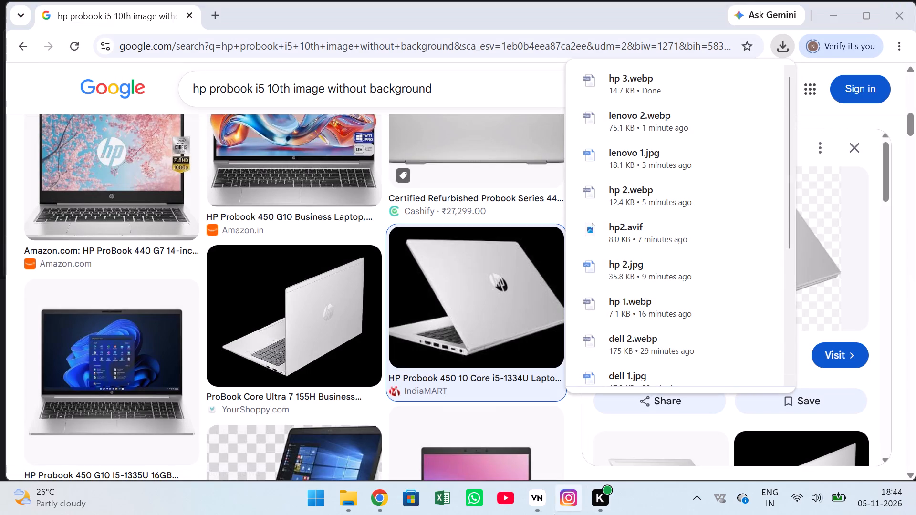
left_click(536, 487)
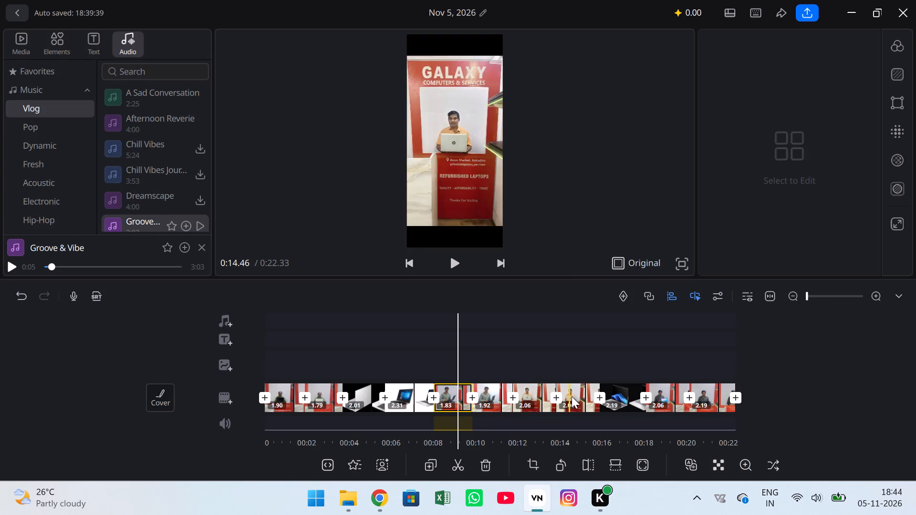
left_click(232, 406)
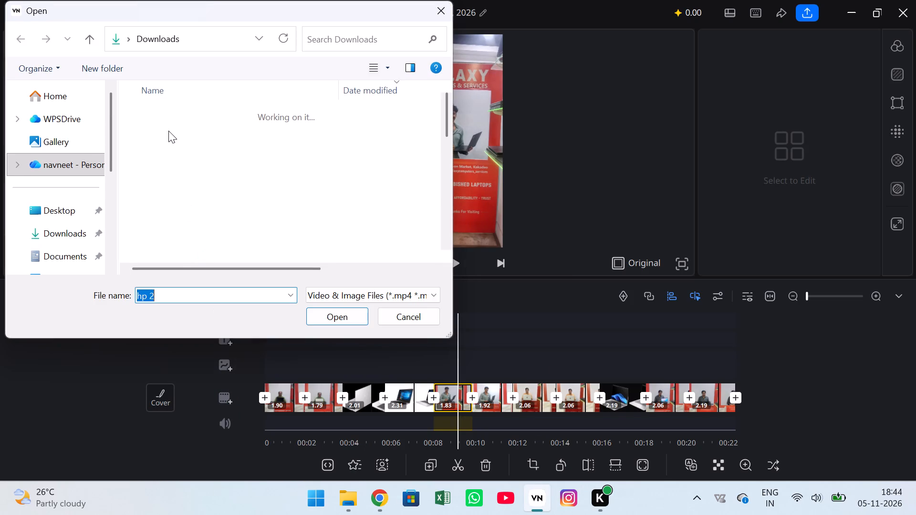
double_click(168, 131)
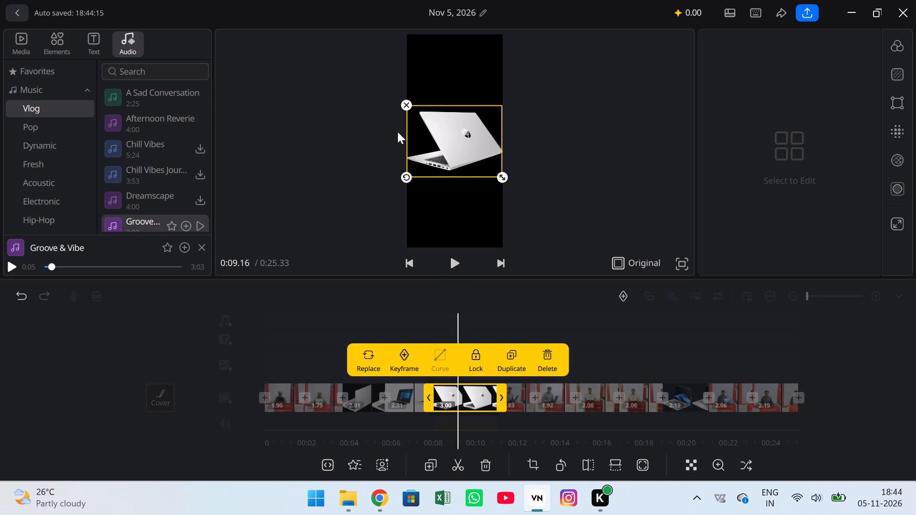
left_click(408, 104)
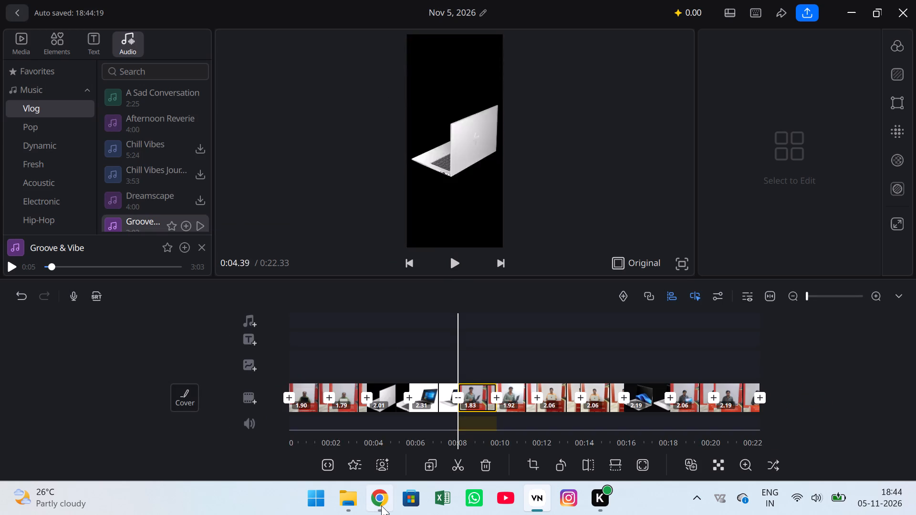
Switch to Chrome and look through the HP ProBook image results for another laptop picture.
left_click(381, 505)
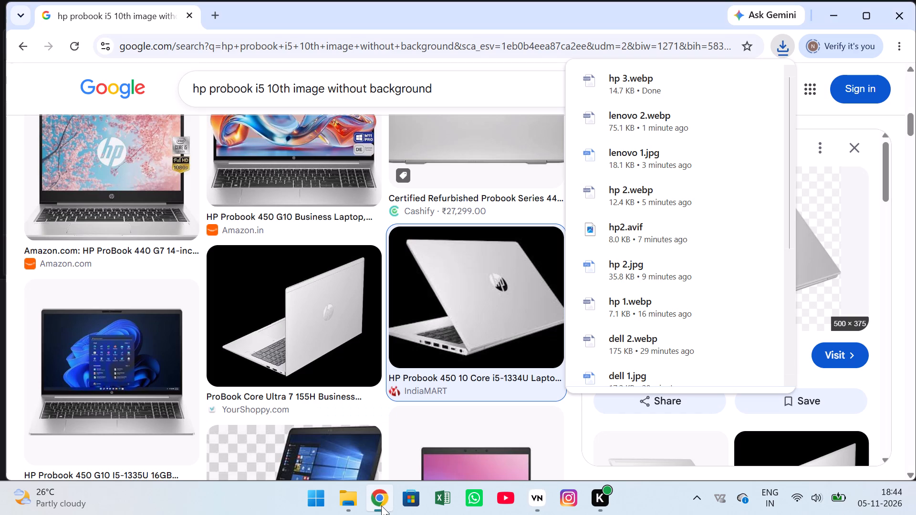
scroll(275, 358, "up", 4)
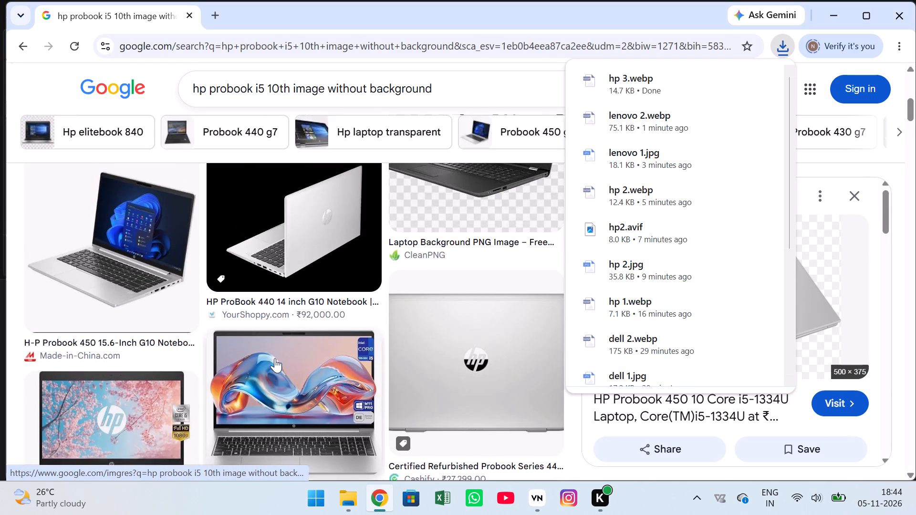
scroll(275, 358, "up", 4)
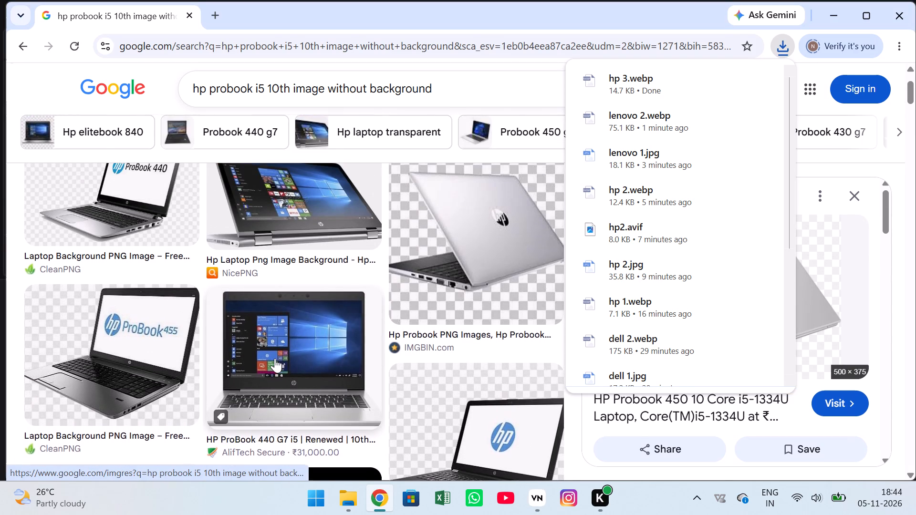
scroll(275, 358, "up", 3)
scroll(275, 358, "down", 5)
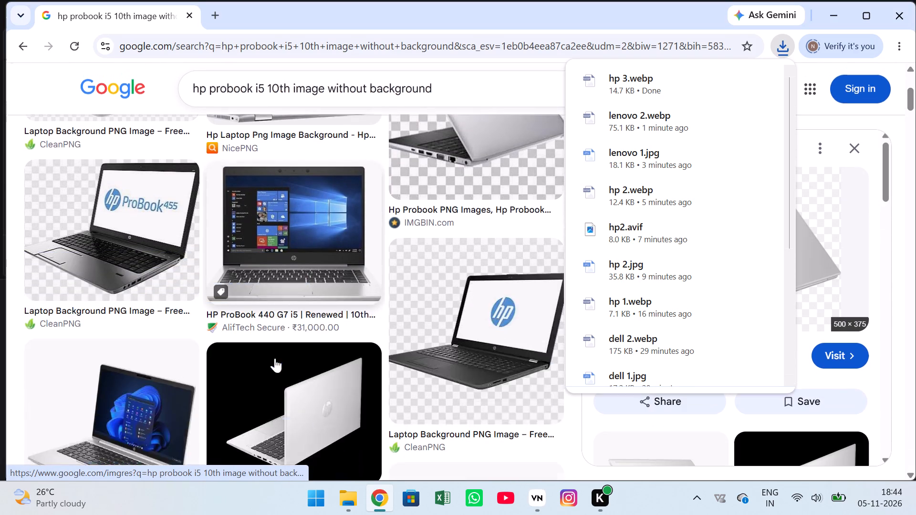
scroll(275, 358, "down", 1)
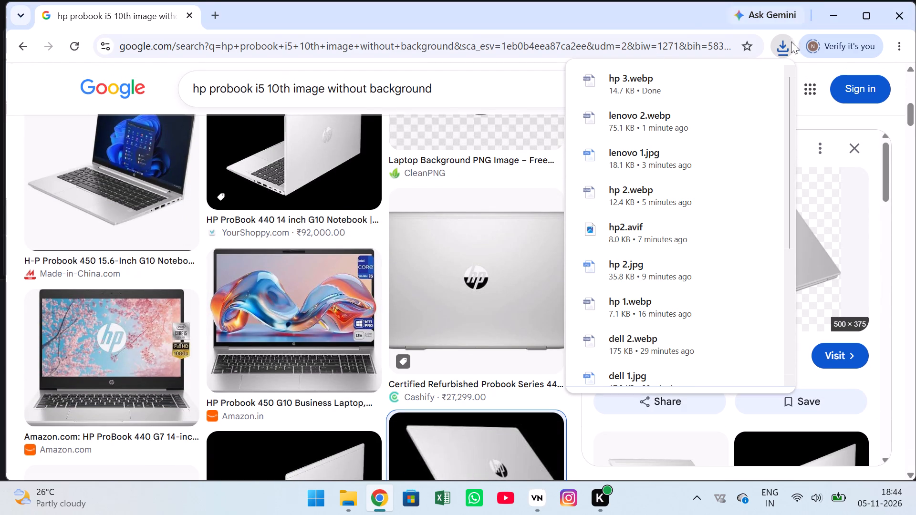
left_click(788, 44)
scroll(632, 246, "down", 4)
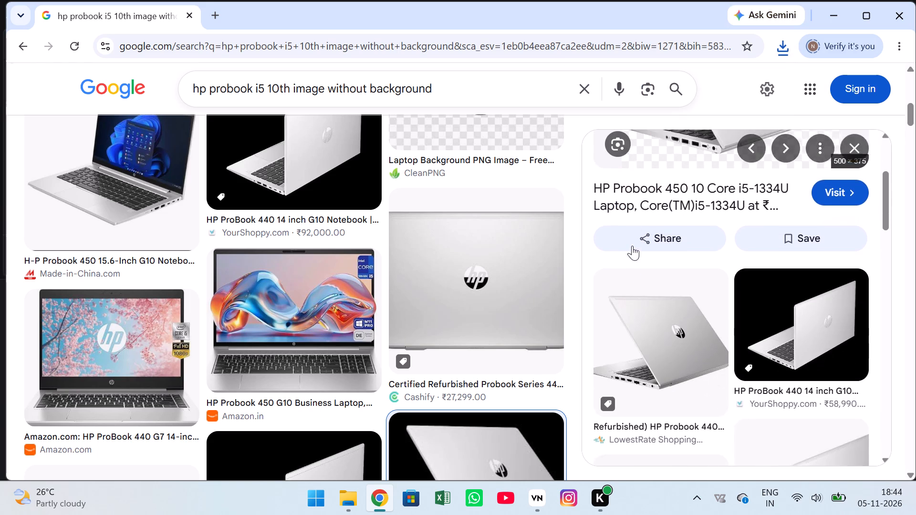
scroll(632, 246, "down", 6)
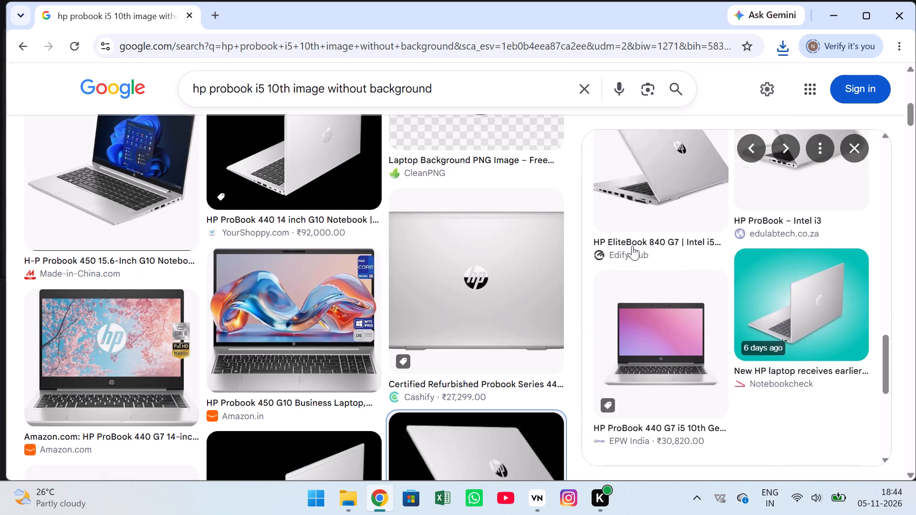
scroll(407, 396, "down", 6)
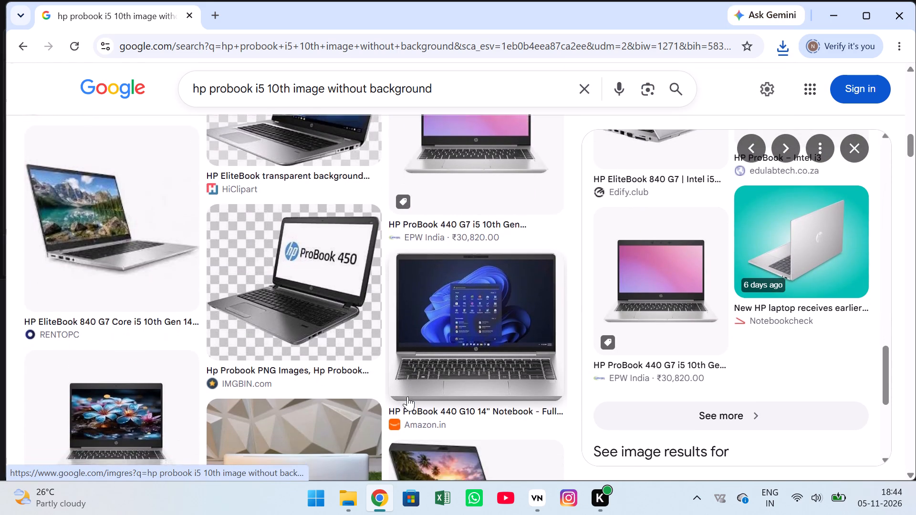
scroll(407, 396, "down", 5)
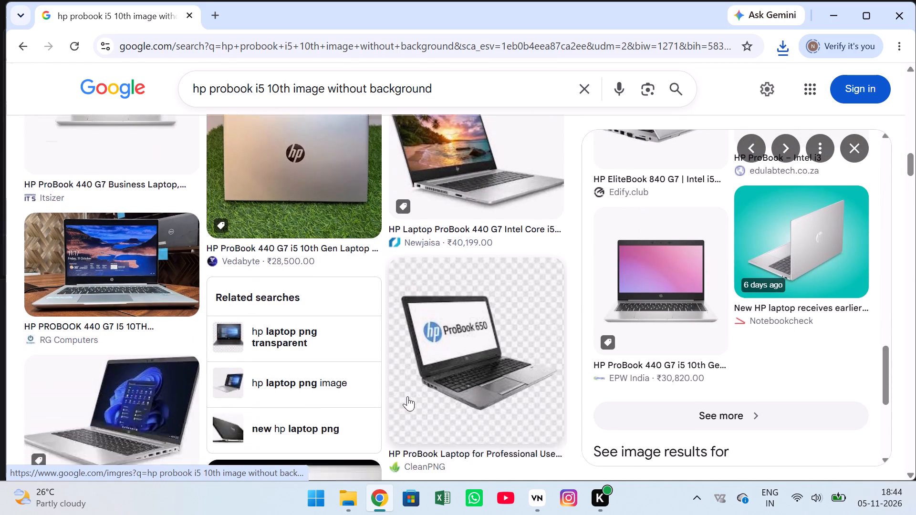
scroll(407, 396, "down", 4)
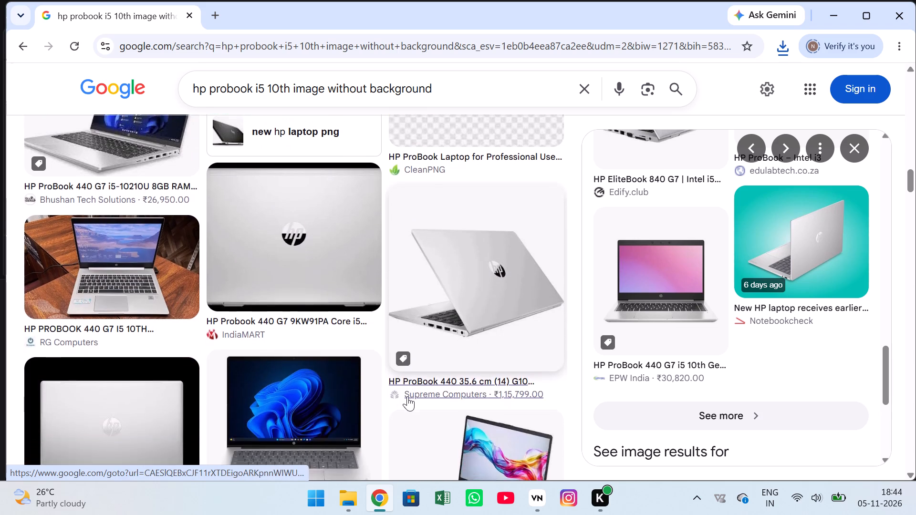
scroll(407, 396, "down", 1)
Open the HP official site's front-view picture of the silver ProBook with blue wallpaper and save it to Downloads as "hp 4".
left_click(282, 259)
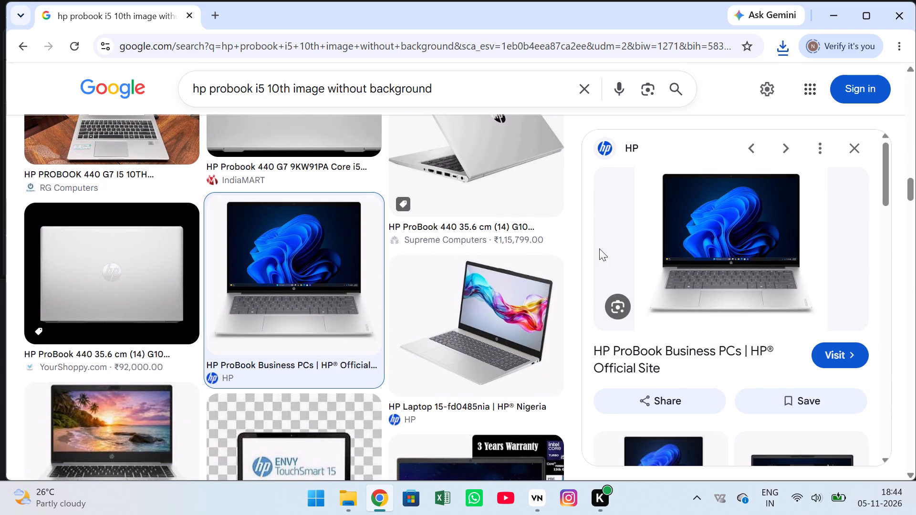
right_click(720, 232)
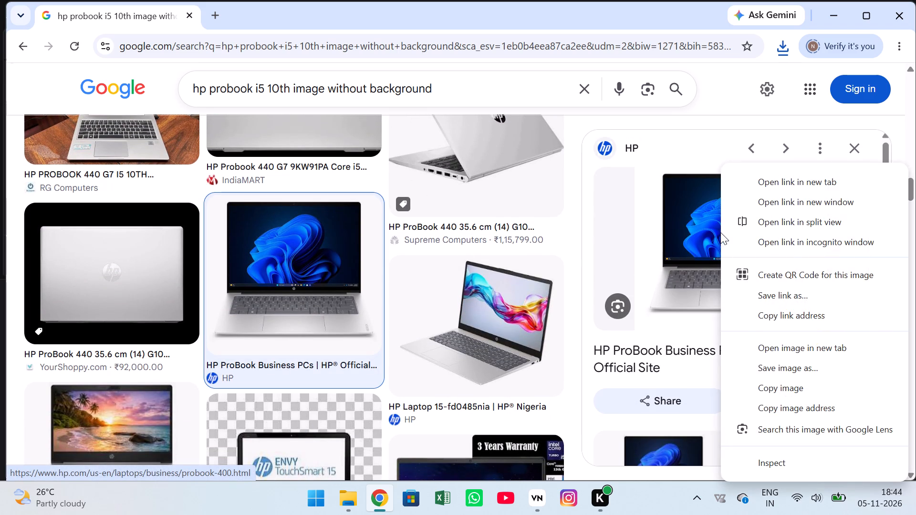
left_click(779, 376)
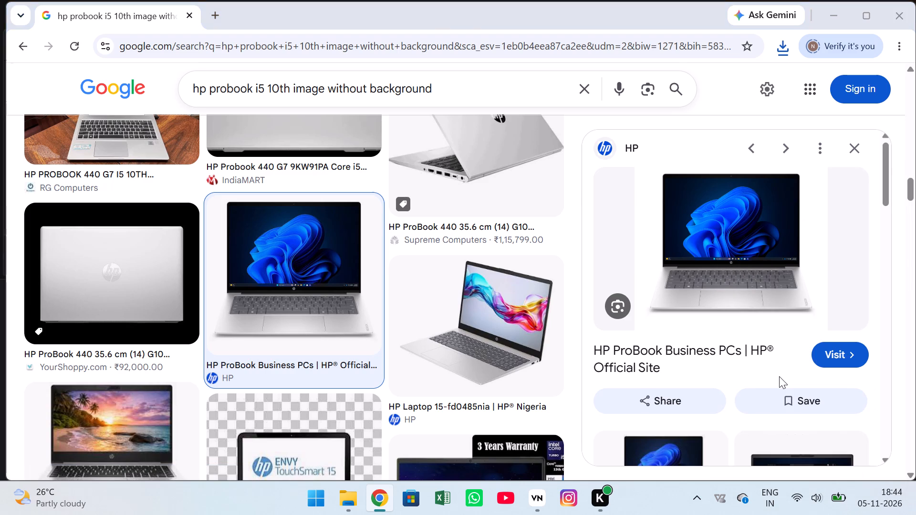
key("h")
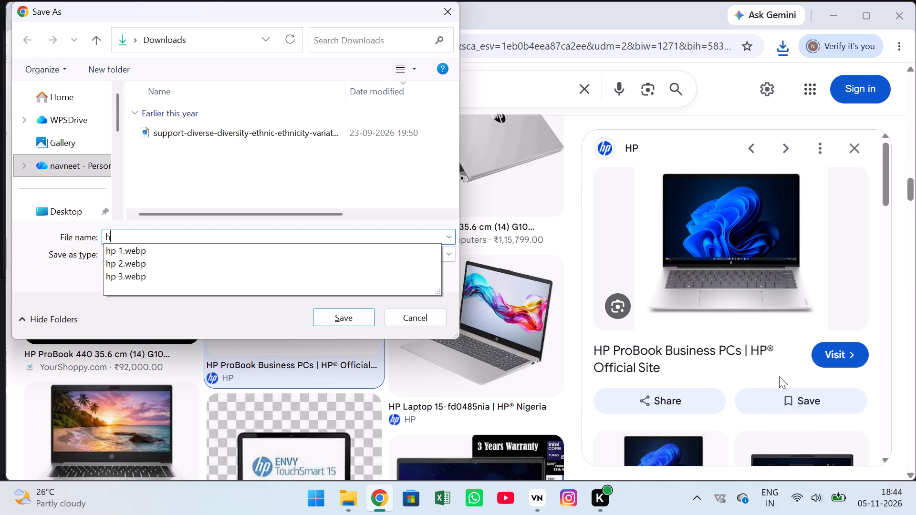
key("p")
key("space")
type("4")
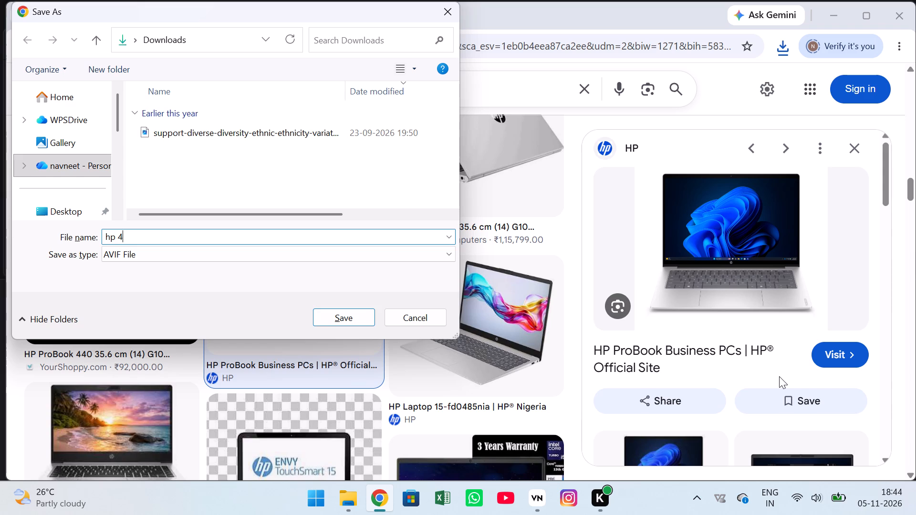
key("Return")
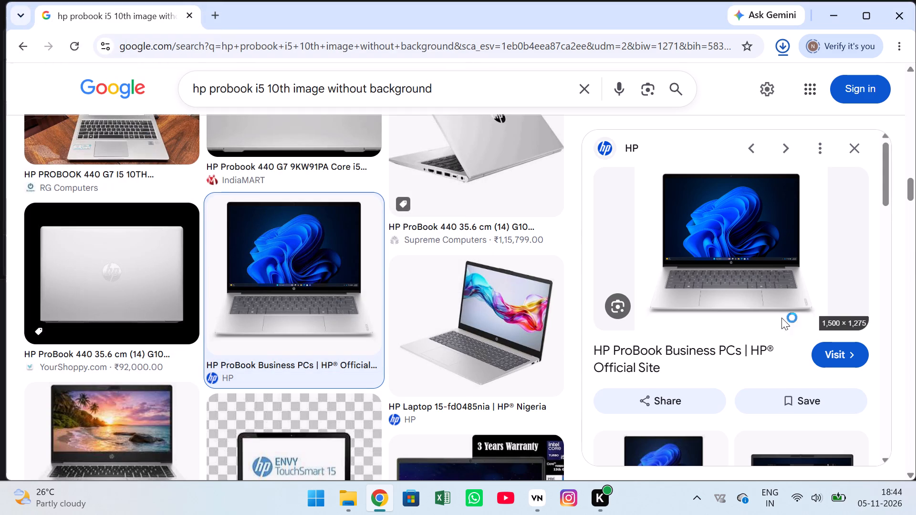
Search Google Images for "dell latitude i7 11th touch screen image without background".
left_click(290, 86)
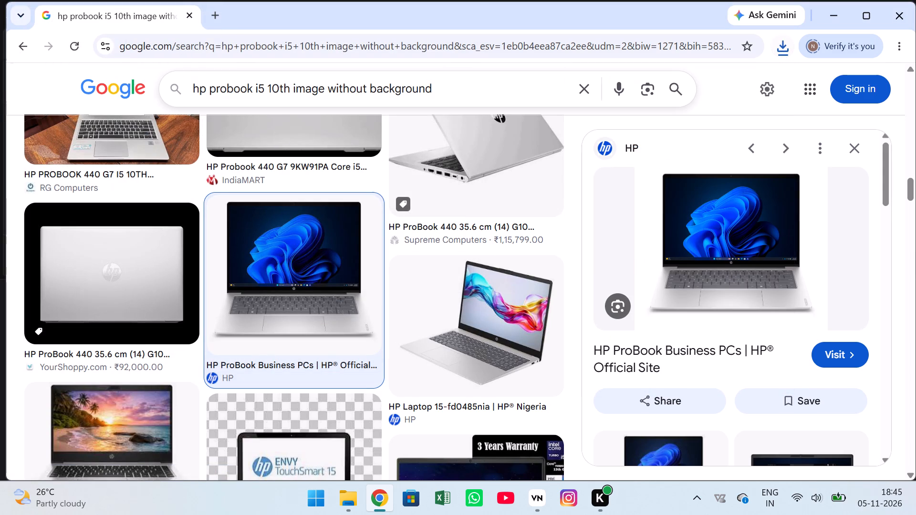
key("BackSpace")
key("BackSpace")
key("BackSpace")
key("BackSpace")
key("BackSpace")
key("BackSpace")
key("BackSpace")
key("BackSpace")
key("BackSpace")
key("BackSpace")
key("BackSpace")
key("BackSpace")
key("BackSpace")
key("BackSpace")
key("BackSpace")
key("BackSpace")
key("BackSpace")
key("BackSpace")
key("BackSpace")
key("BackSpace")
key("BackSpace")
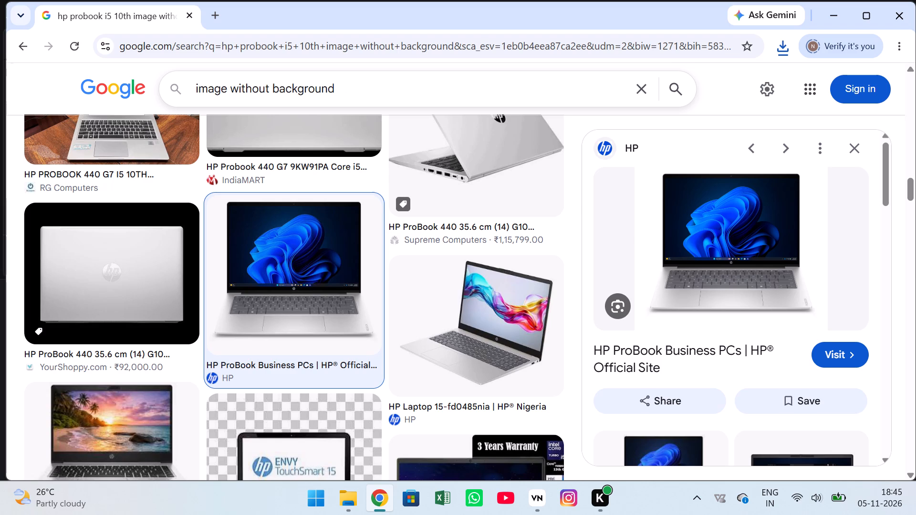
type("dell d")
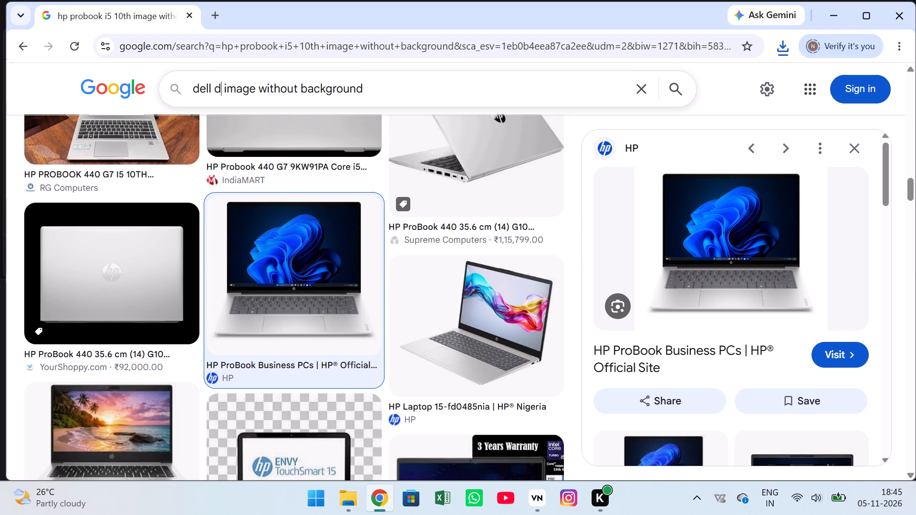
key("BackSpace")
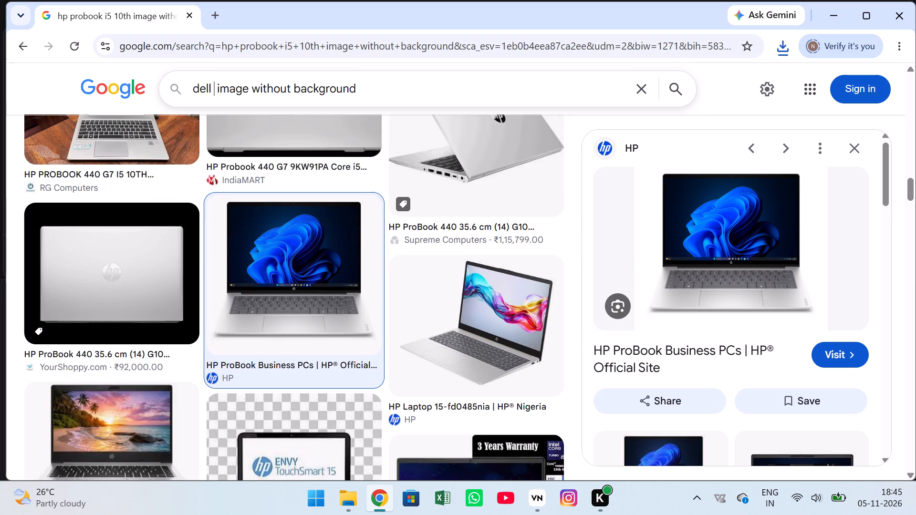
type("latitu")
type("de")
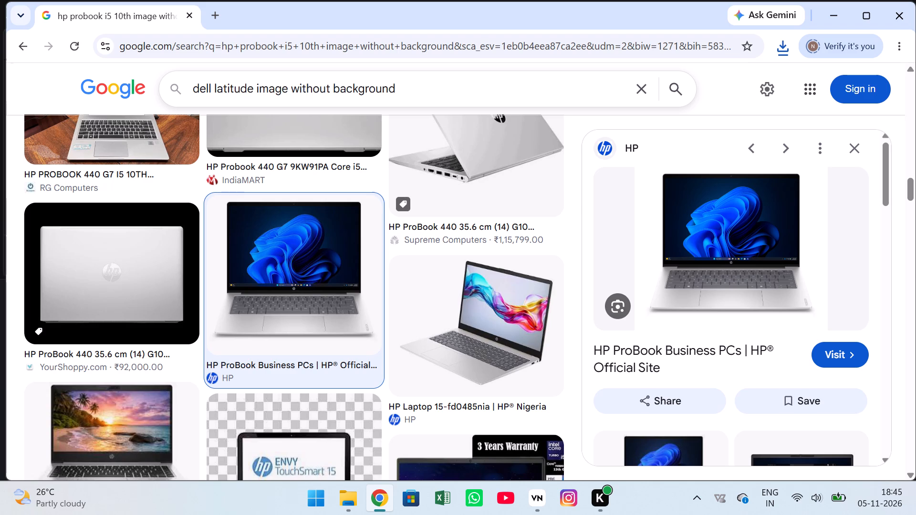
key("space")
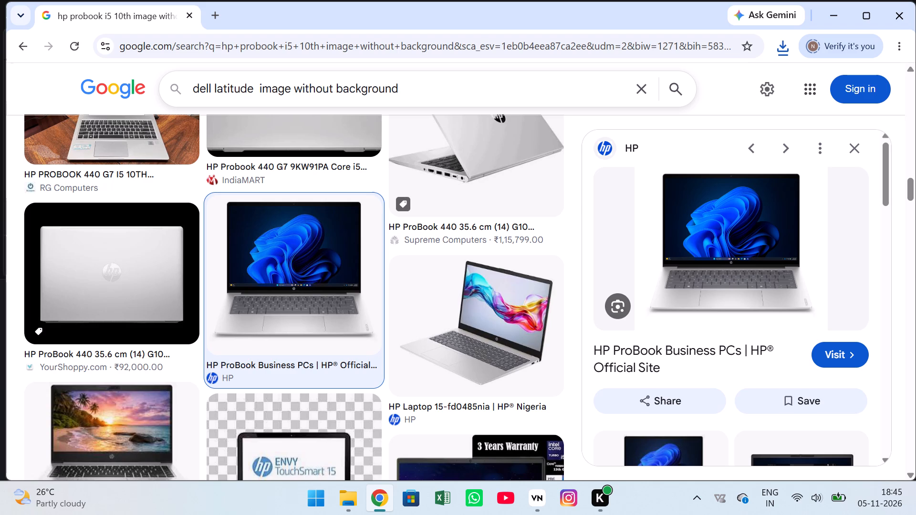
key("i")
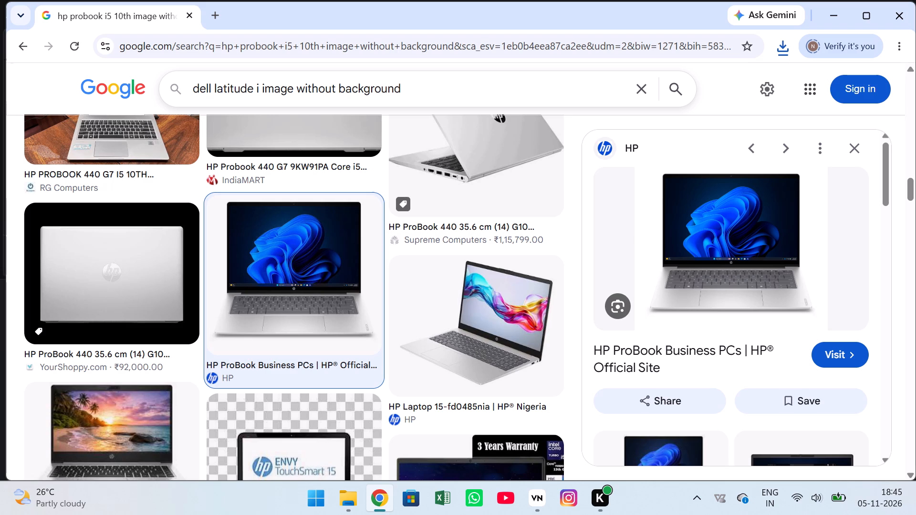
key("7")
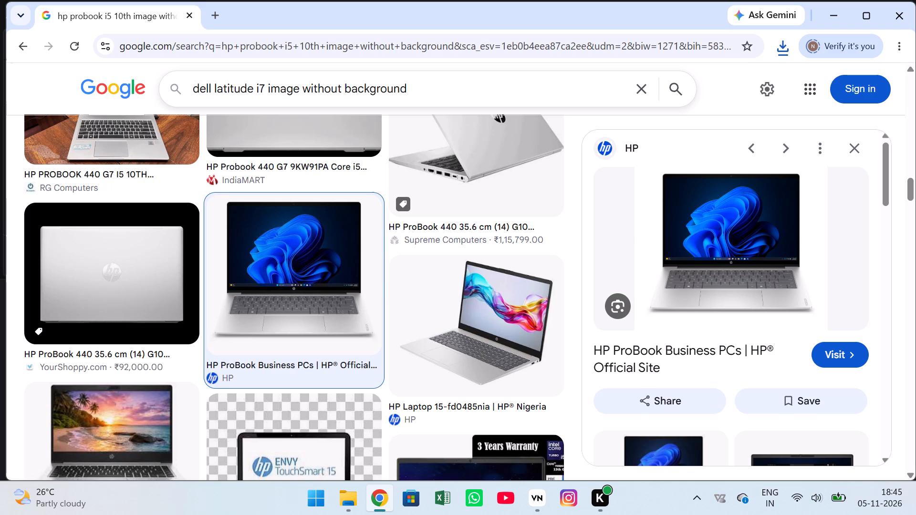
key("space")
type("11")
type("th")
key("space")
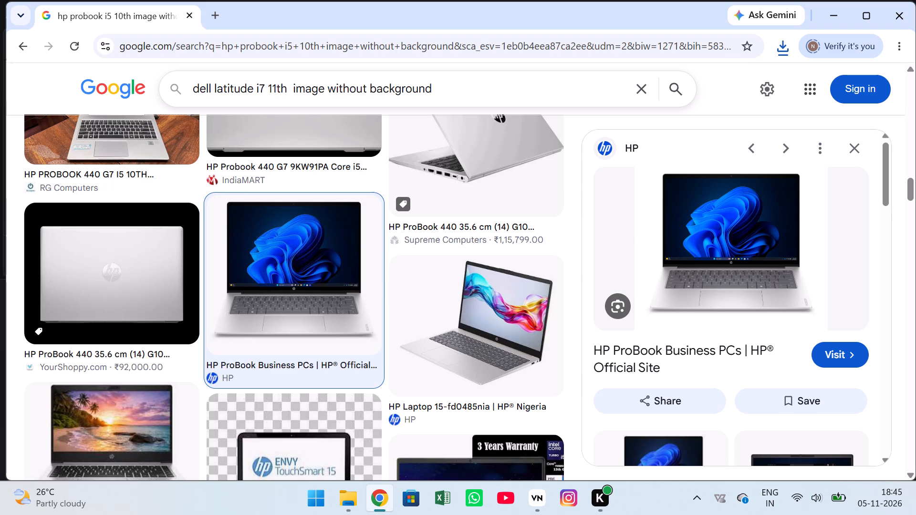
type("touch")
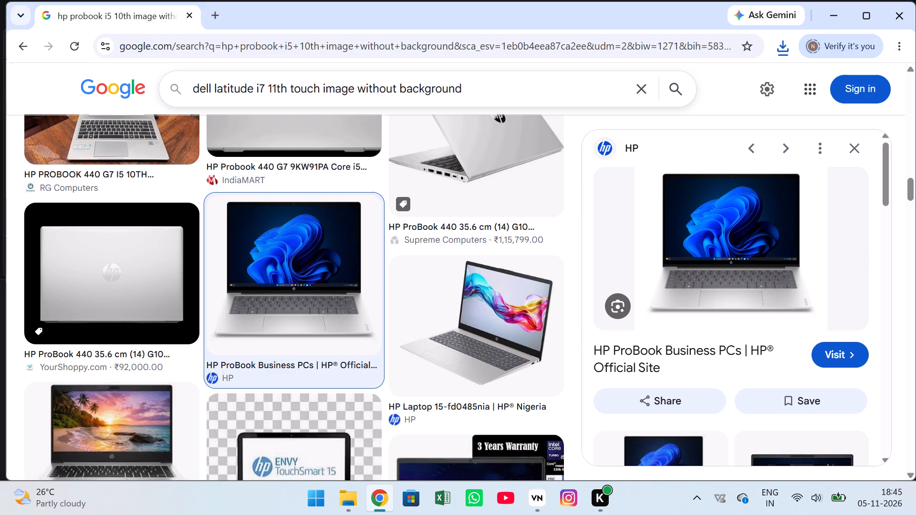
key("space")
type("screen")
key("Return")
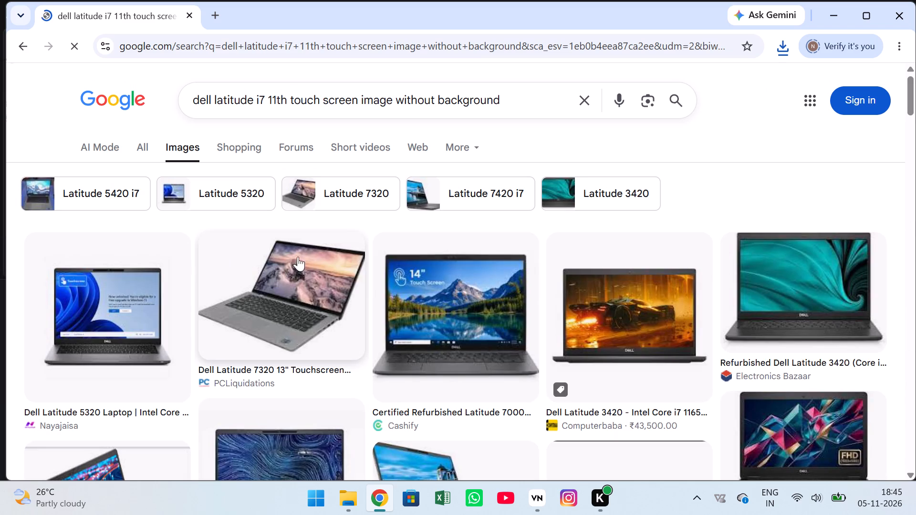
Save the ExcelDisc Dubai picture of the Dell Latitude 7320 with blue wallpaper from the image results to Downloads as "dell 1".
scroll(371, 286, "down", 5)
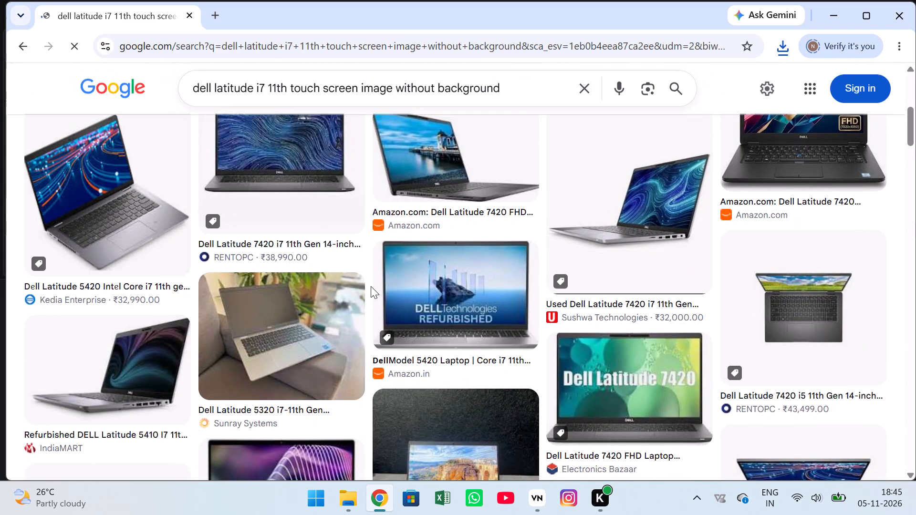
scroll(307, 285, "down", 6)
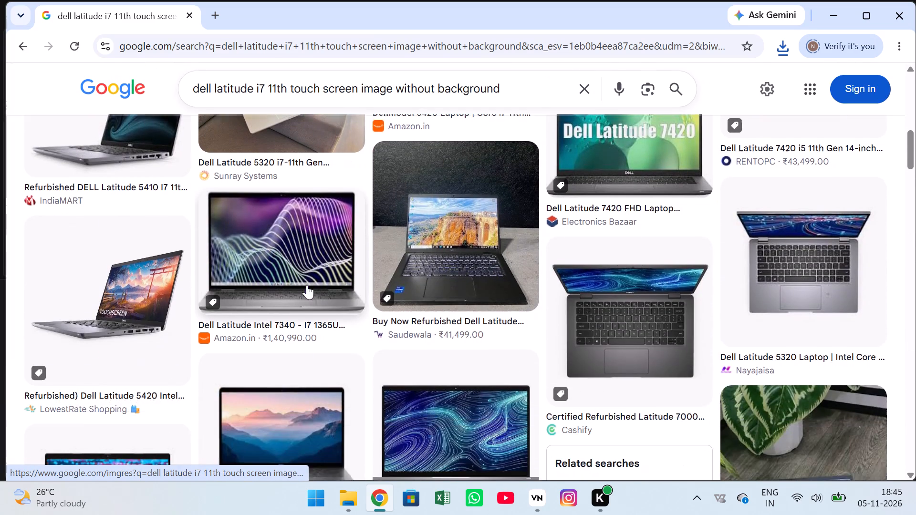
scroll(307, 285, "down", 3)
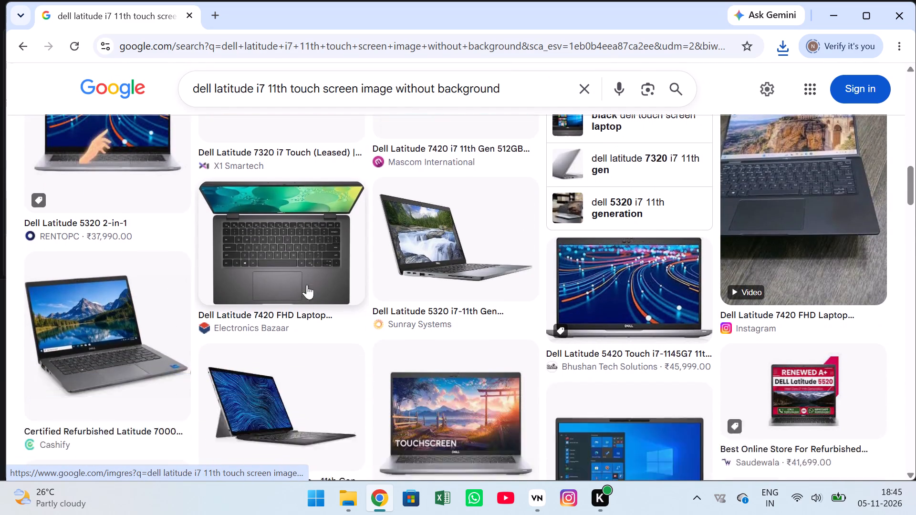
scroll(307, 285, "down", 2)
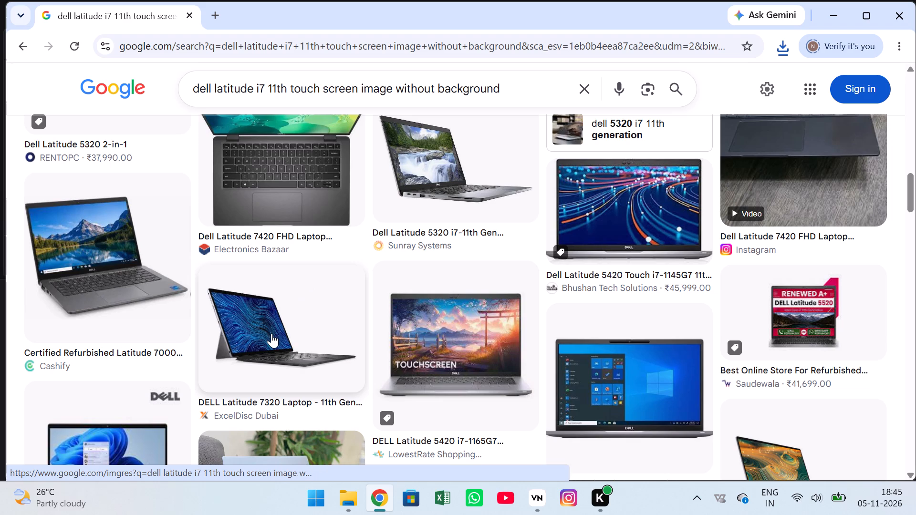
left_click(271, 333)
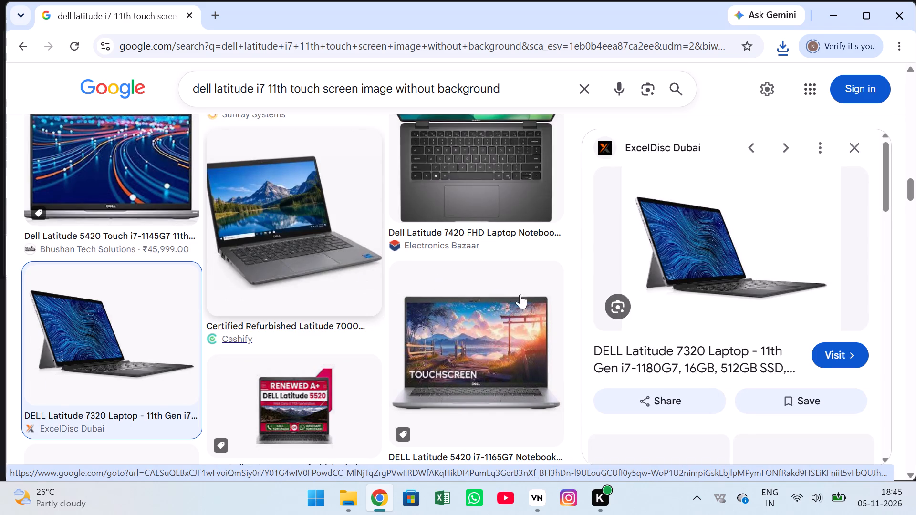
right_click(689, 253)
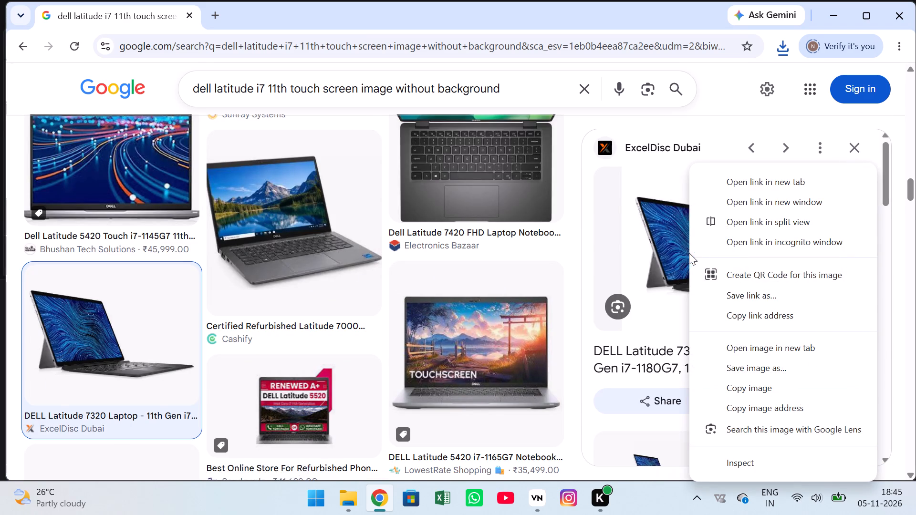
left_click(765, 368)
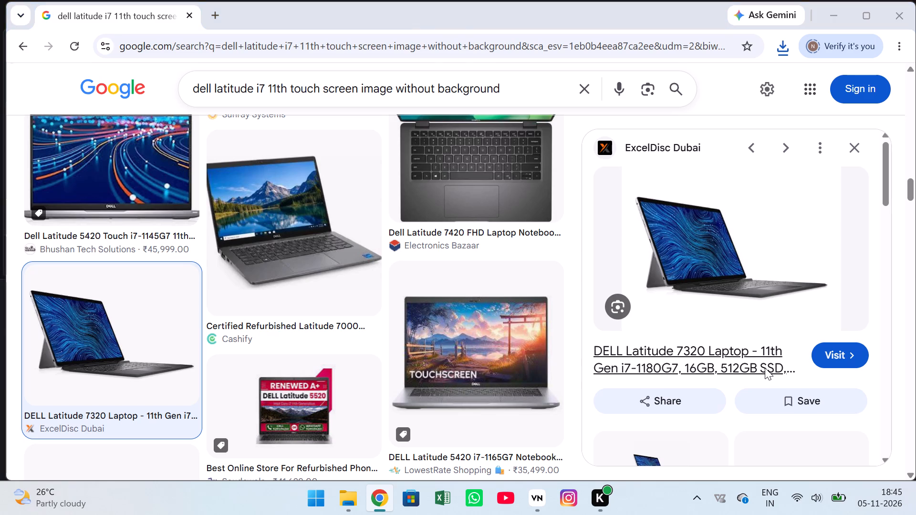
key("h")
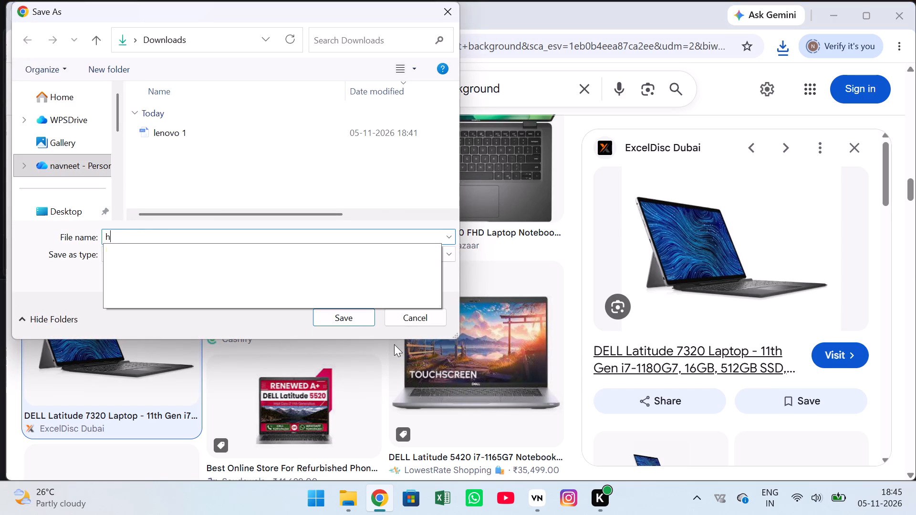
key("BackSpace")
type("dell 1")
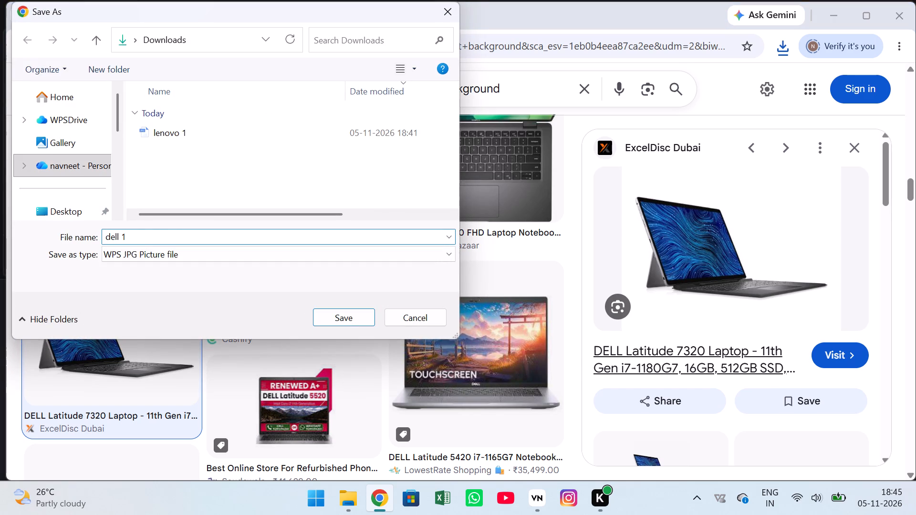
key("Return")
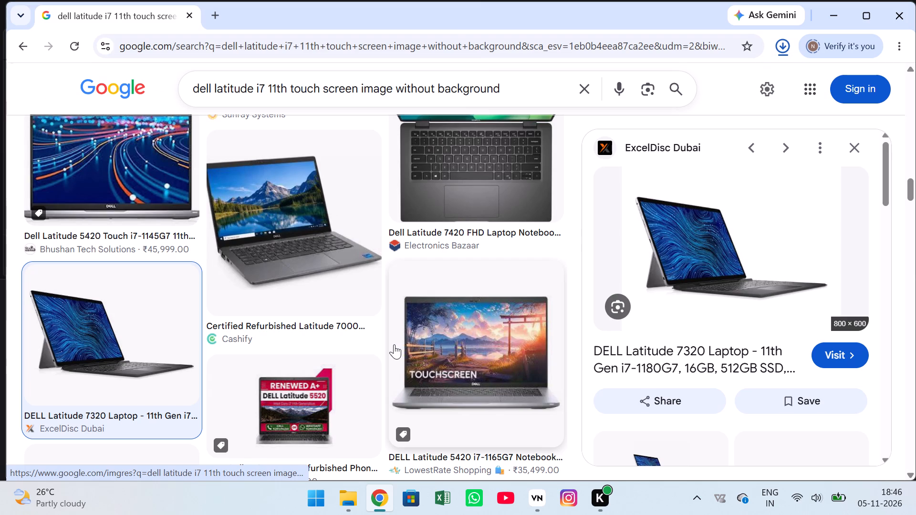
left_click(786, 43)
Save the LowestRate Shopping rear-view picture of the grey Dell Latitude 5420 to Downloads as "dell 2".
scroll(416, 380, "down", 7)
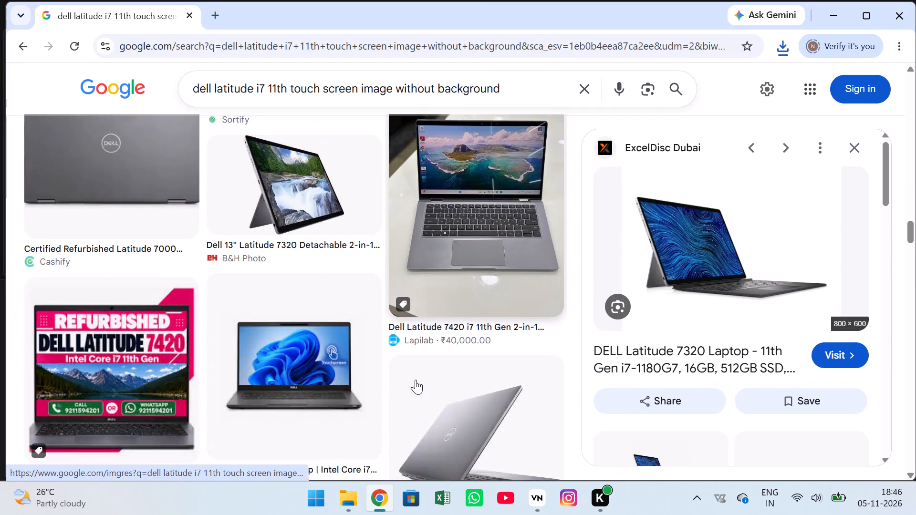
scroll(416, 380, "down", 1)
left_click(464, 297)
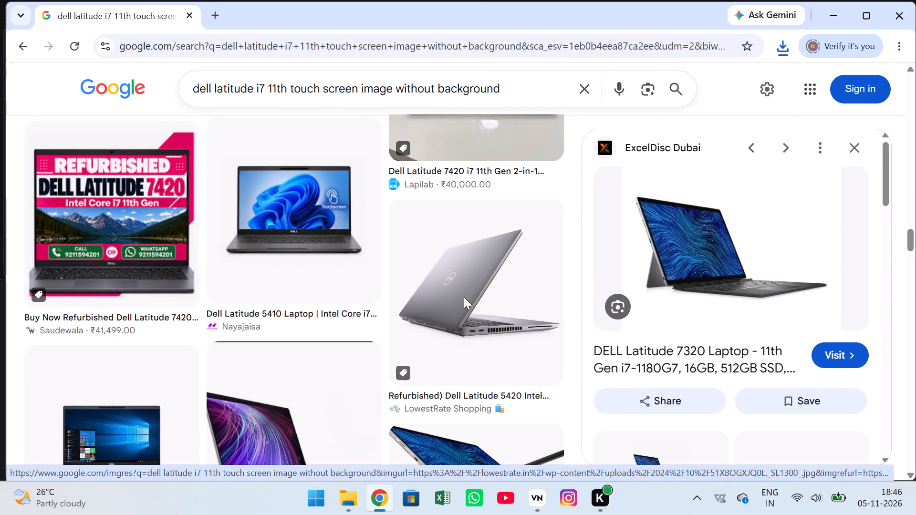
right_click(718, 235)
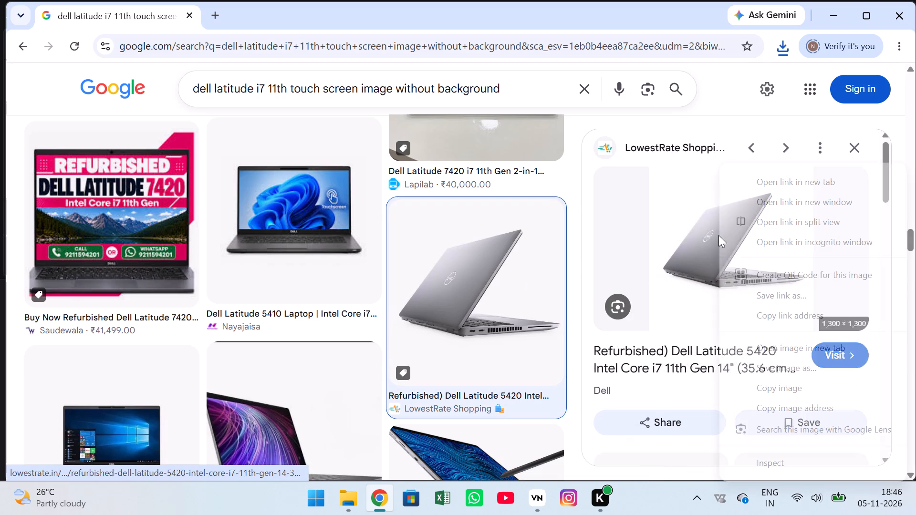
left_click(787, 364)
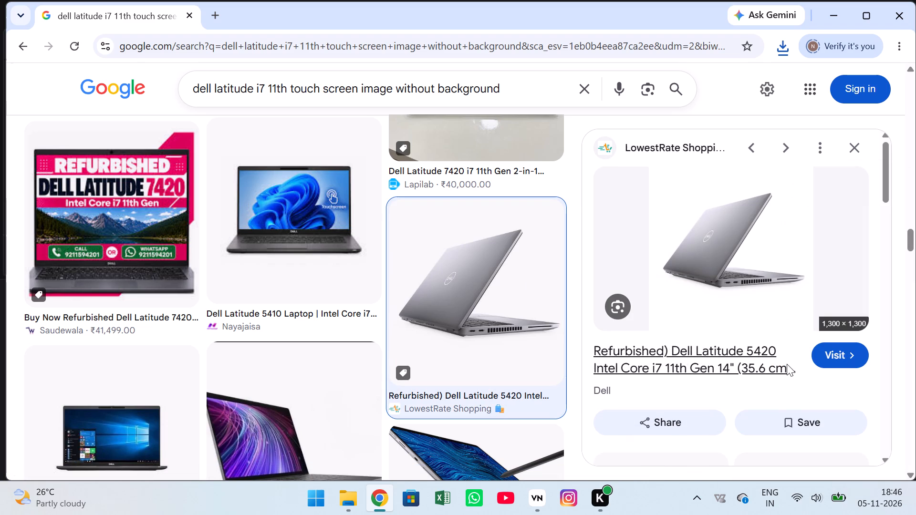
type("dell 2")
key("Return")
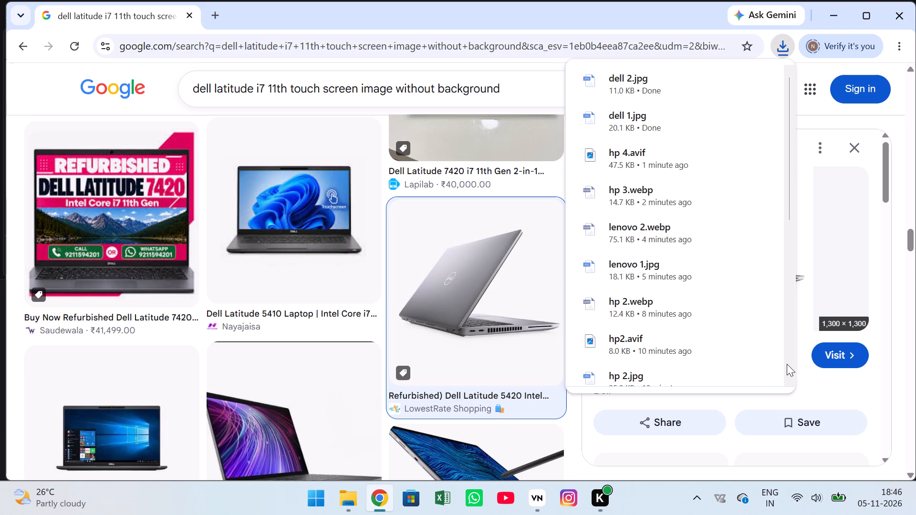
Close Chrome and, in VN, insert the "lenovo 1" picture into the main track right after the 1.92-second shop photo.
left_click(903, 10)
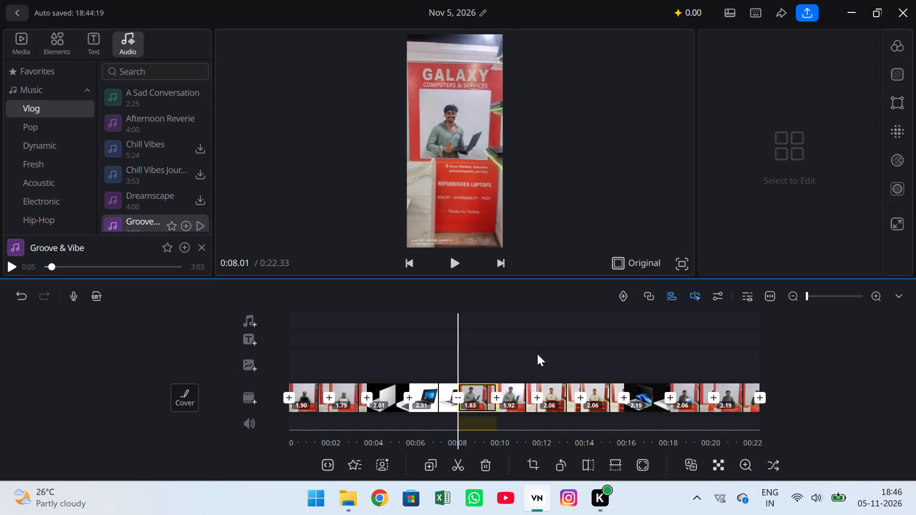
left_click_drag(531, 352, 466, 359)
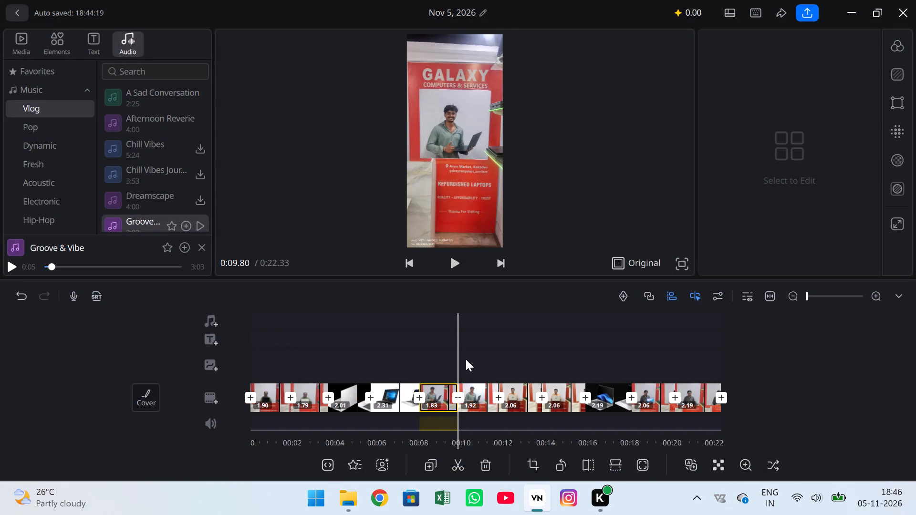
left_click_drag(466, 359, 443, 360)
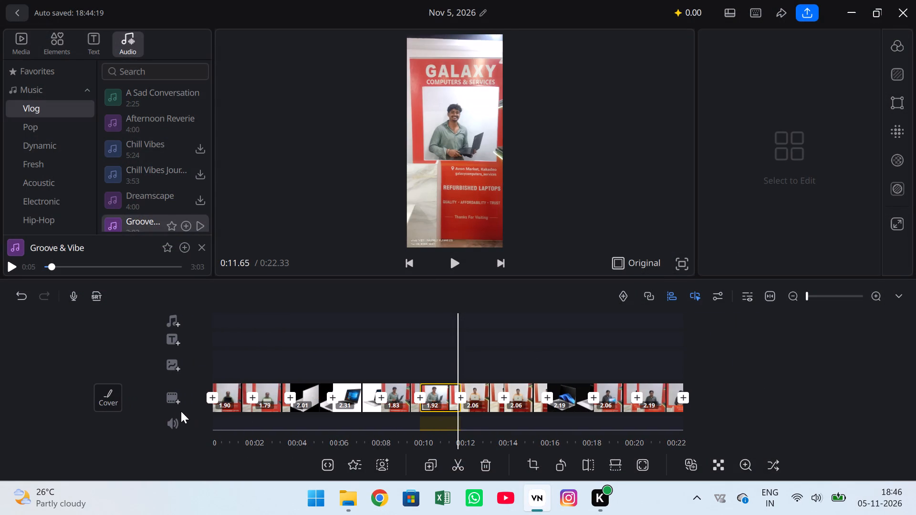
left_click(174, 402)
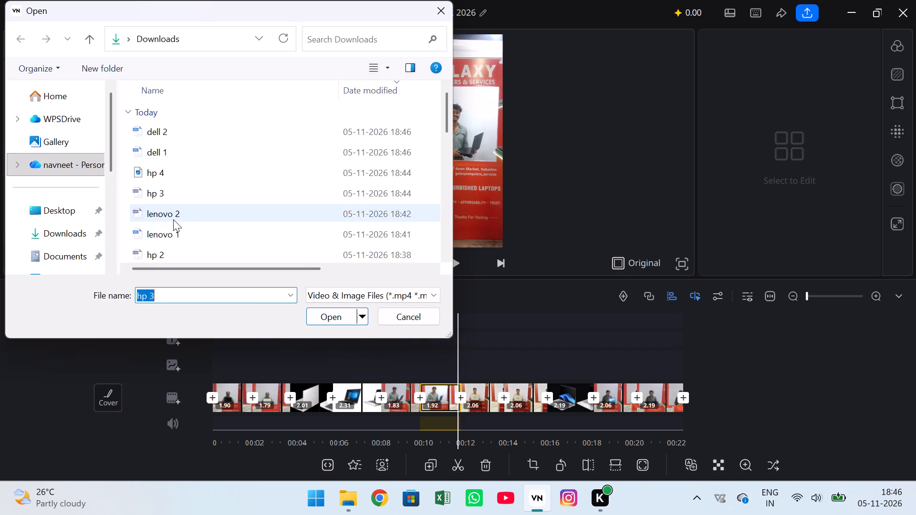
double_click(172, 225)
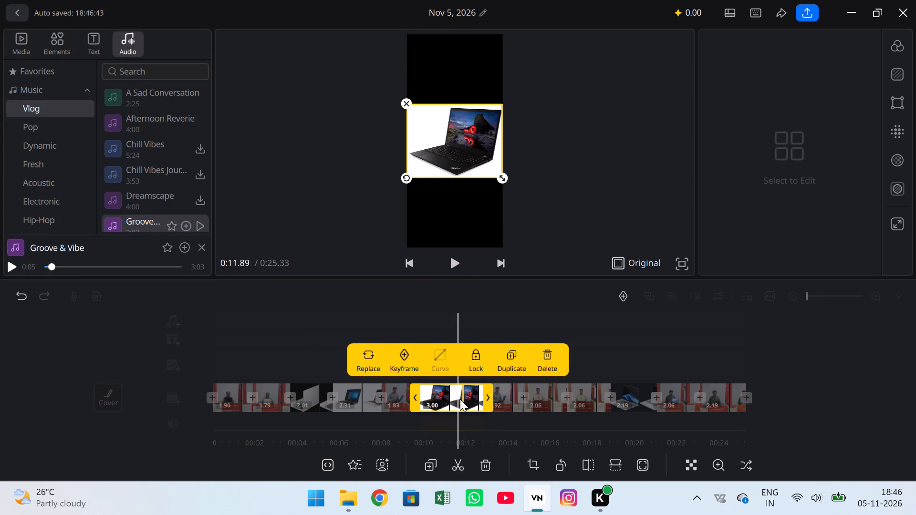
left_click_drag(460, 399, 479, 392)
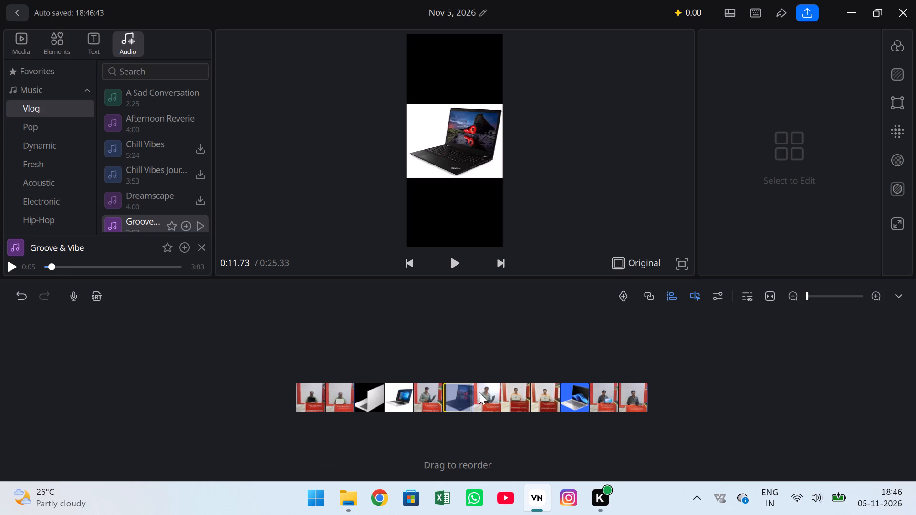
left_click_drag(479, 392, 499, 391)
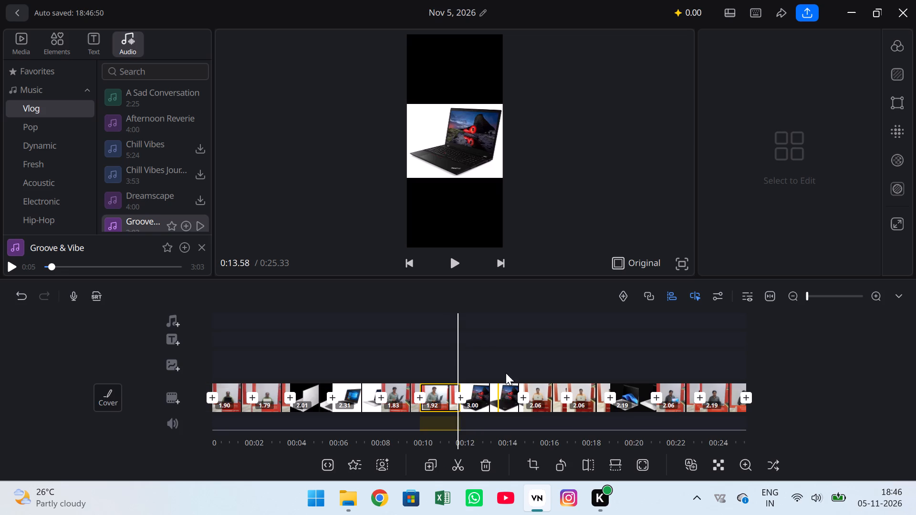
Insert the "lenovo 2" picture into the main track and place it right after the "lenovo 1" clip.
left_click_drag(509, 349, 448, 355)
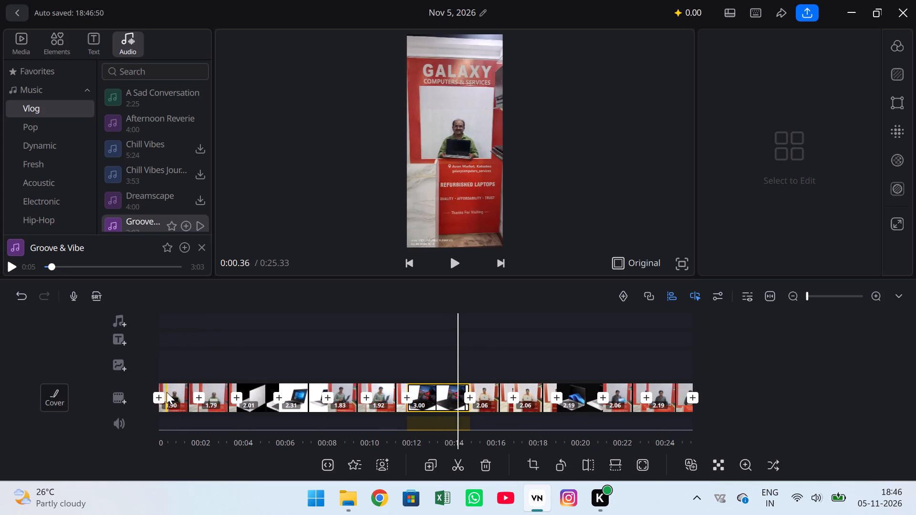
left_click(120, 403)
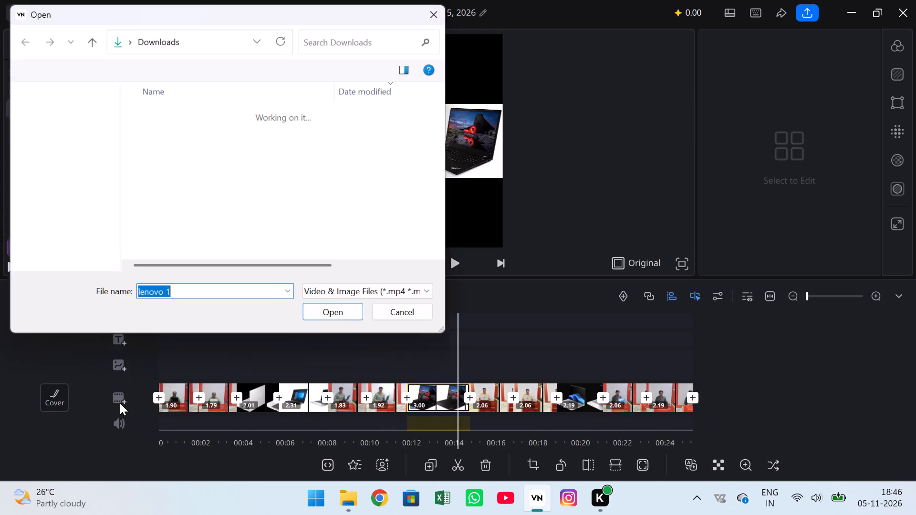
double_click(178, 218)
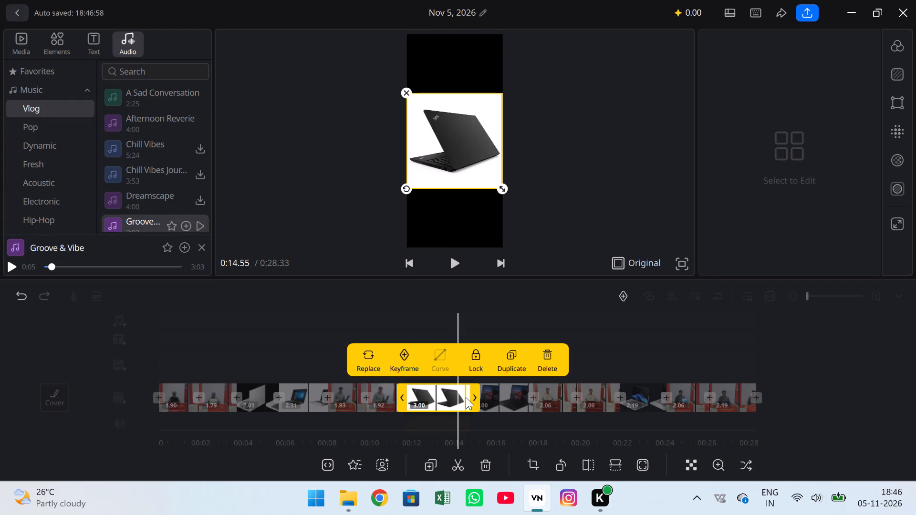
left_click_drag(466, 397, 508, 395)
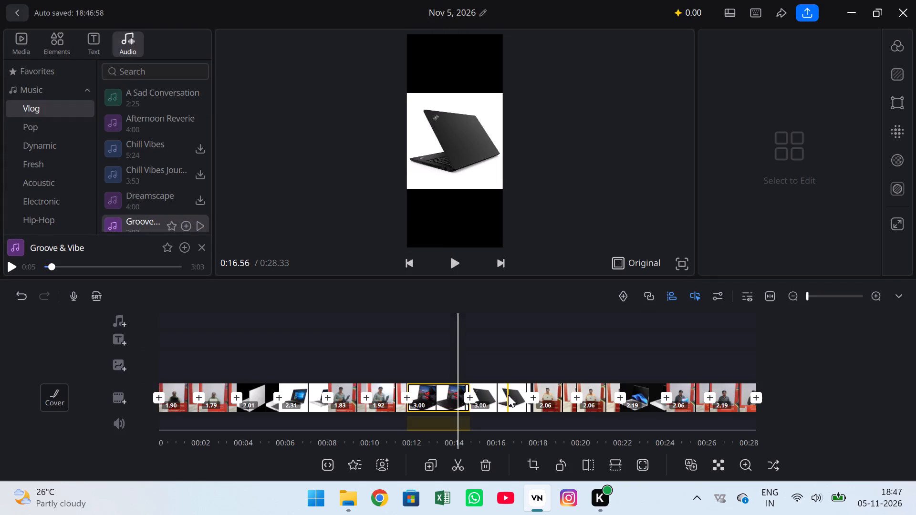
Trim the "lenovo 1" clip to 2.20 seconds and the "lenovo 2" clip to 2.19 seconds by splitting them and deleting the leftover ends.
left_click_drag(475, 426, 484, 426)
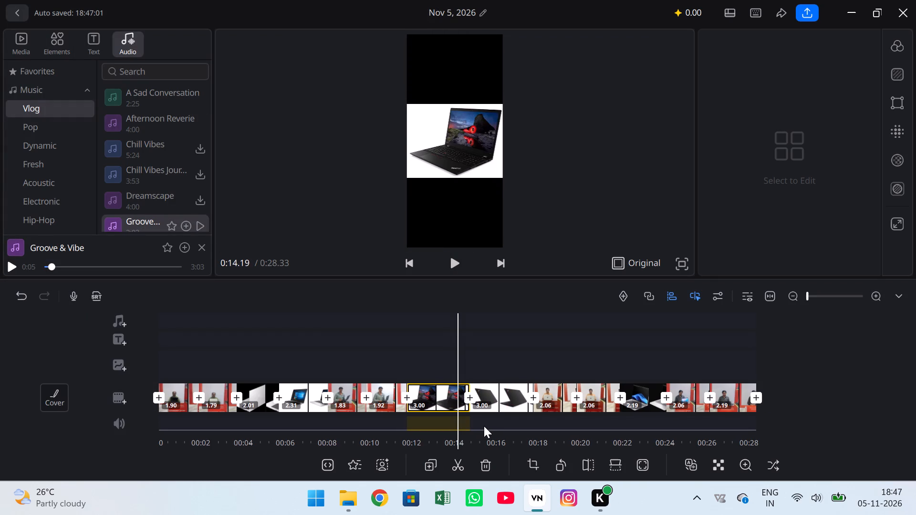
left_click_drag(484, 426, 488, 426)
left_click(458, 462)
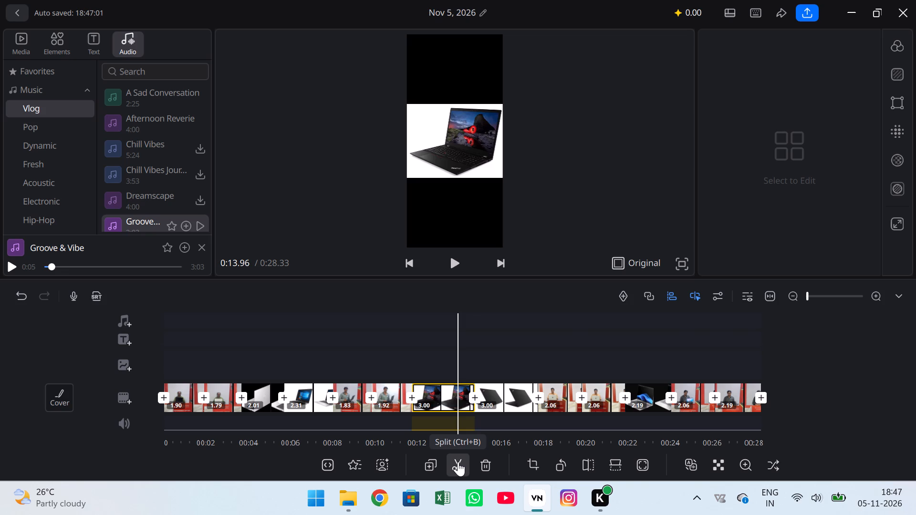
left_click_drag(499, 344, 426, 353)
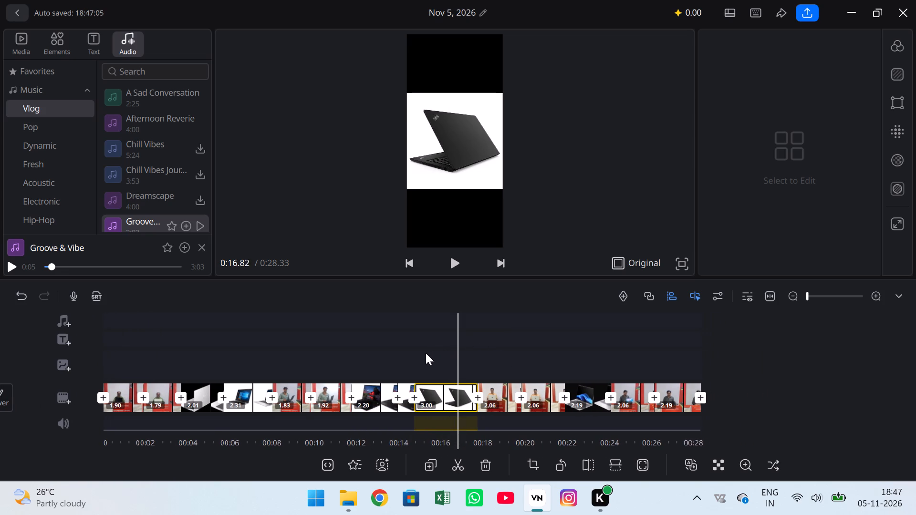
left_click_drag(426, 353, 425, 353)
left_click(453, 460)
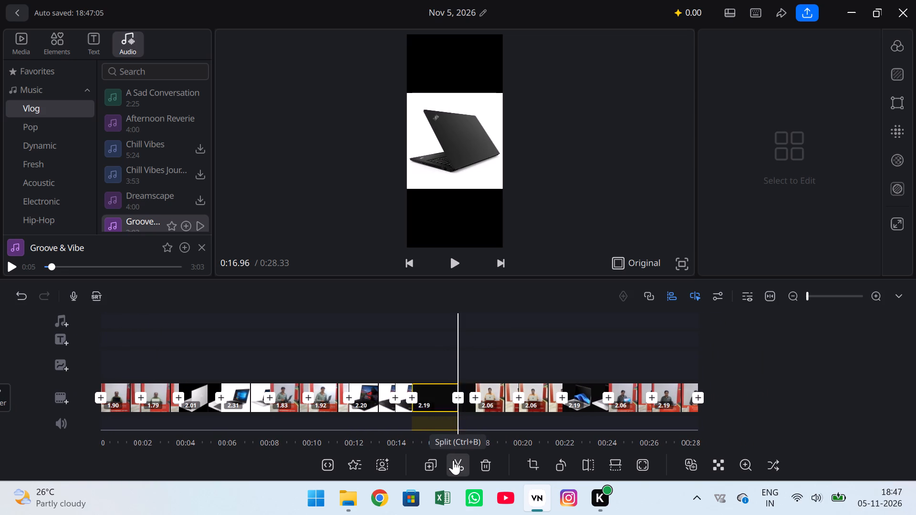
left_click_drag(464, 330, 448, 330)
left_click(489, 468)
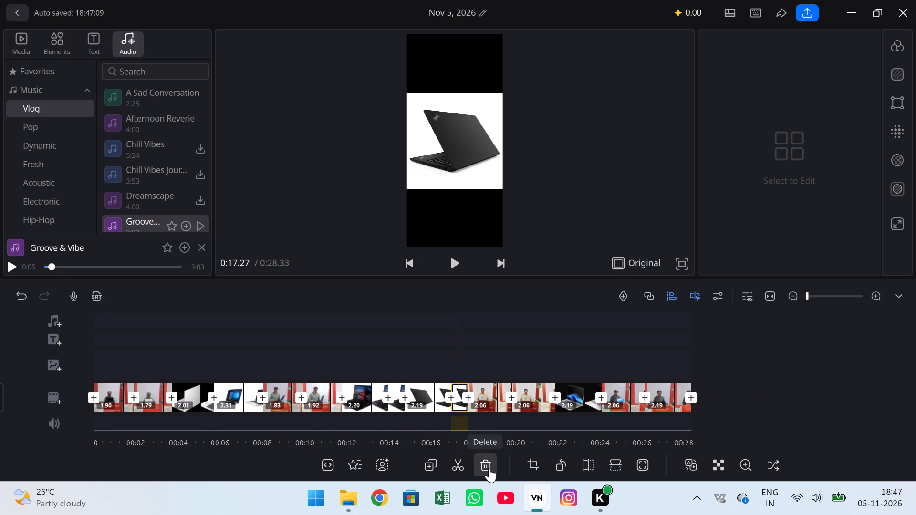
left_click_drag(414, 433, 476, 433)
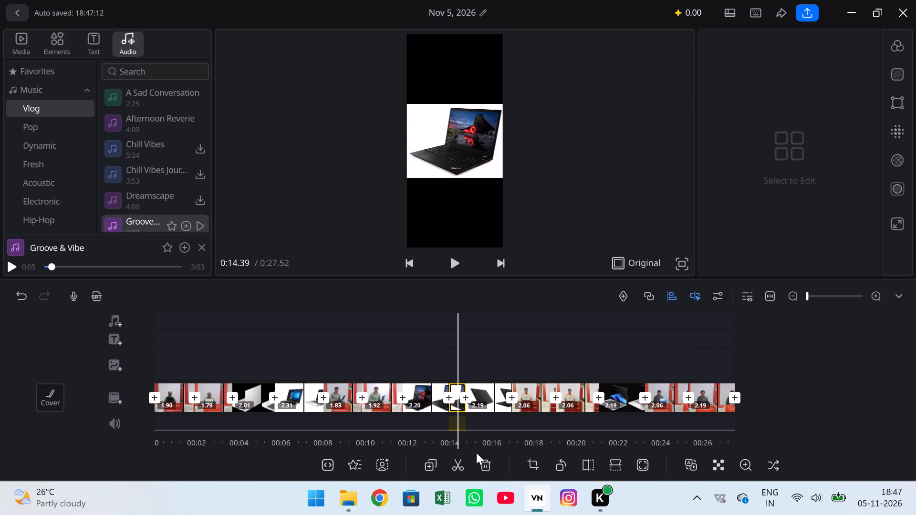
left_click(476, 462)
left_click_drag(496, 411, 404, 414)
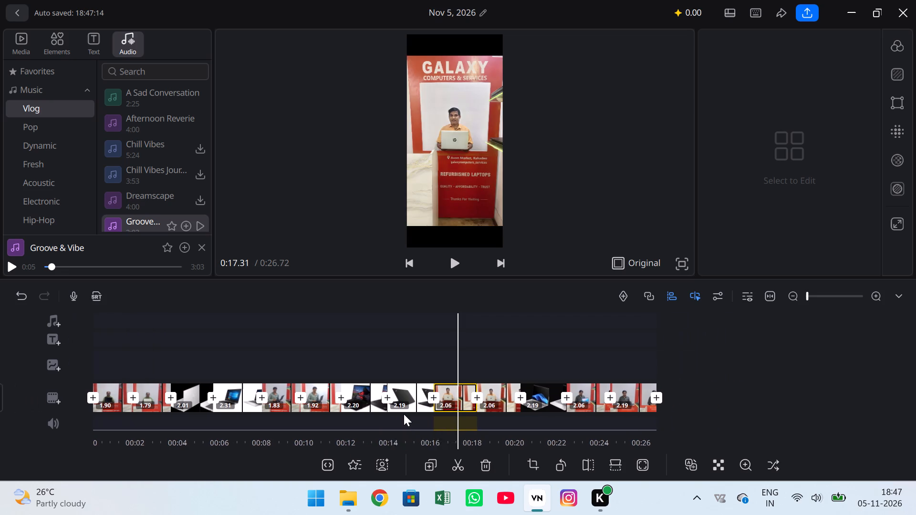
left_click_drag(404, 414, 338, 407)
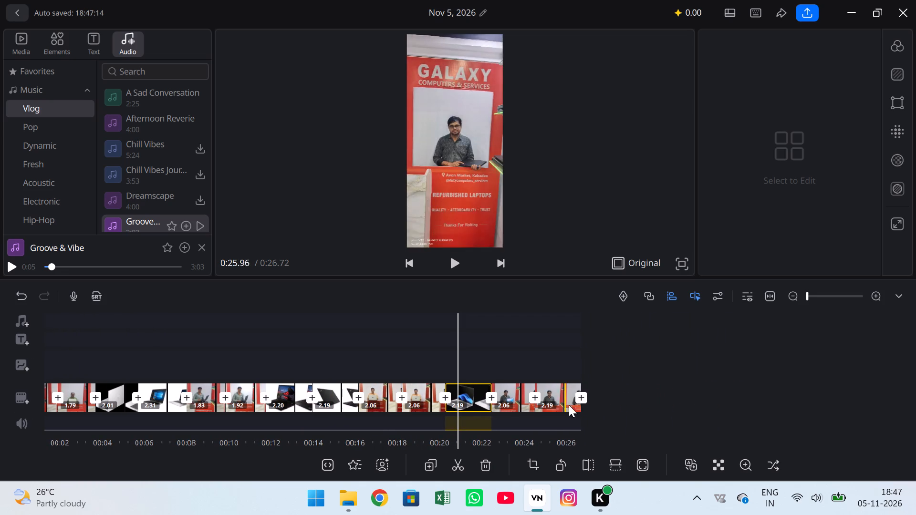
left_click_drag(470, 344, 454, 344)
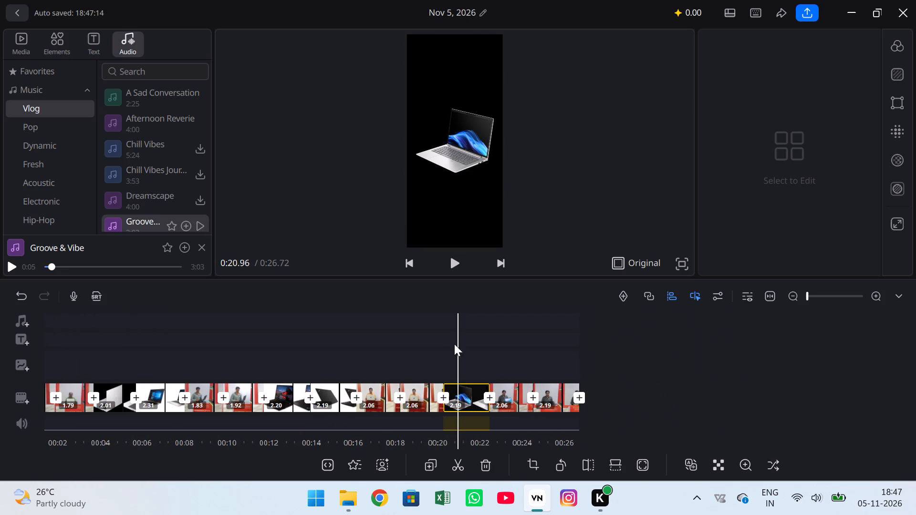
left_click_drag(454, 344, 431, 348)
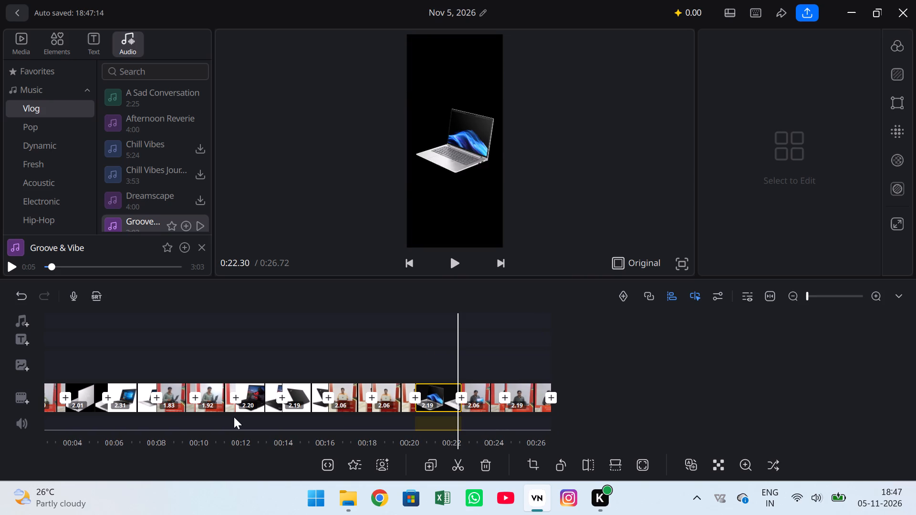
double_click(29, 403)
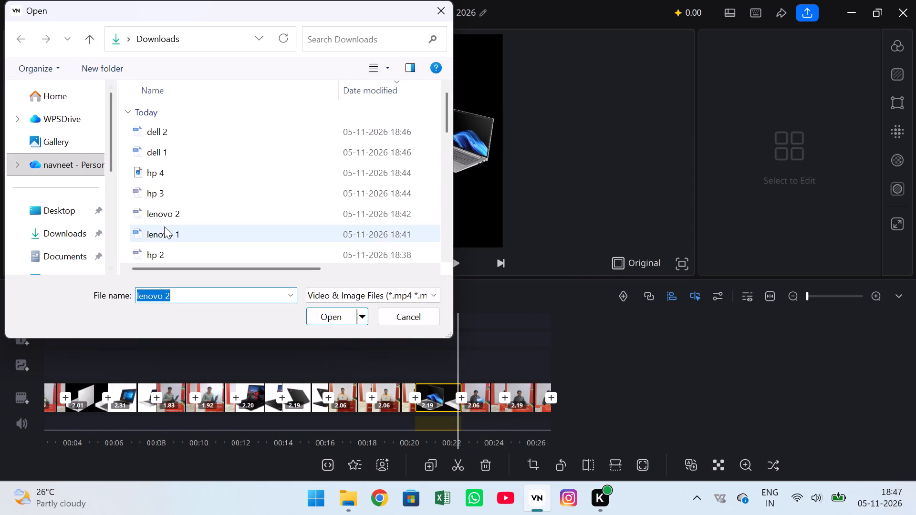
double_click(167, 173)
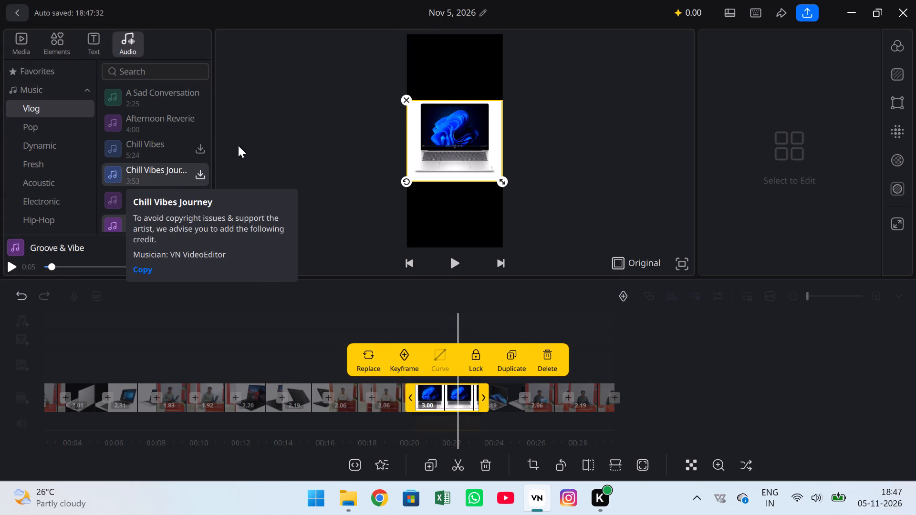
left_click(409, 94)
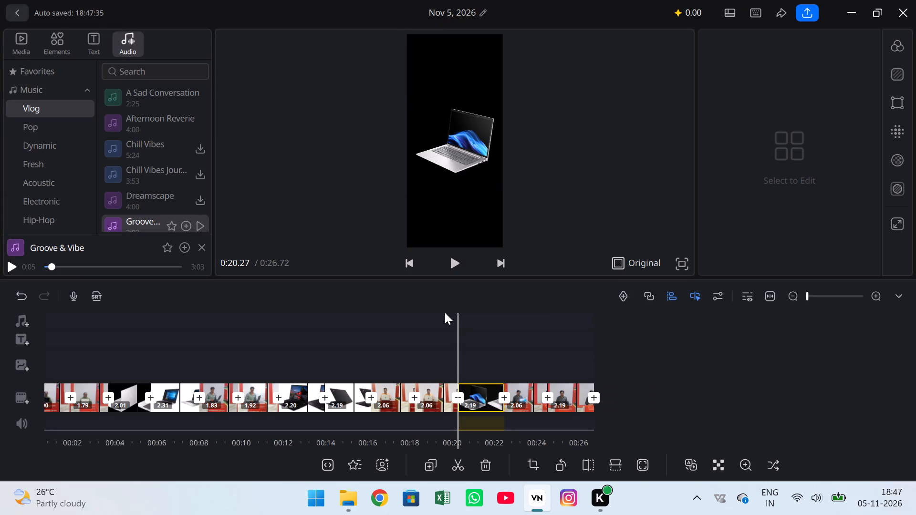
Insert the "hp 3" picture right before the 2.19-second HP laptop clip and trim it to 2.14 seconds by splitting and deleting the leftover.
left_click(21, 402)
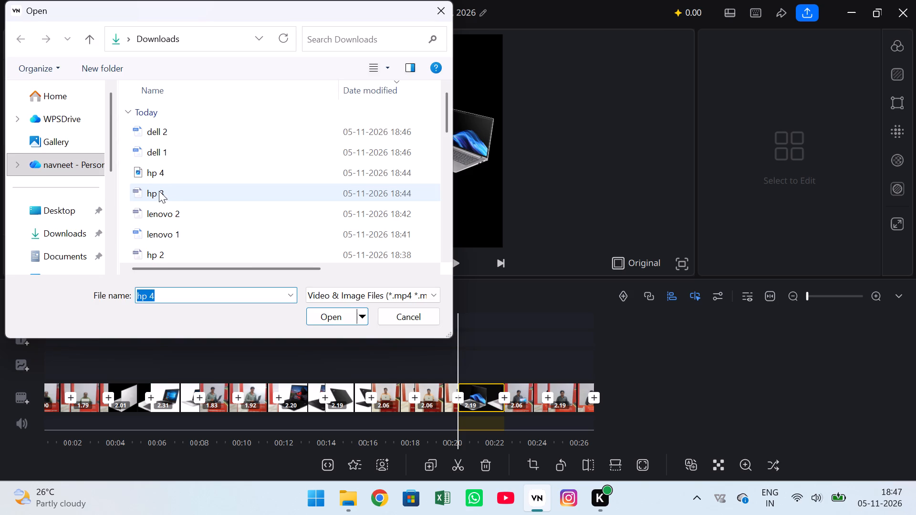
double_click(180, 195)
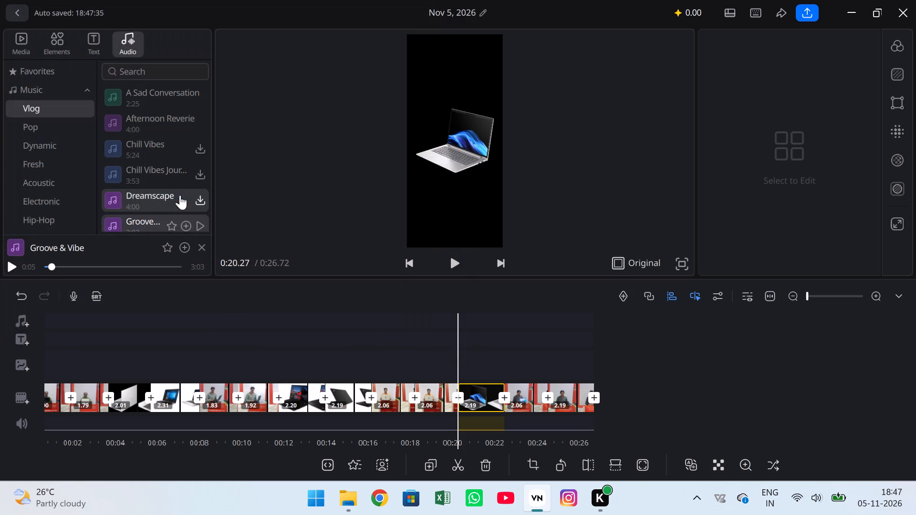
left_click(519, 426)
left_click_drag(519, 426, 470, 427)
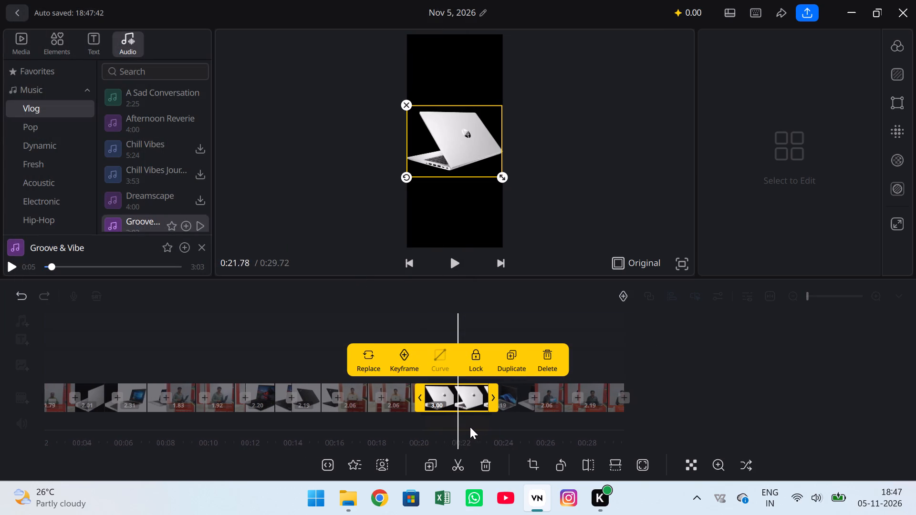
left_click_drag(470, 427, 463, 427)
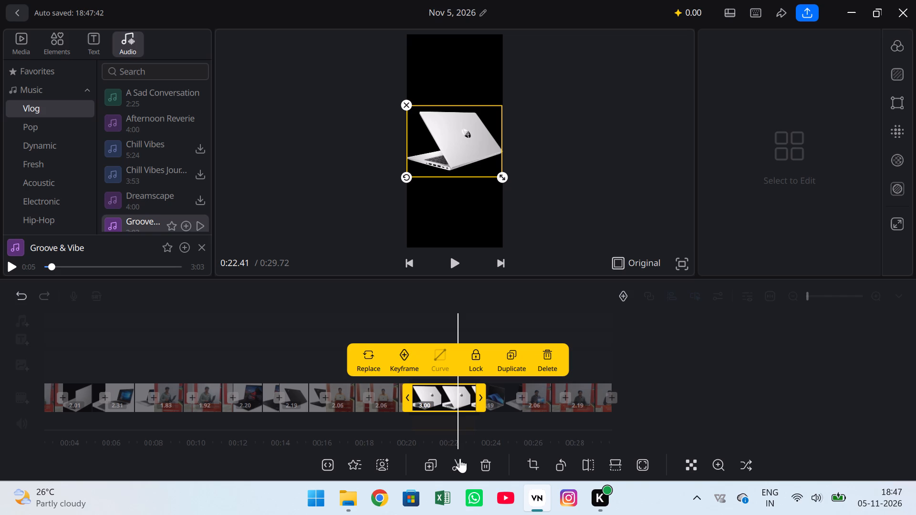
left_click(459, 463)
left_click_drag(485, 433, 479, 432)
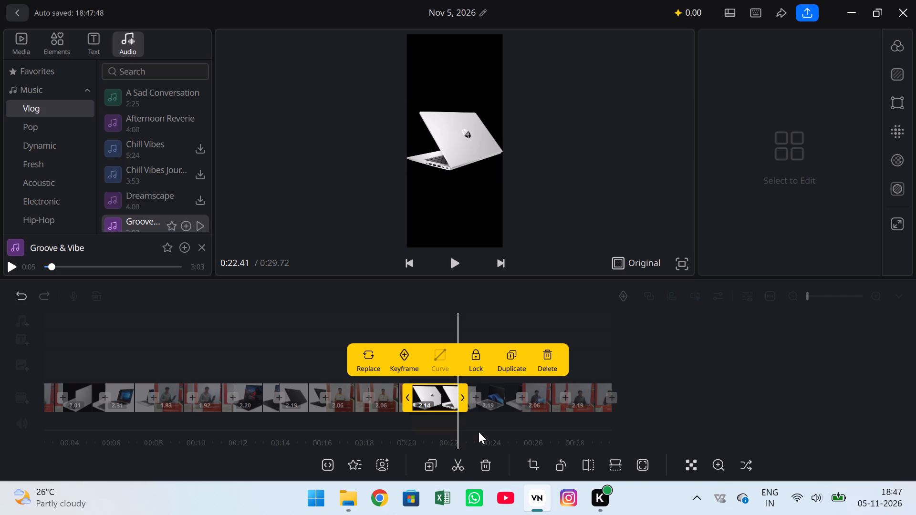
left_click_drag(479, 432, 466, 432)
left_click(480, 121)
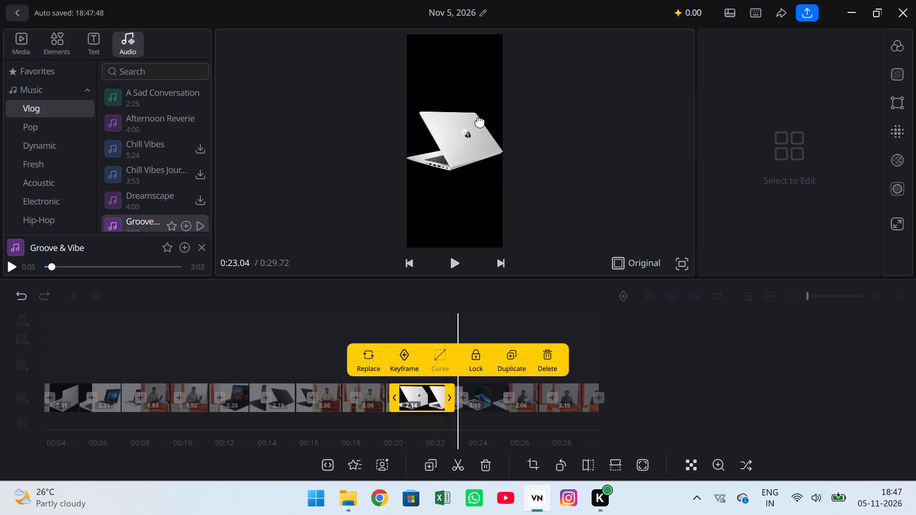
left_click(549, 365)
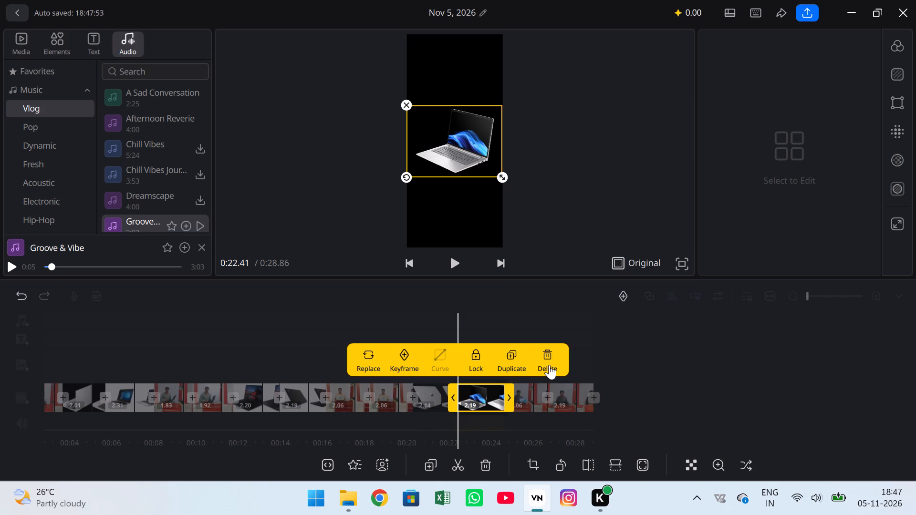
left_click(598, 350)
Insert the "dell 1" picture before the last shop photo and trim it to 2.27 seconds by splitting it and deleting the leftover end.
left_click_drag(514, 325, 511, 323)
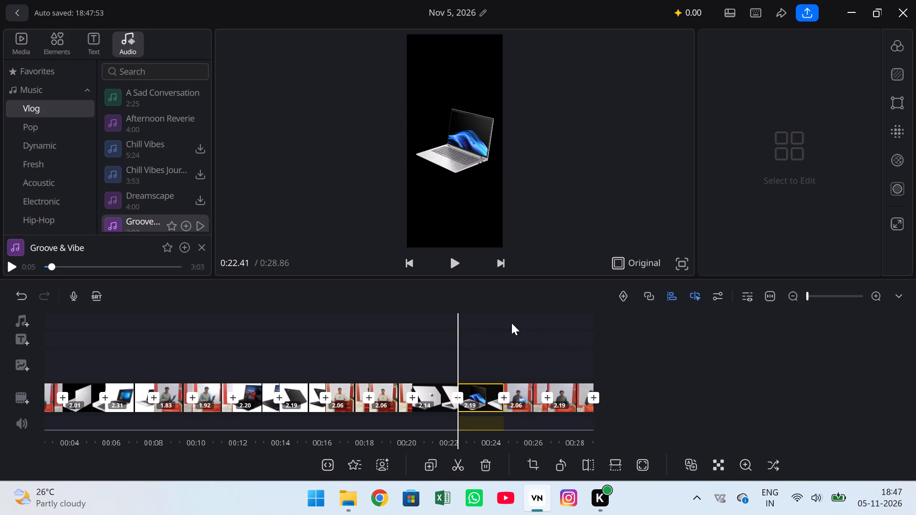
left_click_drag(511, 323, 315, 328)
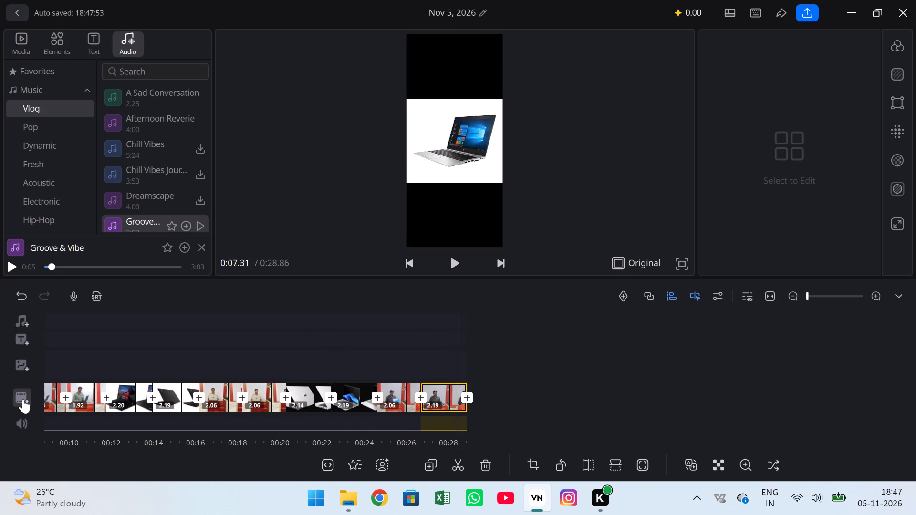
left_click(27, 402)
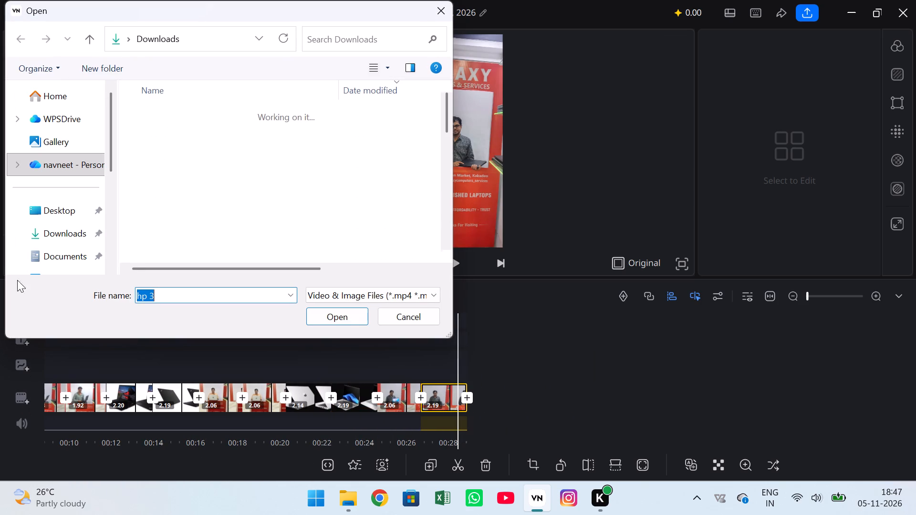
left_click(167, 157)
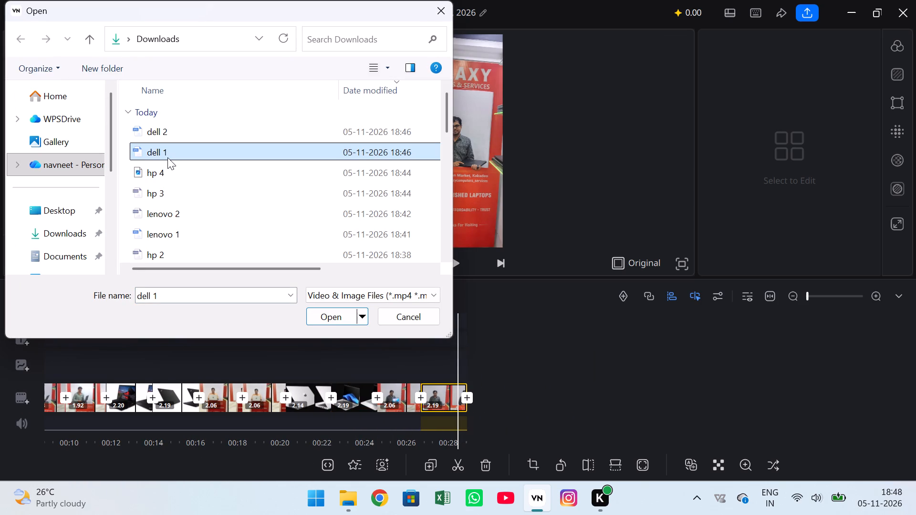
left_click(167, 157)
left_click(167, 157)
double_click(167, 157)
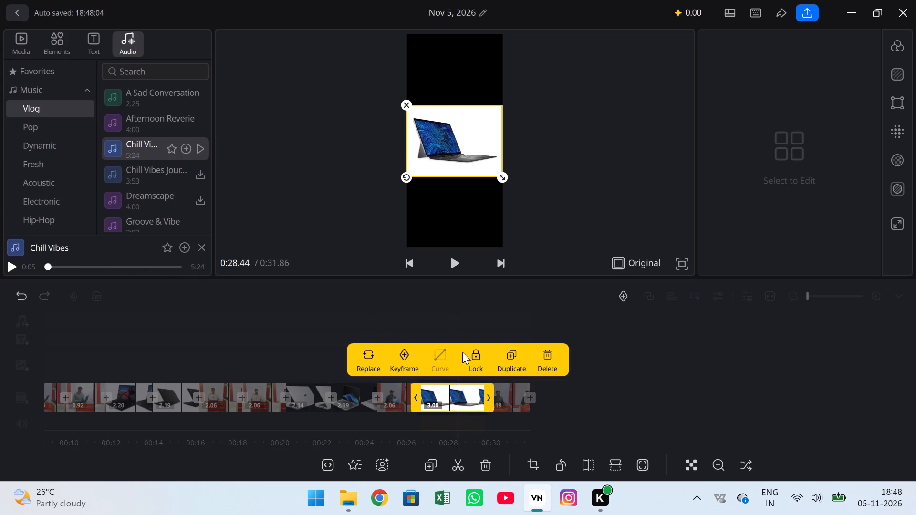
left_click_drag(500, 436, 488, 436)
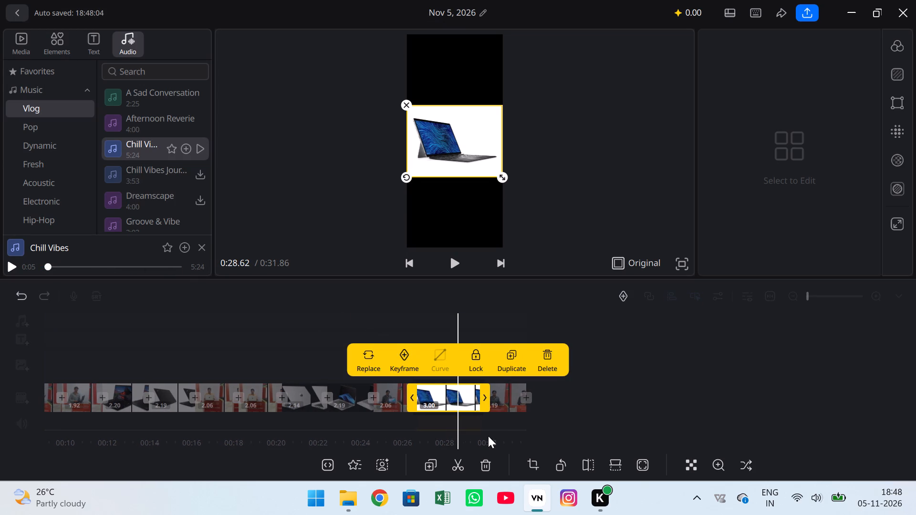
left_click_drag(488, 436, 481, 436)
left_click(458, 467)
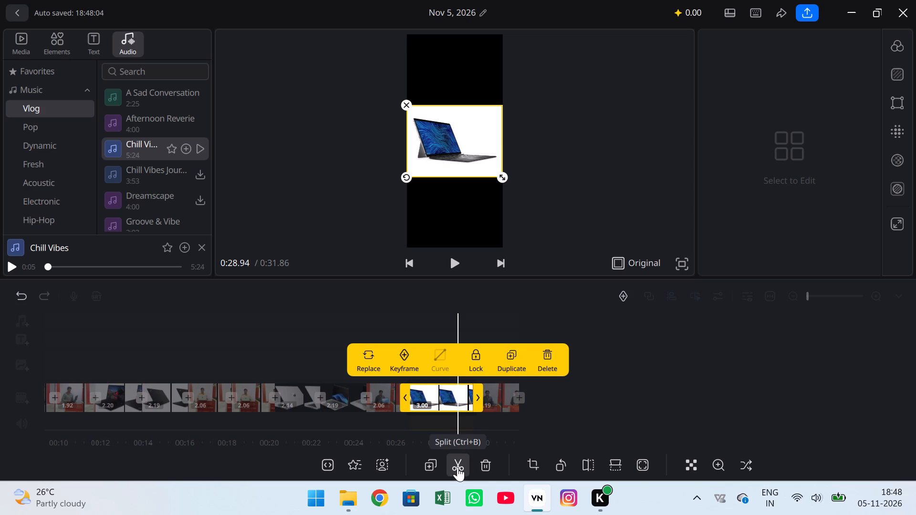
left_click_drag(490, 443, 470, 443)
left_click(463, 135)
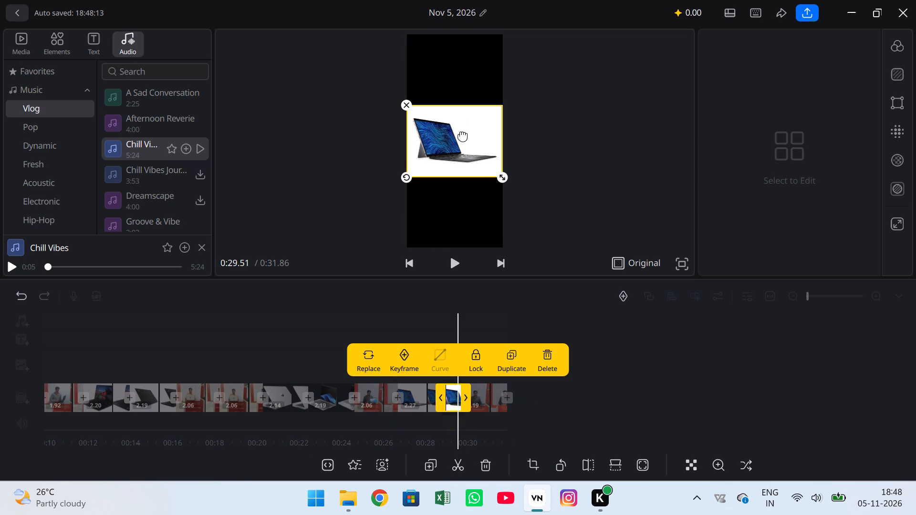
left_click(560, 357)
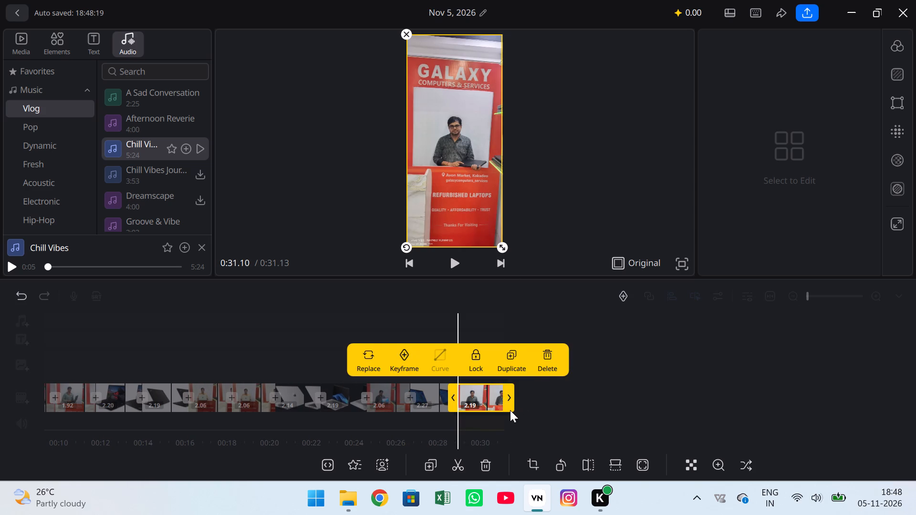
Move the 2.27-second "dell 1" clip to the end of the main track, after the last shop photo.
left_click(491, 422)
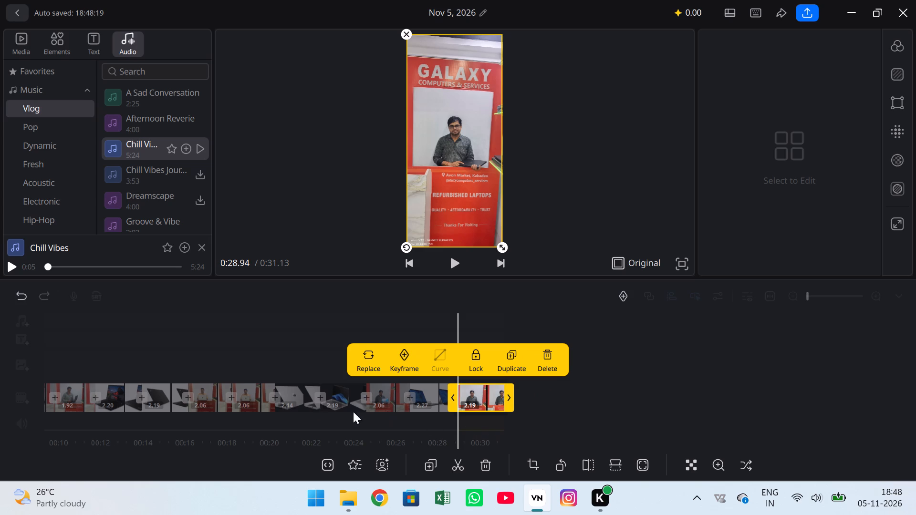
left_click(282, 398)
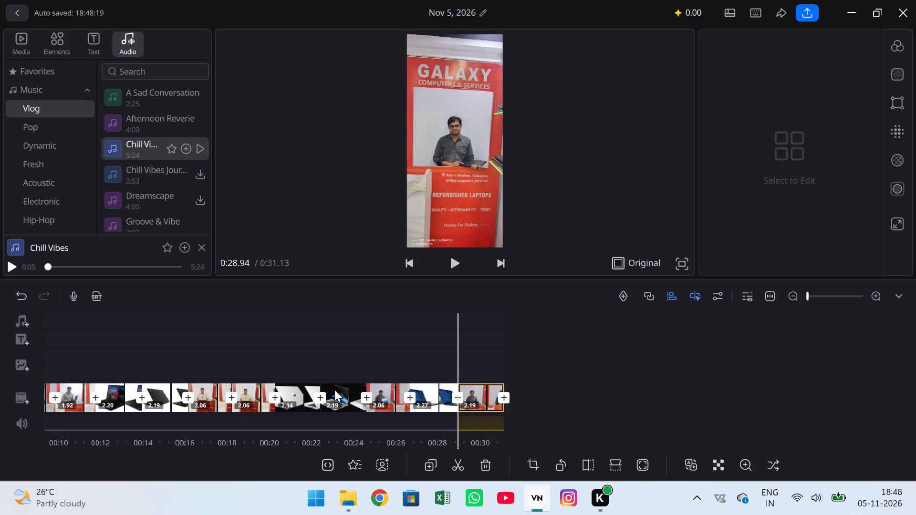
left_click_drag(441, 401, 500, 409)
Insert the "dell 2" picture into the main track and place it at the end, right after the "dell 1" clip.
left_click_drag(466, 330, 372, 357)
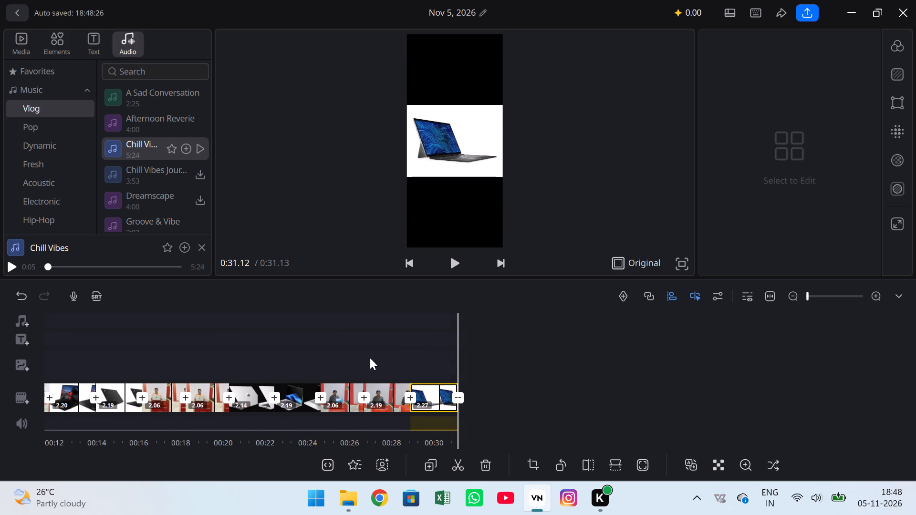
left_click(26, 400)
double_click(178, 133)
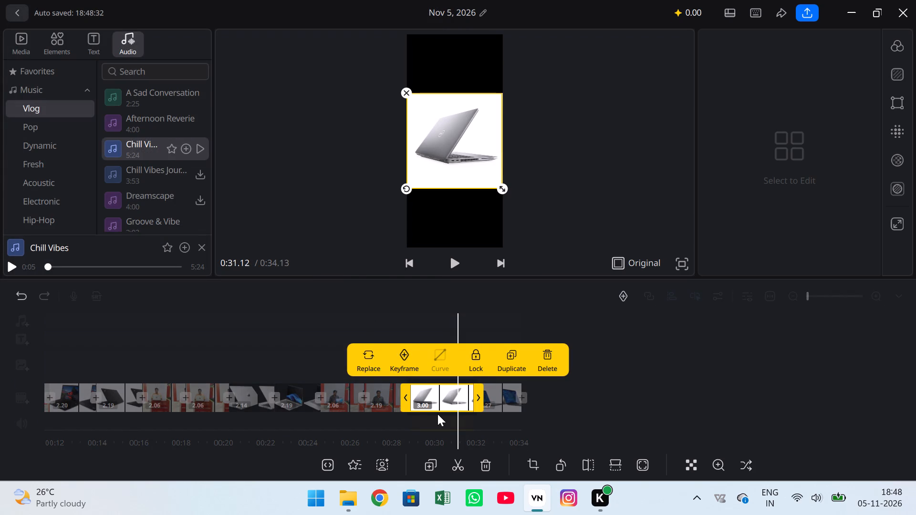
left_click_drag(449, 405, 484, 405)
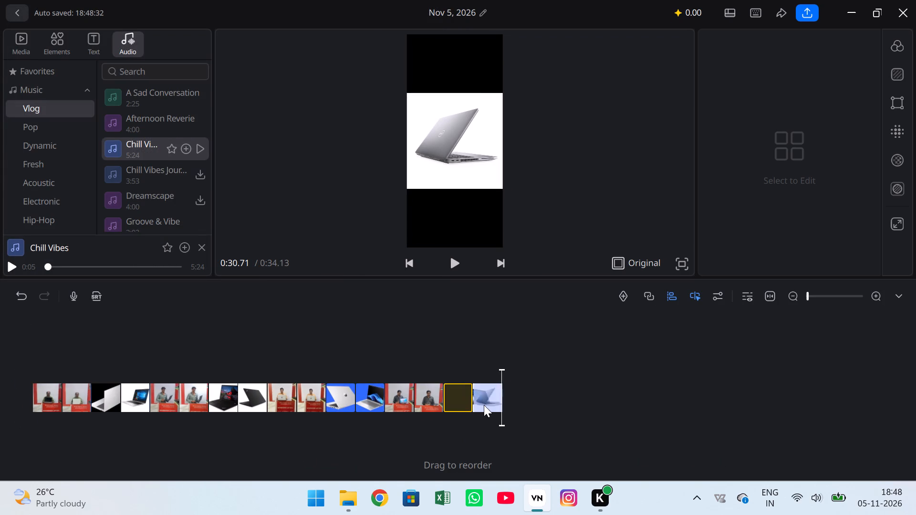
left_click_drag(484, 405, 504, 405)
Trim the "dell 2" clip to 2.15 seconds by splitting it and deleting the leftover end.
left_click_drag(492, 345, 458, 343)
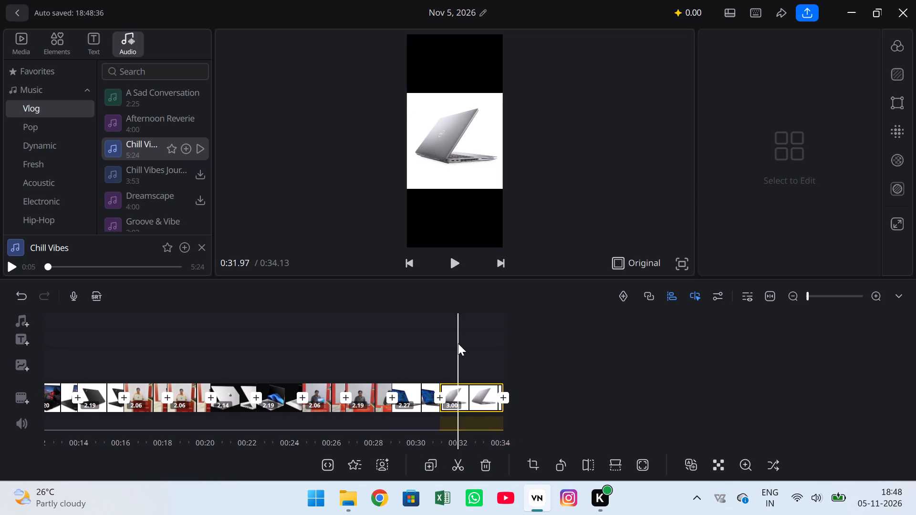
left_click_drag(458, 343, 437, 345)
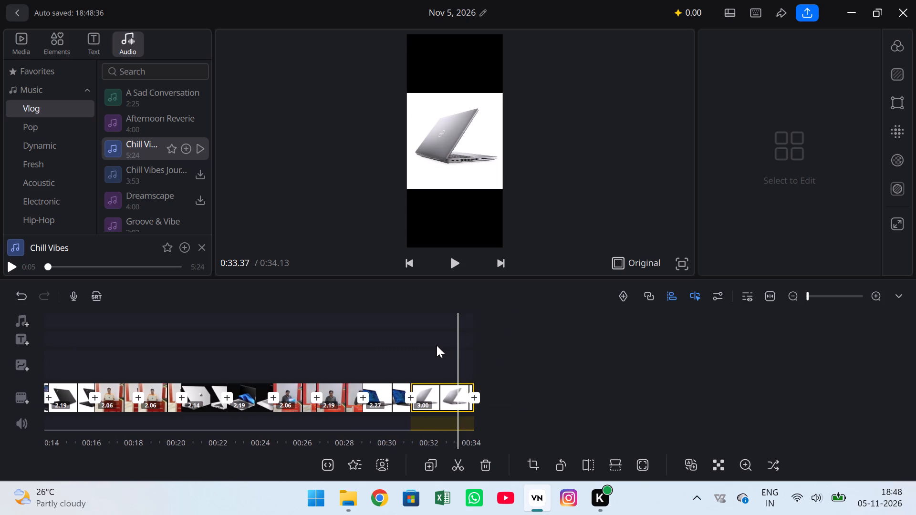
left_click_drag(437, 345, 437, 346)
left_click(452, 464)
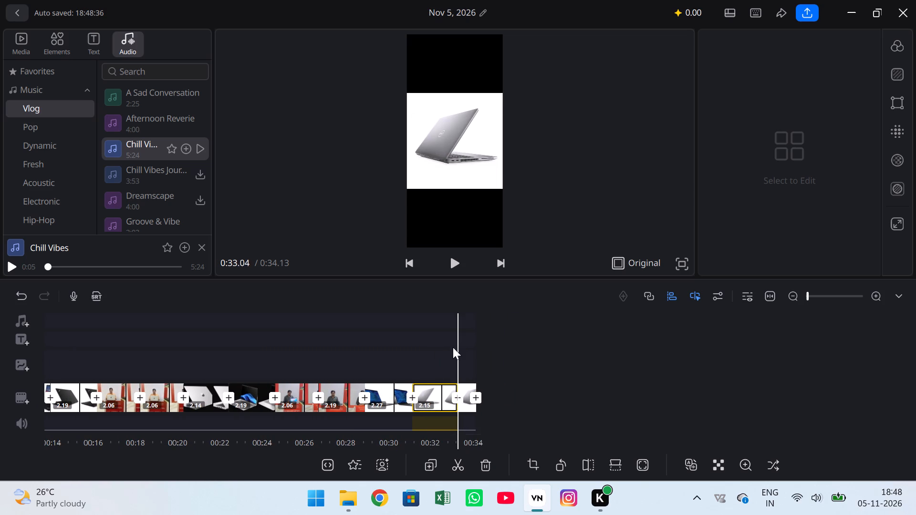
left_click_drag(449, 342, 437, 342)
left_click(480, 465)
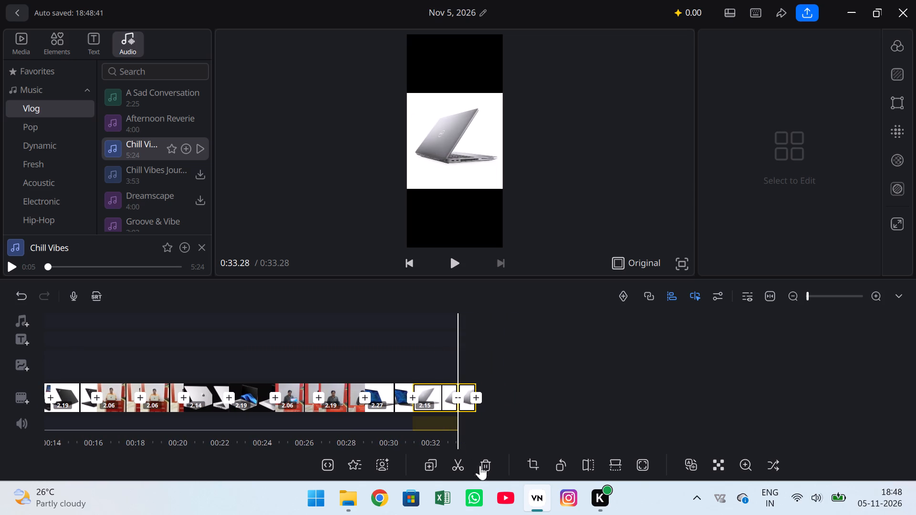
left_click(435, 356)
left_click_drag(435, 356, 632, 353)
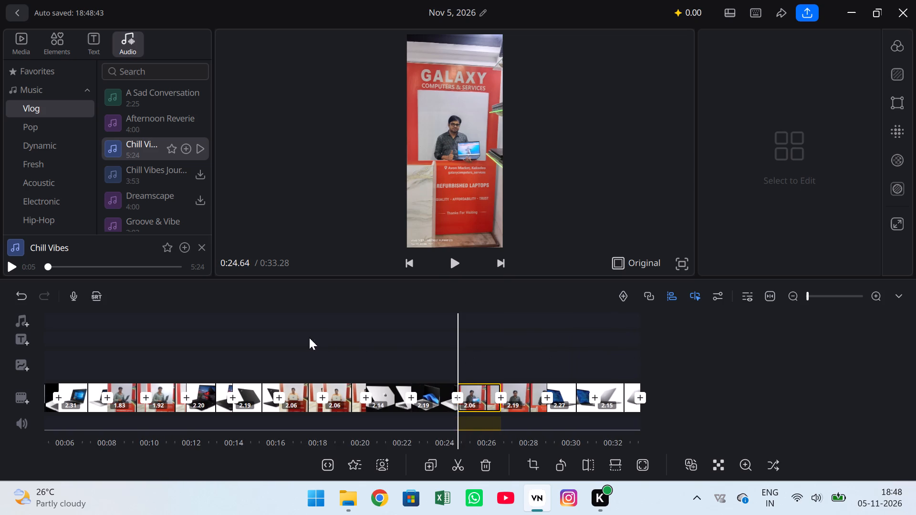